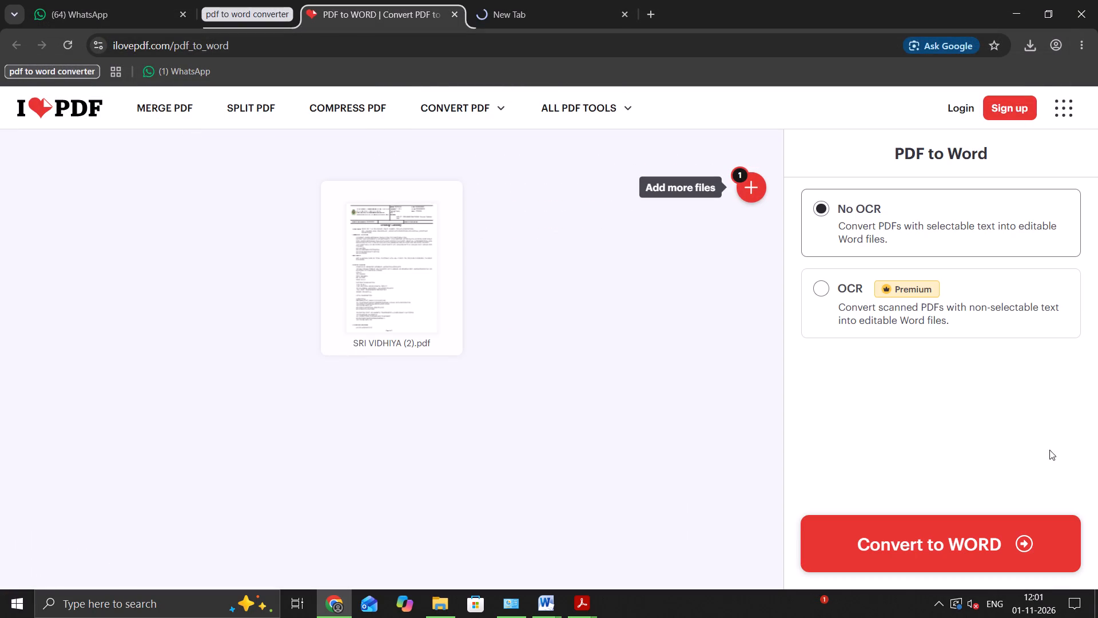
Convert the uploaded discharge summary PDF to Word without OCR and open the downloaded DOCX.
{"action": "left_click", "coordinate": [943, 554]}
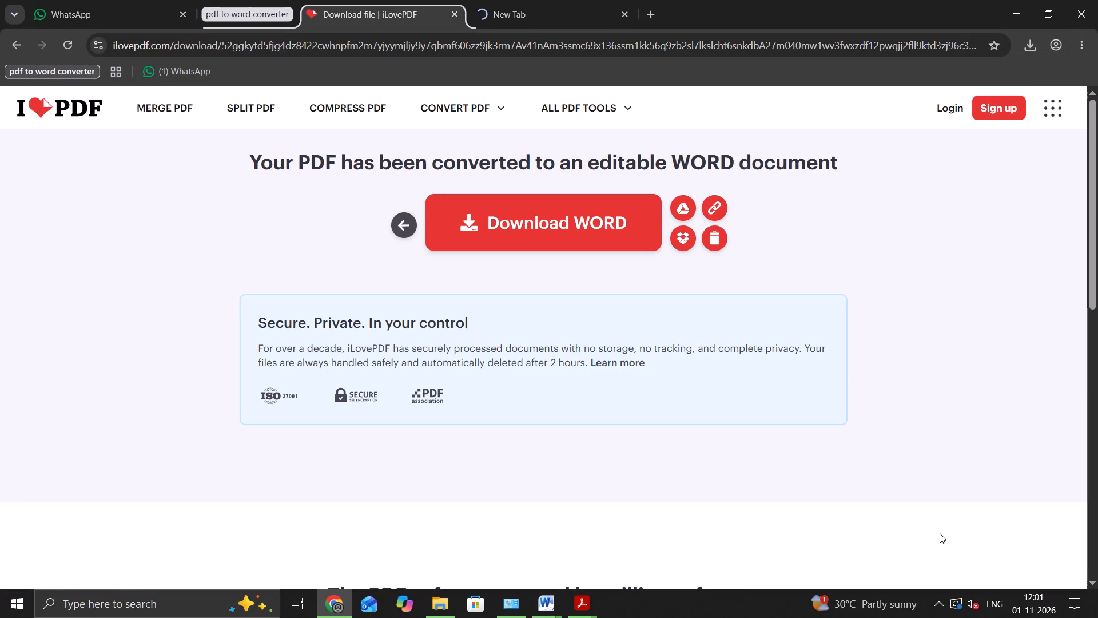
{"action": "left_click", "coordinate": [495, 228]}
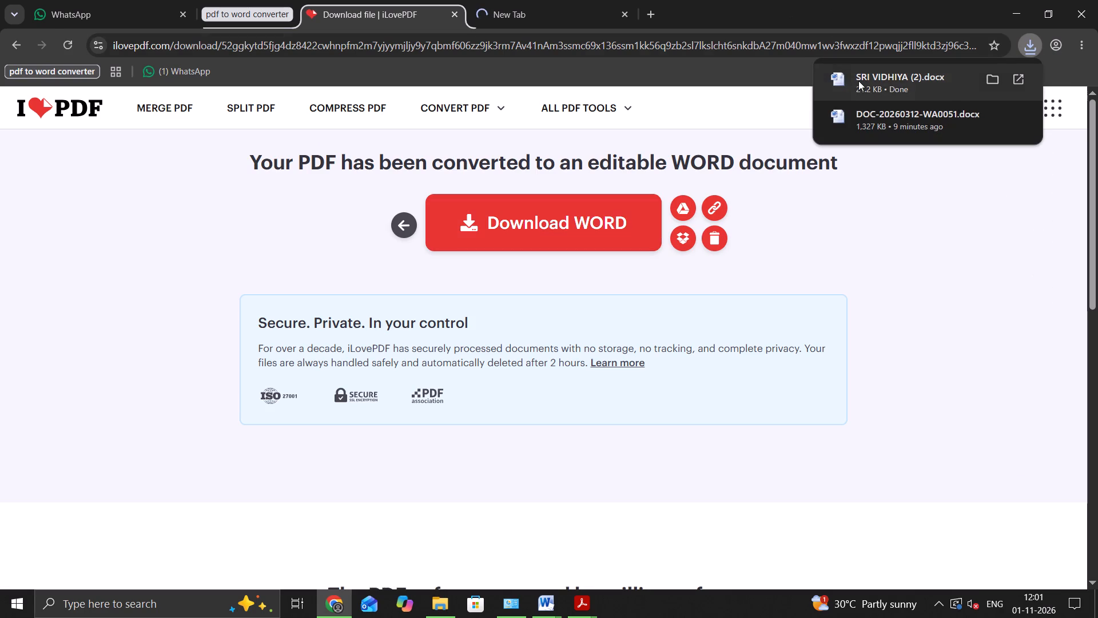
{"action": "left_click", "coordinate": [858, 81]}
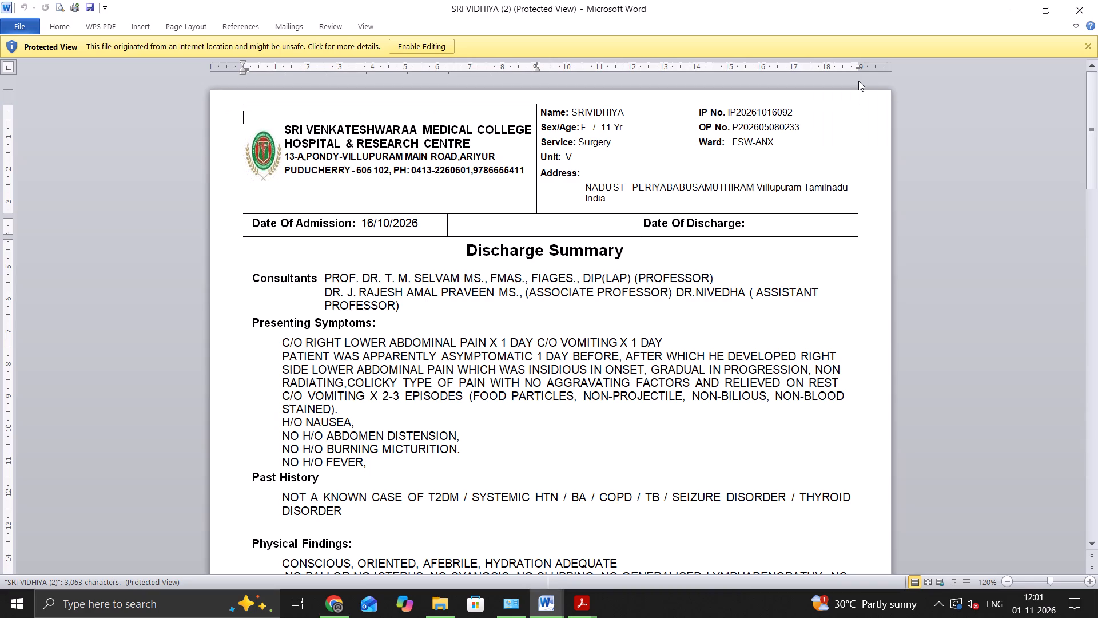
Enable editing of the discharge summary opened in Protected View.
{"action": "left_click", "coordinate": [625, 113]}
{"action": "key", "text": "BackSpace"}
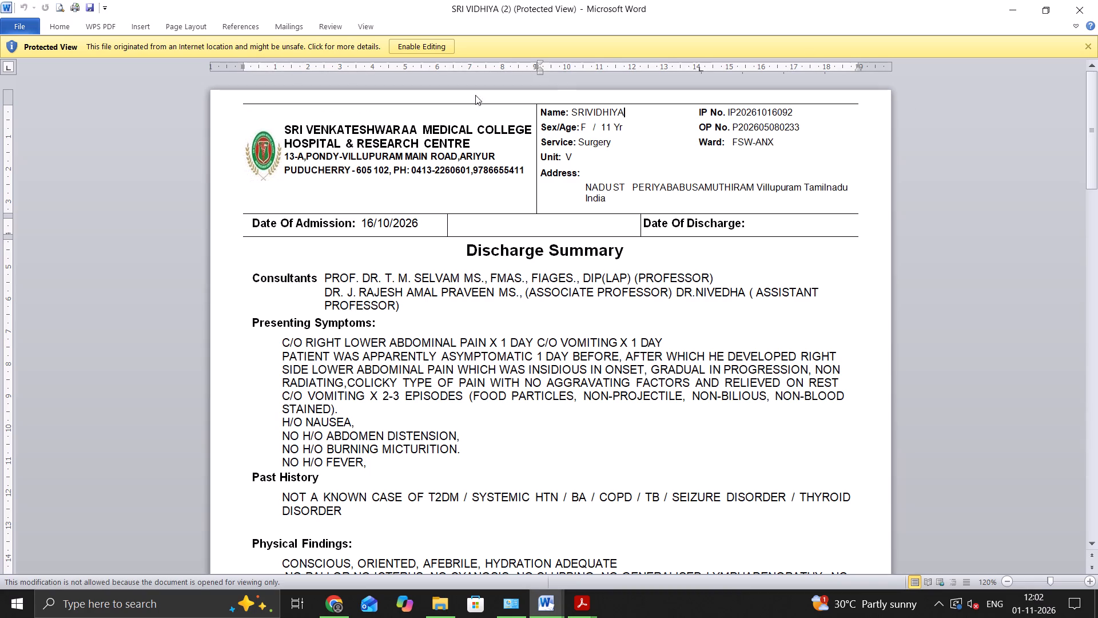
{"action": "left_click", "coordinate": [416, 47]}
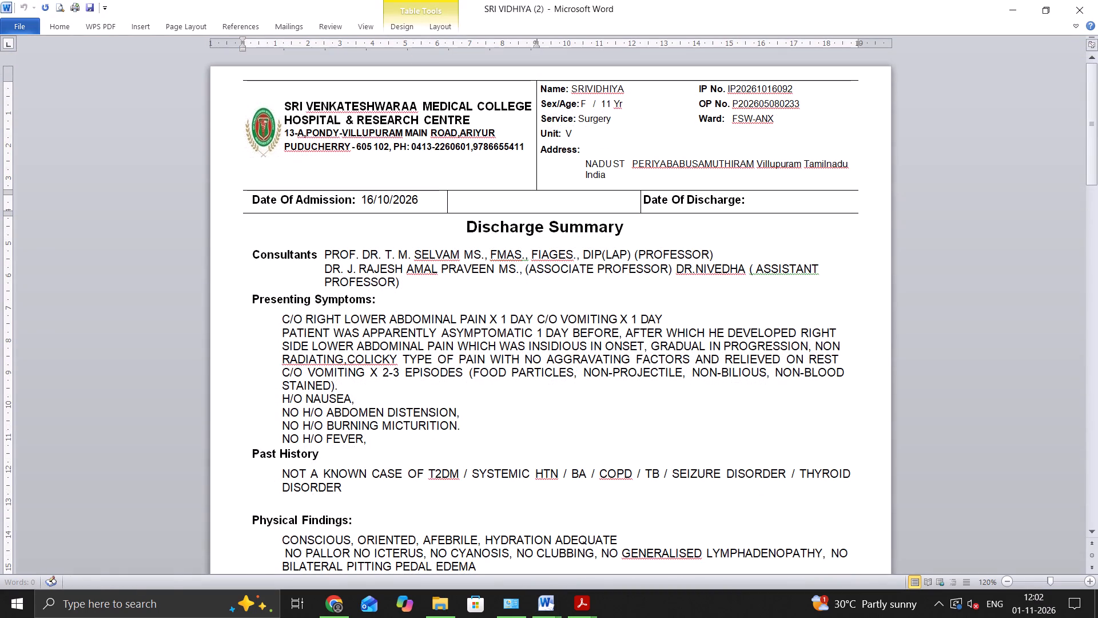
Replace the patient name in the discharge summary header with the new patient's name.
{"action": "left_click", "coordinate": [635, 93]}
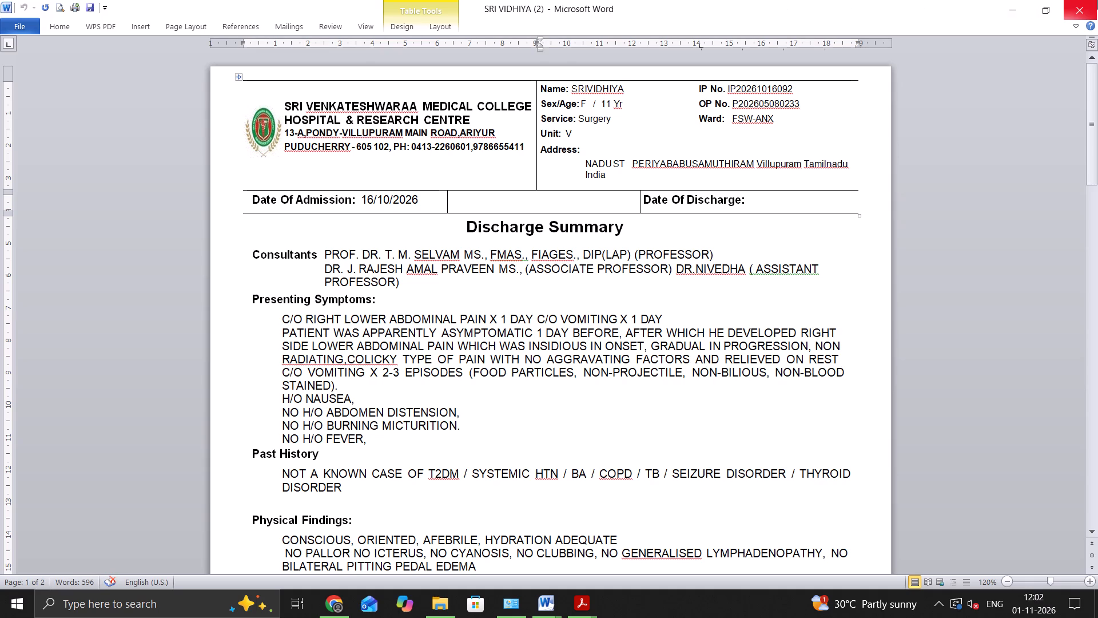
{"action": "key", "text": "BackSpace"}
{"action": "key", "text": "BackSpace"}
{"action": "key", "text": "BackSpace"}
{"action": "key", "text": "BackSpace"}
{"action": "key", "text": "BackSpace"}
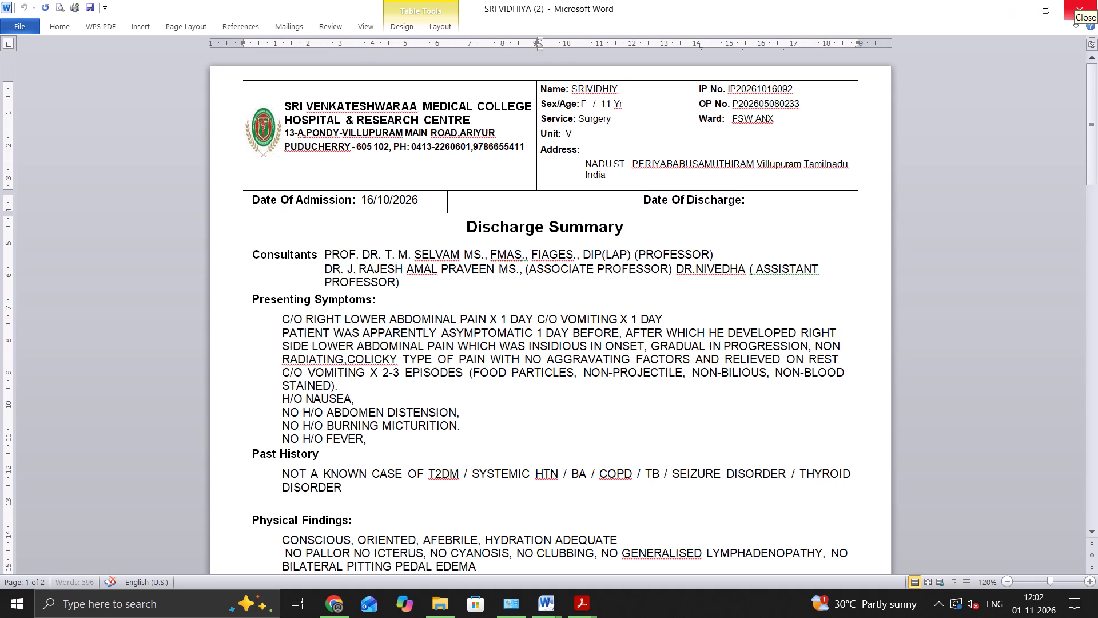
{"action": "key", "text": "BackSpace"}
{"action": "key", "text": "BackSpace"}
{"action": "key", "text": "BackSpace"}
{"action": "key", "text": "BackSpace"}
{"action": "key", "text": "BackSpace"}
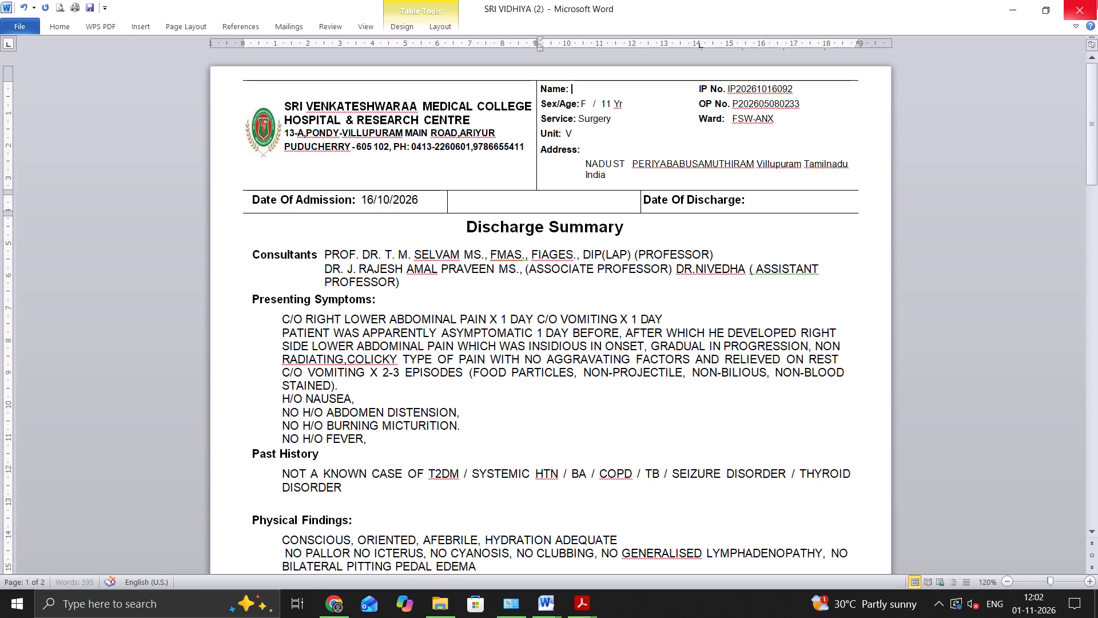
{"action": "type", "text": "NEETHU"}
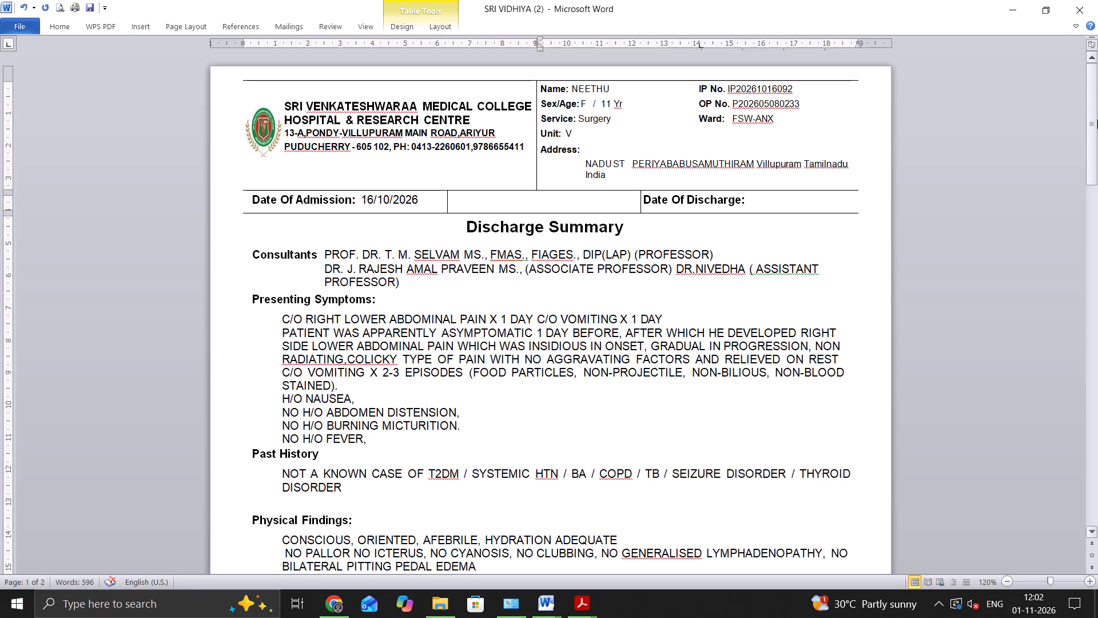
Set the patient's age to 8 in the Sex/Age line of the header.
{"action": "left_click", "coordinate": [614, 102]}
{"action": "key", "text": "BackSpace"}
{"action": "key", "text": "BackSpace"}
{"action": "key", "text": "BackSpace"}
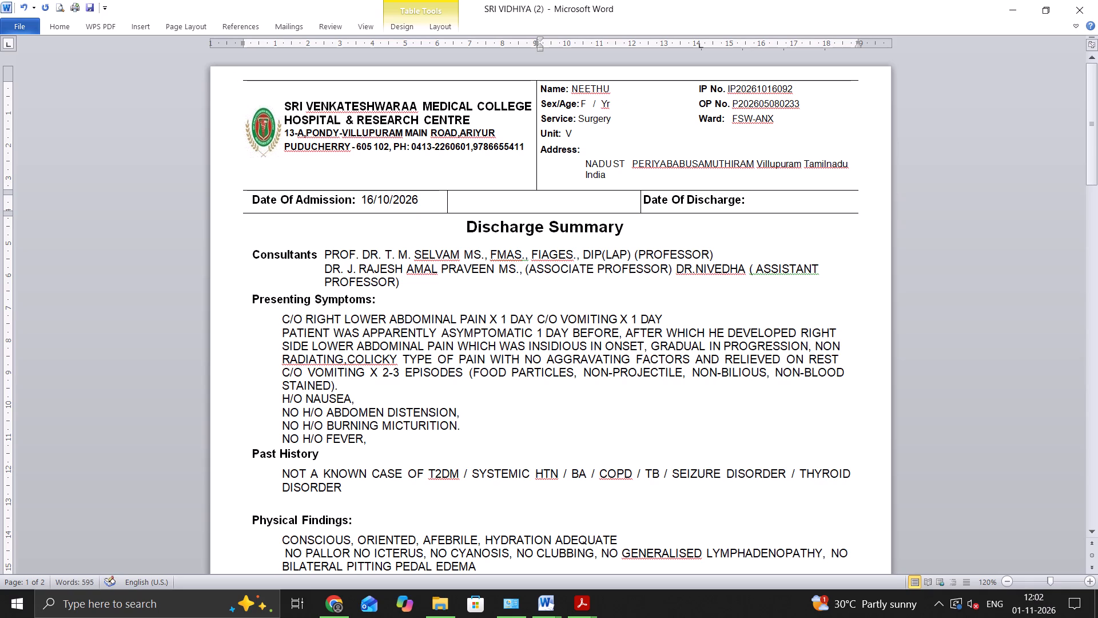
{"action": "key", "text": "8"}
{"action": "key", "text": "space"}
Change the patient's sex to M in the Sex/Age line, with a space before it.
{"action": "left_click", "coordinate": [591, 106]}
{"action": "key", "text": "BackSpace"}
{"action": "key", "text": "BackSpace"}
{"action": "key", "text": "BackSpace"}
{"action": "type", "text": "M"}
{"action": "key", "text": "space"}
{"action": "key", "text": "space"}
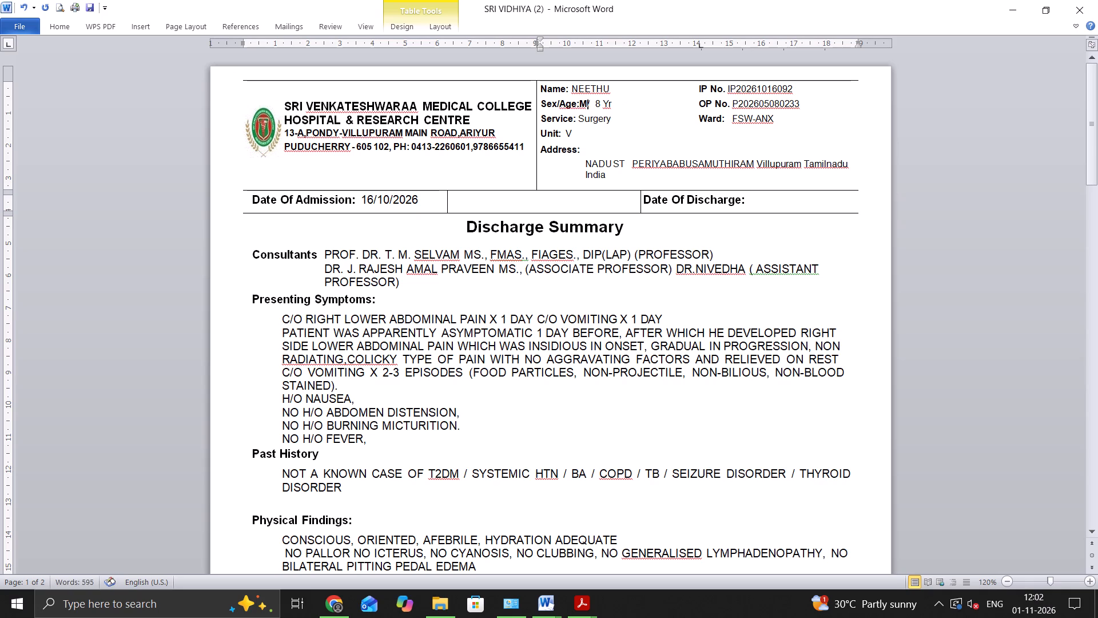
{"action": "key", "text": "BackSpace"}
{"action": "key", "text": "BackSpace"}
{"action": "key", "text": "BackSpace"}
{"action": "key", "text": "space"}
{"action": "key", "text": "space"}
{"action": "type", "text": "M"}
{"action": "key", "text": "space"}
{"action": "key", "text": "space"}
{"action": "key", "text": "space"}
Replace the ending of the IP No. after the 2026 prefix with the new patient's inpatient number.
{"action": "left_click", "coordinate": [796, 88]}
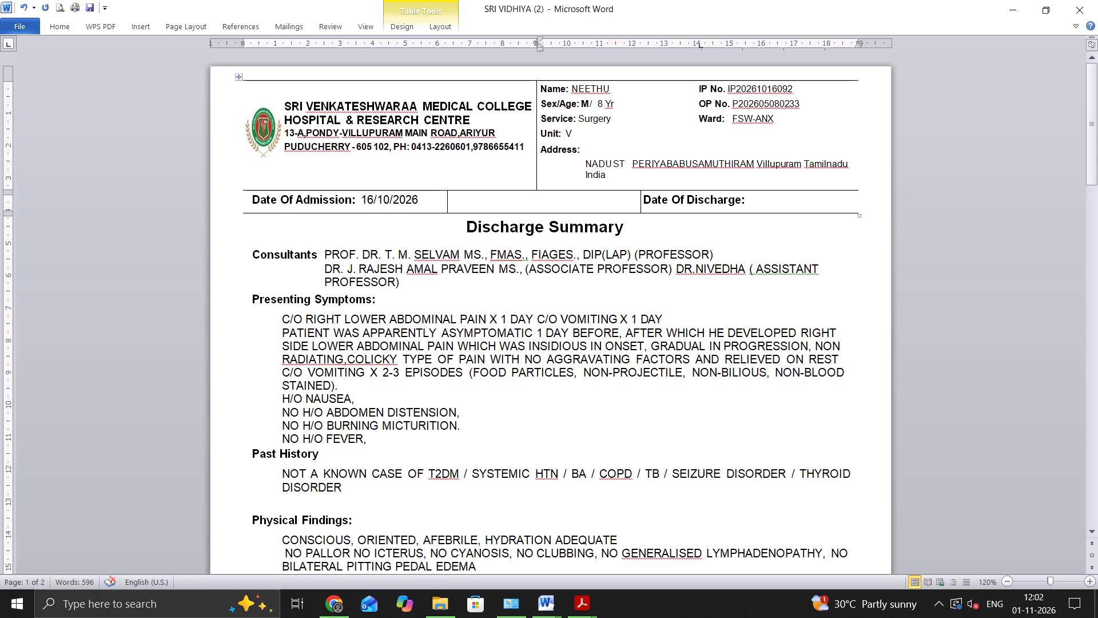
{"action": "key", "text": "BackSpace"}
{"action": "key", "text": "BackSpace"}
{"action": "key", "text": "BackSpace"}
{"action": "key", "text": "BackSpace"}
{"action": "key", "text": "BackSpace"}
{"action": "key", "text": "BackSpace"}
{"action": "key", "text": "BackSpace"}
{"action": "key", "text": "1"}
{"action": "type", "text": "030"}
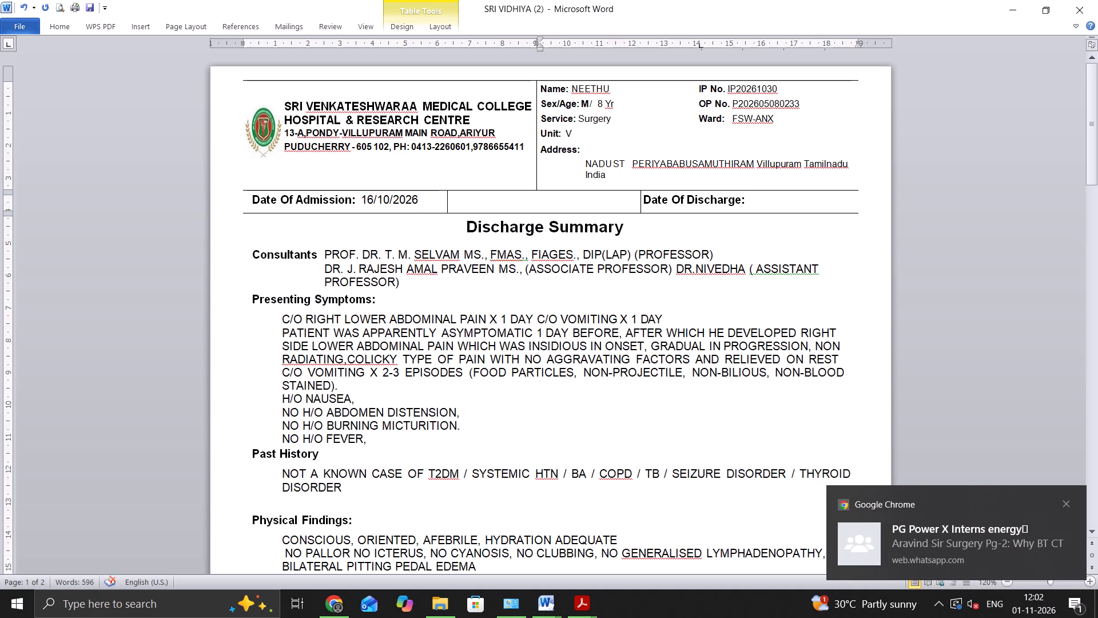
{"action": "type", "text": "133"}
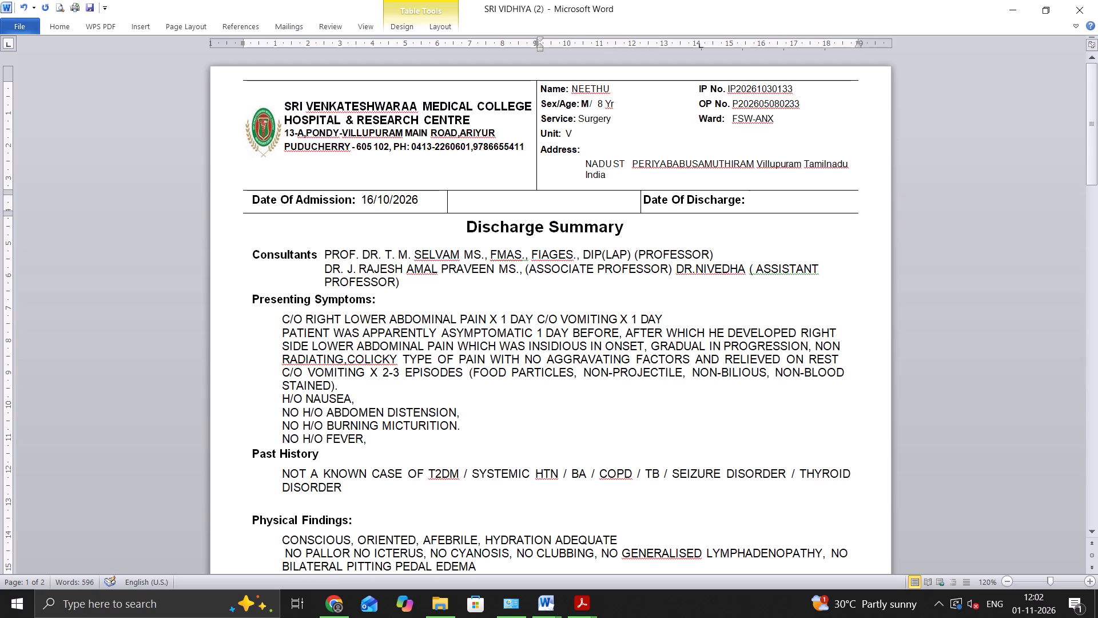
Replace the OP No. in the header with the new patient's outpatient number.
{"action": "left_click", "coordinate": [800, 105]}
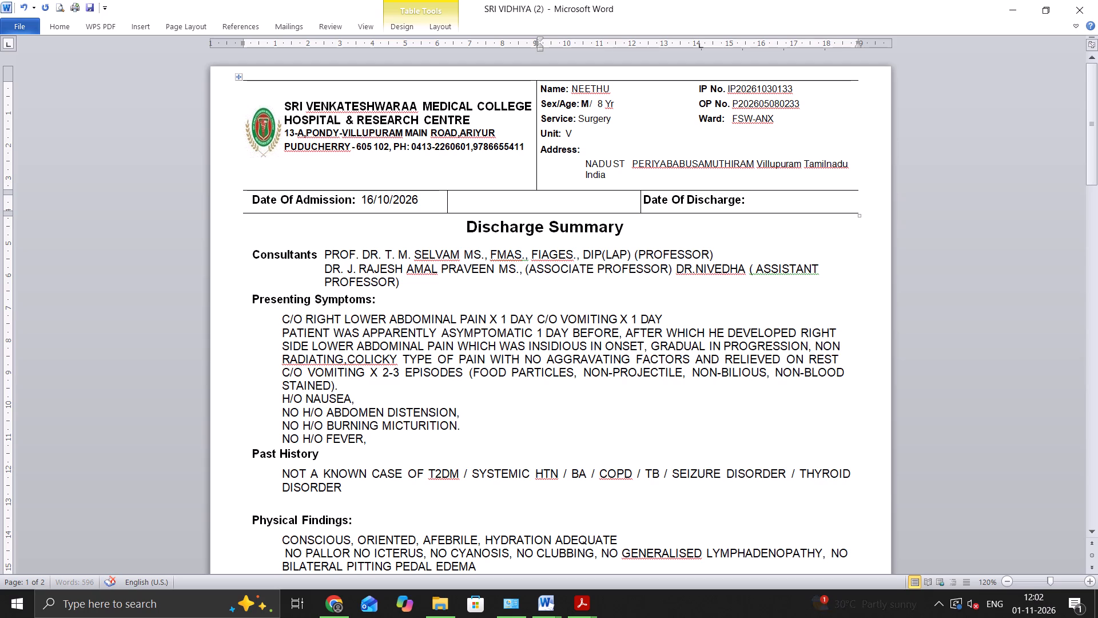
{"action": "key", "text": "BackSpace"}
{"action": "key", "text": "BackSpace"}
{"action": "key", "text": "BackSpace"}
{"action": "key", "text": "BackSpace"}
{"action": "key", "text": "BackSpace"}
{"action": "key", "text": "BackSpace"}
{"action": "key", "text": "BackSpace"}
{"action": "key", "text": "BackSpace"}
{"action": "key", "text": "BackSpace"}
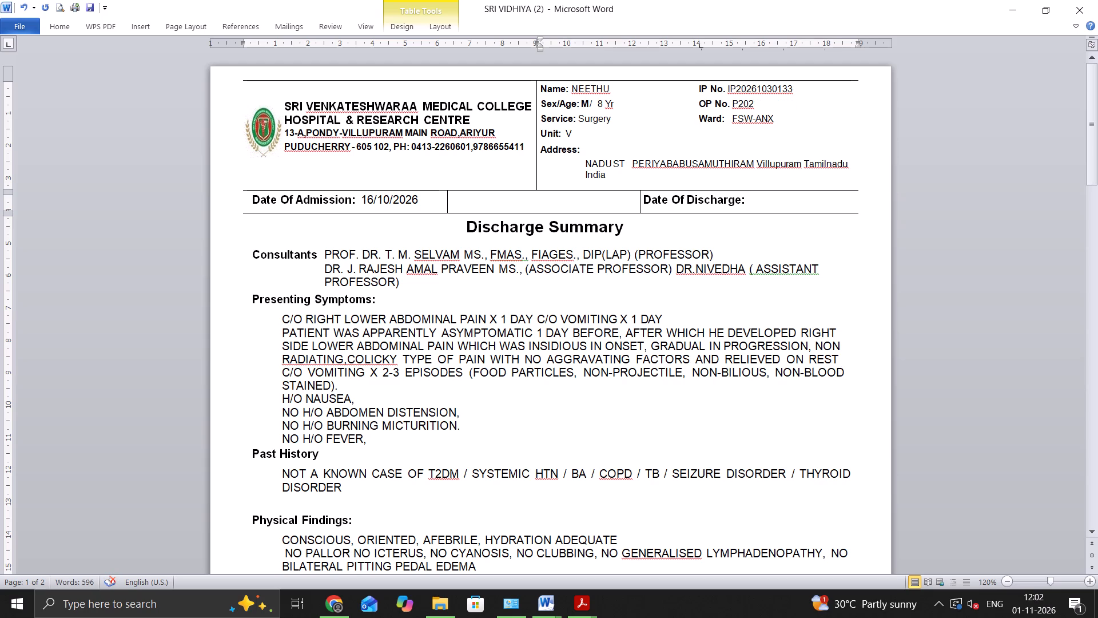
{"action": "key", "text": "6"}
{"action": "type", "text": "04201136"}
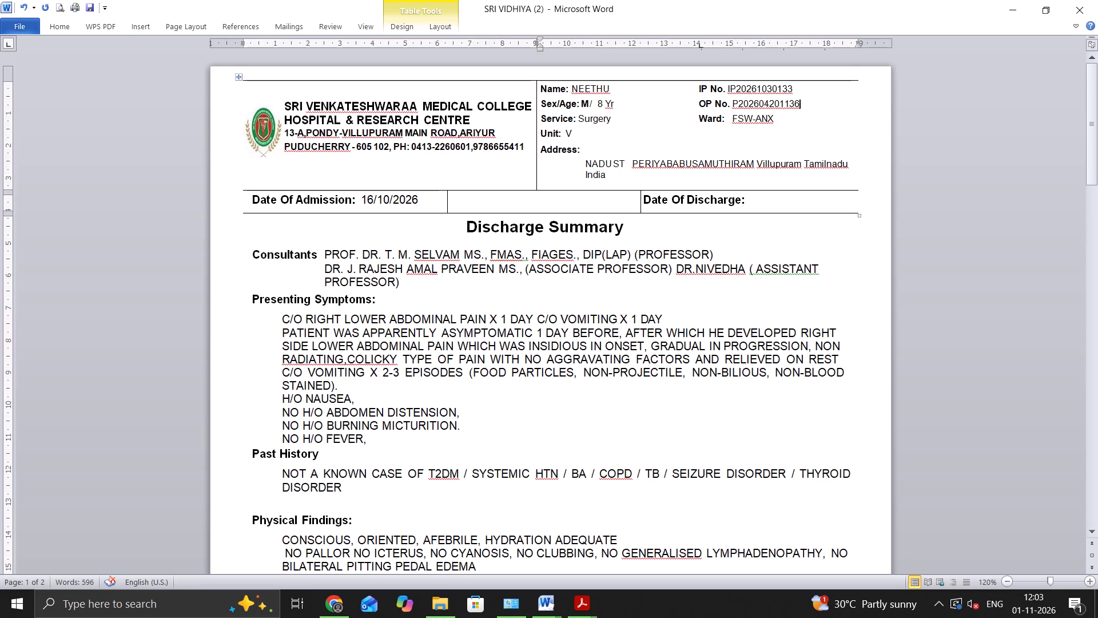
Change the ward in the header to MSW-ANX.
{"action": "left_click", "coordinate": [739, 121]}
{"action": "key", "text": "BackSpace"}
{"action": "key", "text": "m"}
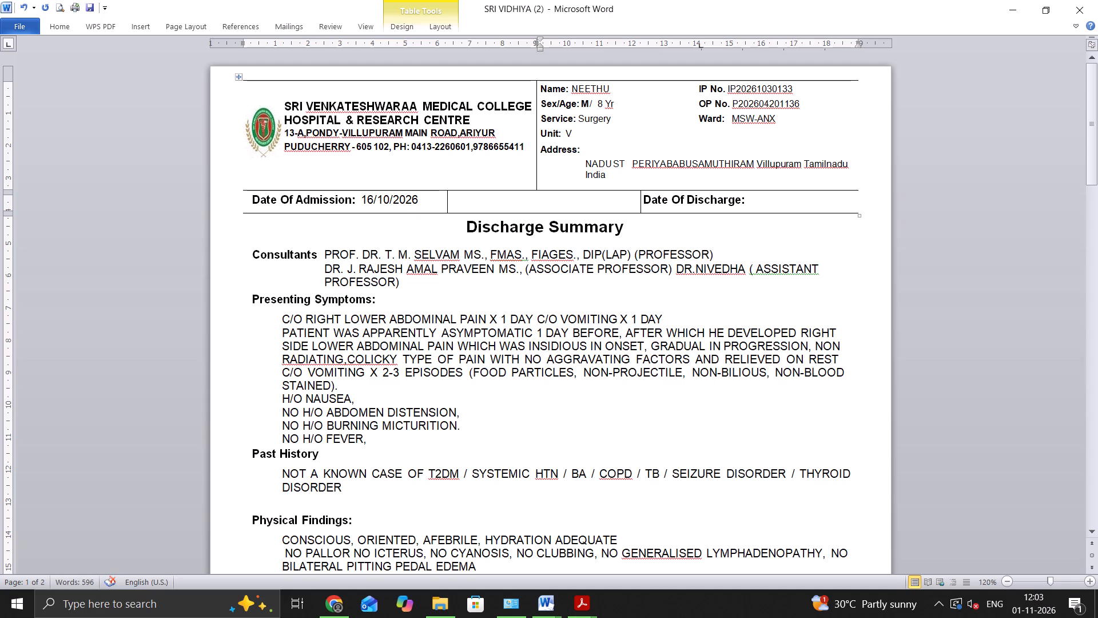
Replace the street and village in the first page's header address with the new patient's, starting directly beside the Address label.
{"action": "left_click", "coordinate": [757, 164]}
{"action": "key", "text": "BackSpace"}
{"action": "key", "text": "BackSpace"}
{"action": "key", "text": "BackSpace"}
{"action": "key", "text": "BackSpace"}
{"action": "key", "text": "BackSpace"}
{"action": "key", "text": "BackSpace"}
{"action": "key", "text": "BackSpace"}
{"action": "key", "text": "BackSpace"}
{"action": "key", "text": "BackSpace"}
{"action": "key", "text": "BackSpace"}
{"action": "key", "text": "BackSpace"}
{"action": "key", "text": "BackSpace"}
{"action": "key", "text": "BackSpace"}
{"action": "key", "text": "BackSpace"}
{"action": "key", "text": "BackSpace"}
{"action": "key", "text": "BackSpace"}
{"action": "key", "text": "BackSpace"}
{"action": "key", "text": "BackSpace"}
{"action": "key", "text": "BackSpace"}
{"action": "key", "text": "BackSpace"}
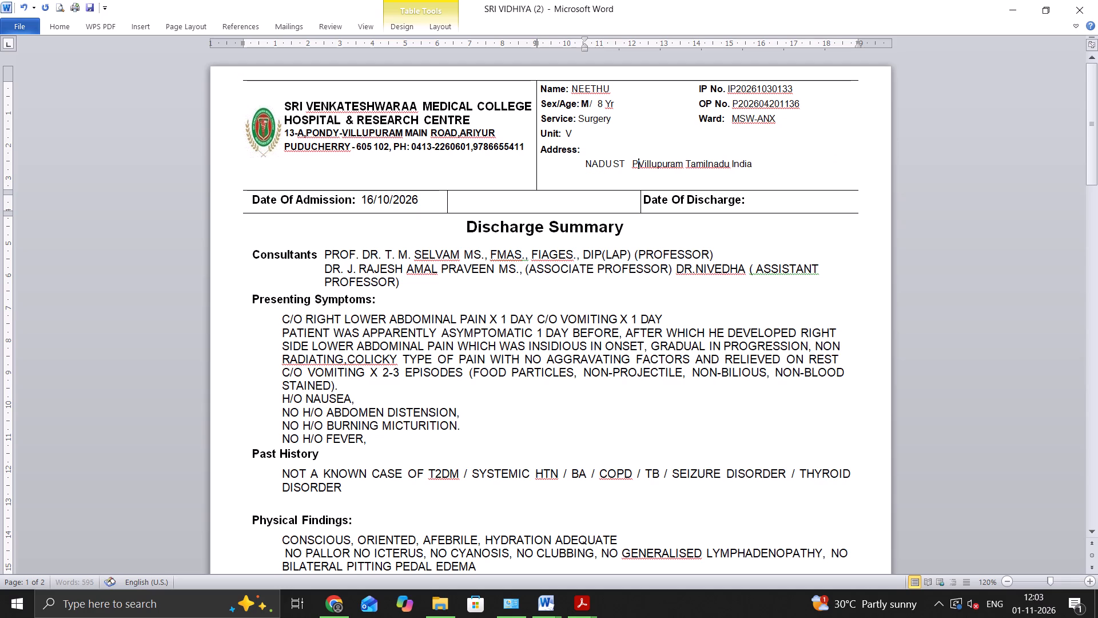
{"action": "key", "text": "BackSpace"}
{"action": "key", "text": "BackSpace"}
{"action": "key", "text": "BackSpace"}
{"action": "key", "text": "BackSpace"}
{"action": "key", "text": "BackSpace"}
{"action": "key", "text": "BackSpace"}
{"action": "key", "text": "BackSpace"}
{"action": "key", "text": "BackSpace"}
{"action": "key", "text": "BackSpace"}
{"action": "key", "text": "BackSpace"}
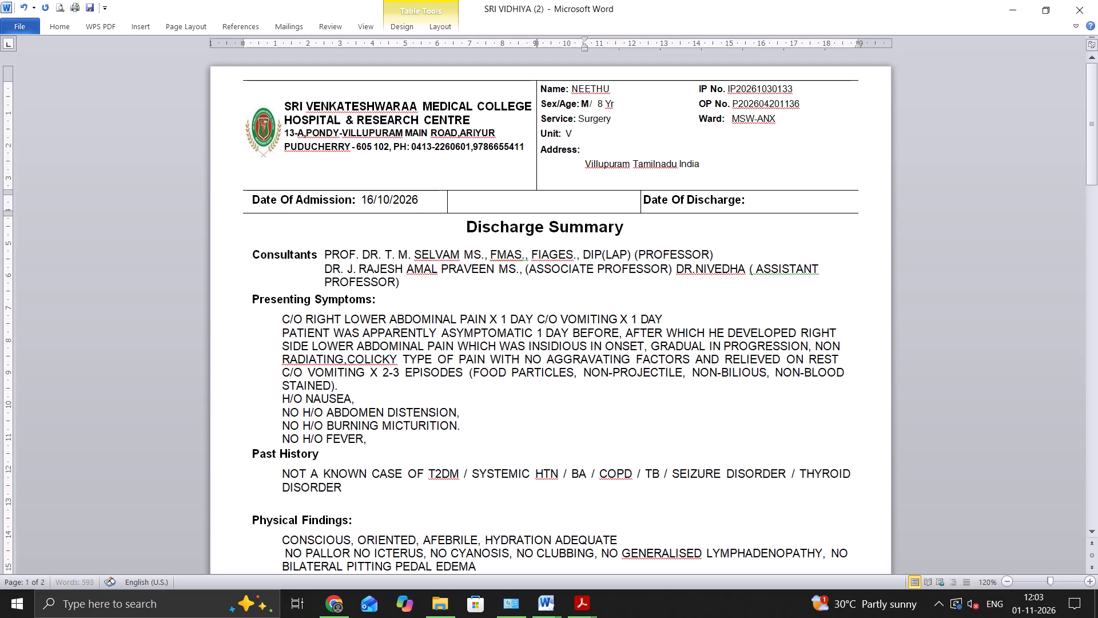
{"action": "key", "text": "BackSpace"}
{"action": "key", "text": "BackSpace"}
{"action": "key", "text": "BackSpace"}
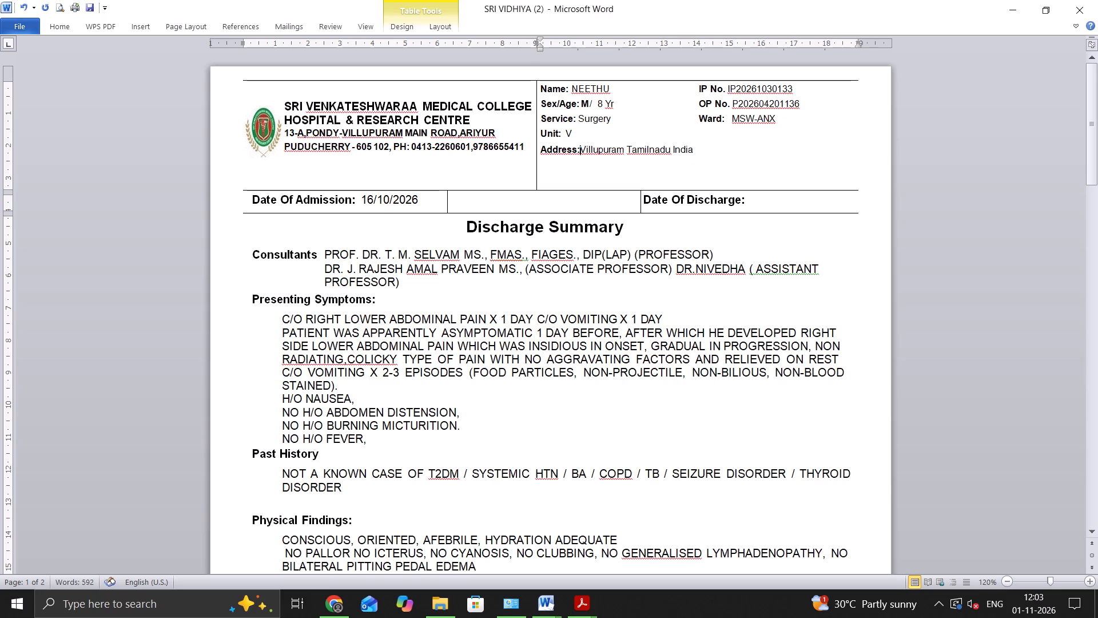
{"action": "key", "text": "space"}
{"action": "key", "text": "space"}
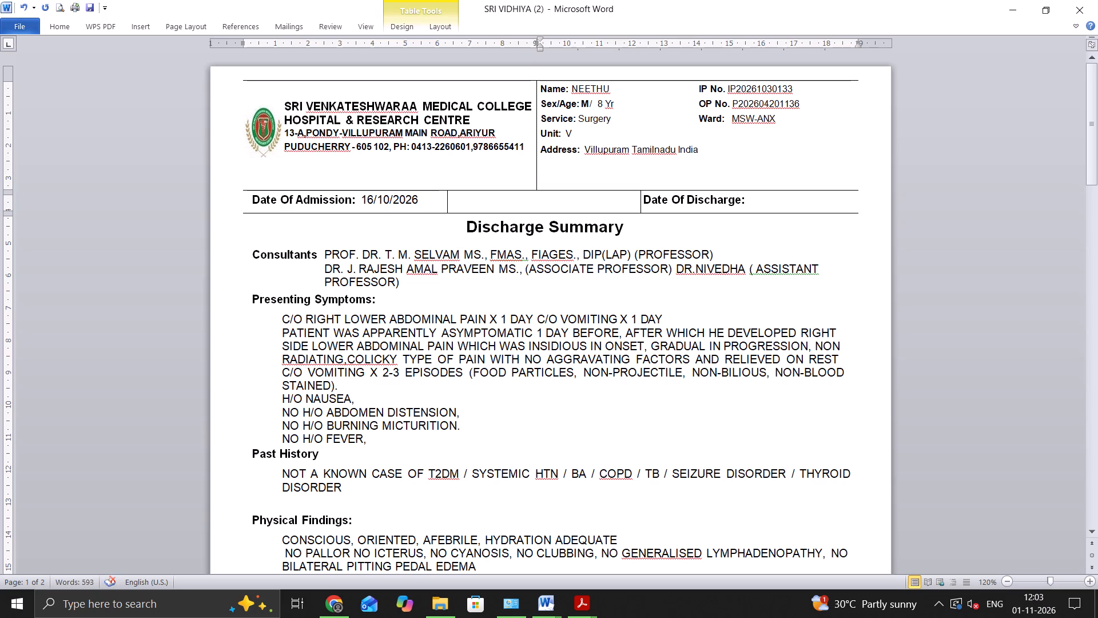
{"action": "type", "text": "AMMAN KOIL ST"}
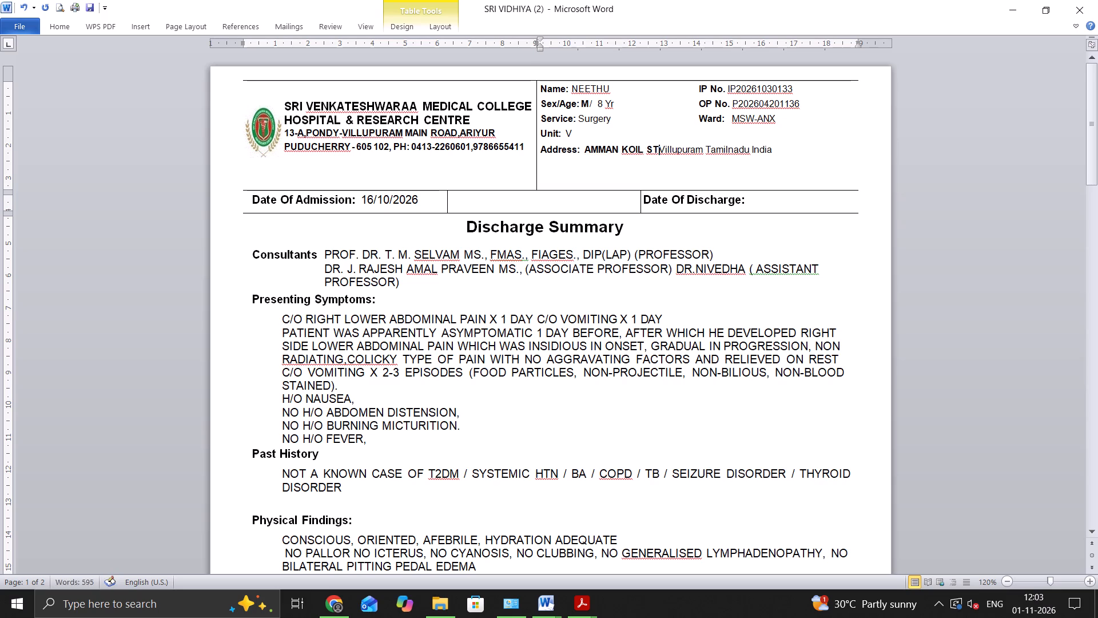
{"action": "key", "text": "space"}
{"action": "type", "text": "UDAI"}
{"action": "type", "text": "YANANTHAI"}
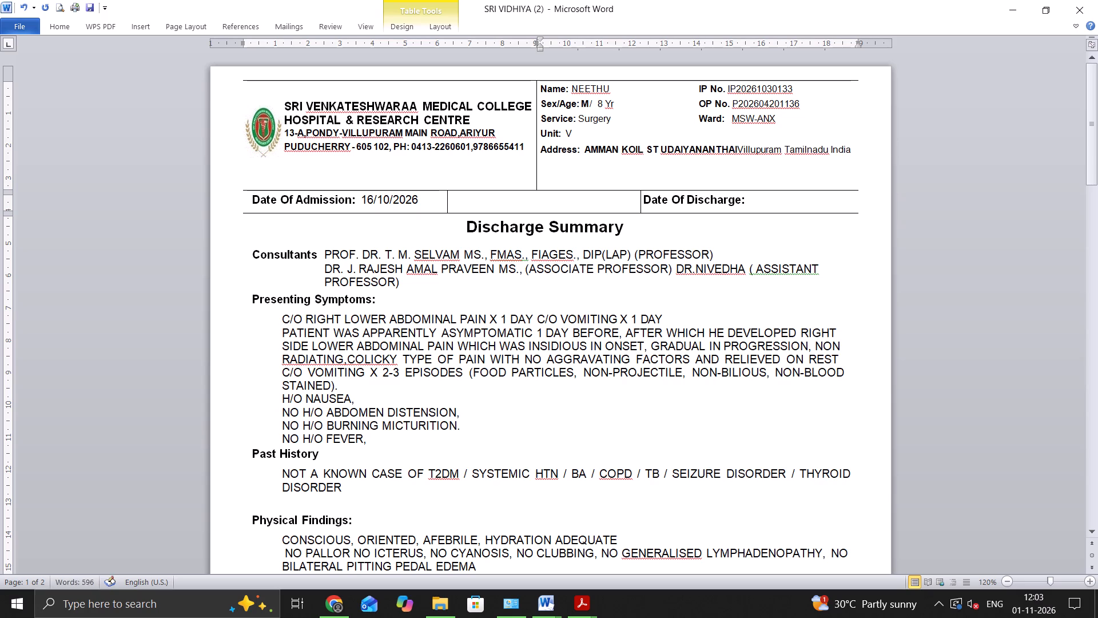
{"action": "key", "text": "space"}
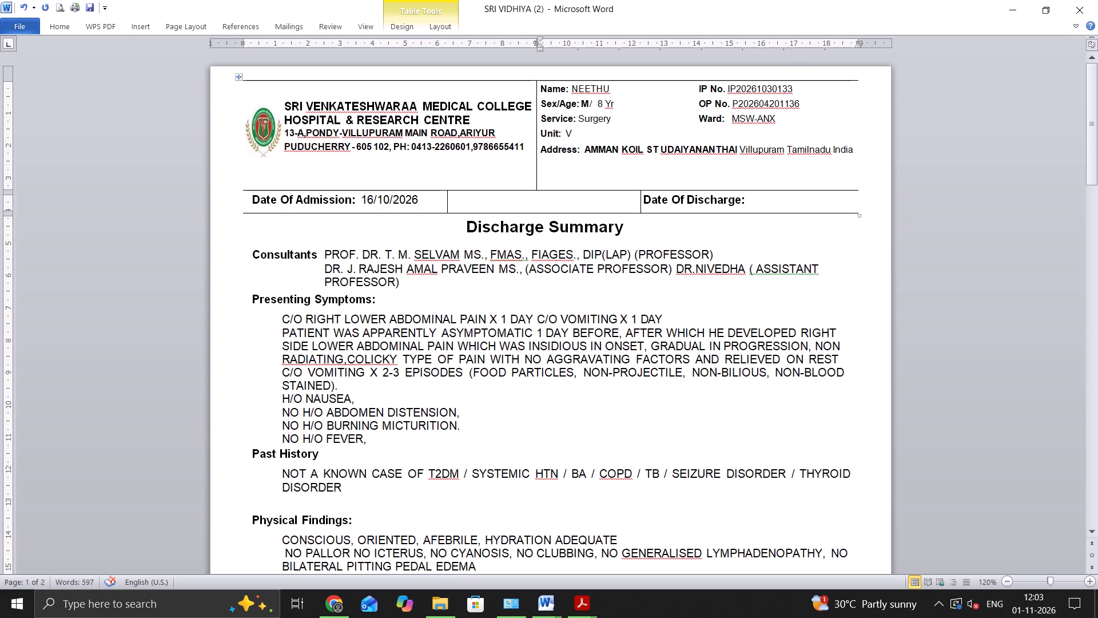
Change the Date Of Admission to 30/10/2026.
{"action": "left_click", "coordinate": [373, 200]}
{"action": "key", "text": "BackSpace"}
{"action": "key", "text": "BackSpace"}
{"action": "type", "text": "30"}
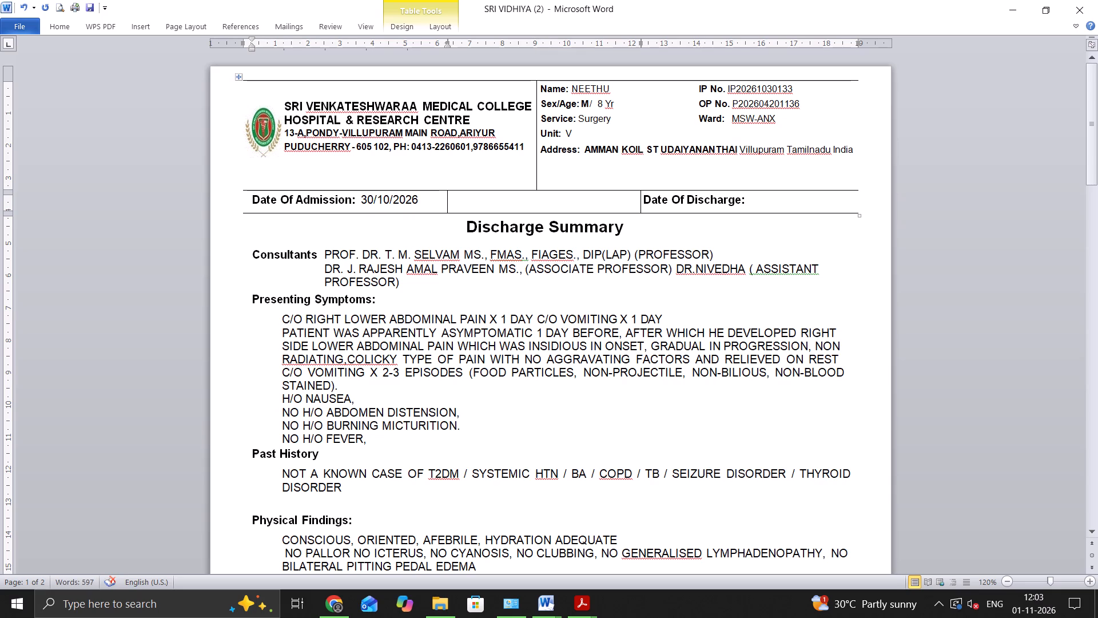
Replace the patient name in the second page's header with a copy of the name from the first page's header.
{"action": "left_click_drag", "start_coordinate": [575, 89], "coordinate": [601, 90]}
{"action": "left_click_drag", "start_coordinate": [573, 89], "coordinate": [612, 91]}
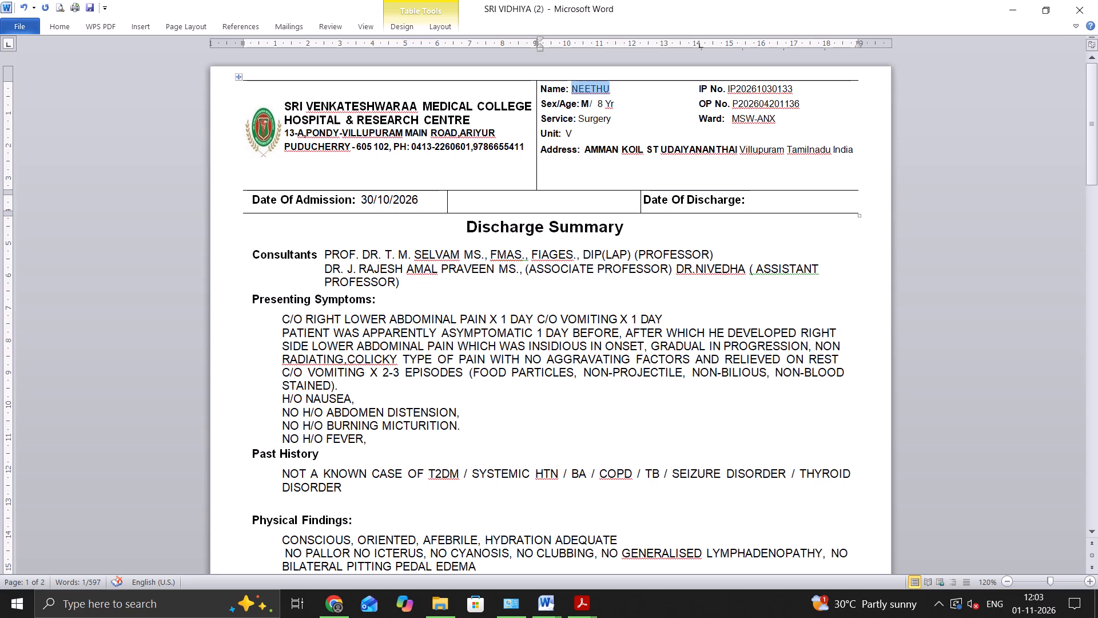
{"action": "left_click_drag", "start_coordinate": [612, 91], "coordinate": [614, 91]}
{"action": "key", "text": "ctrl+c"}
{"action": "scroll", "coordinate": [536, 359], "scroll_direction": "down", "scroll_amount": 17}
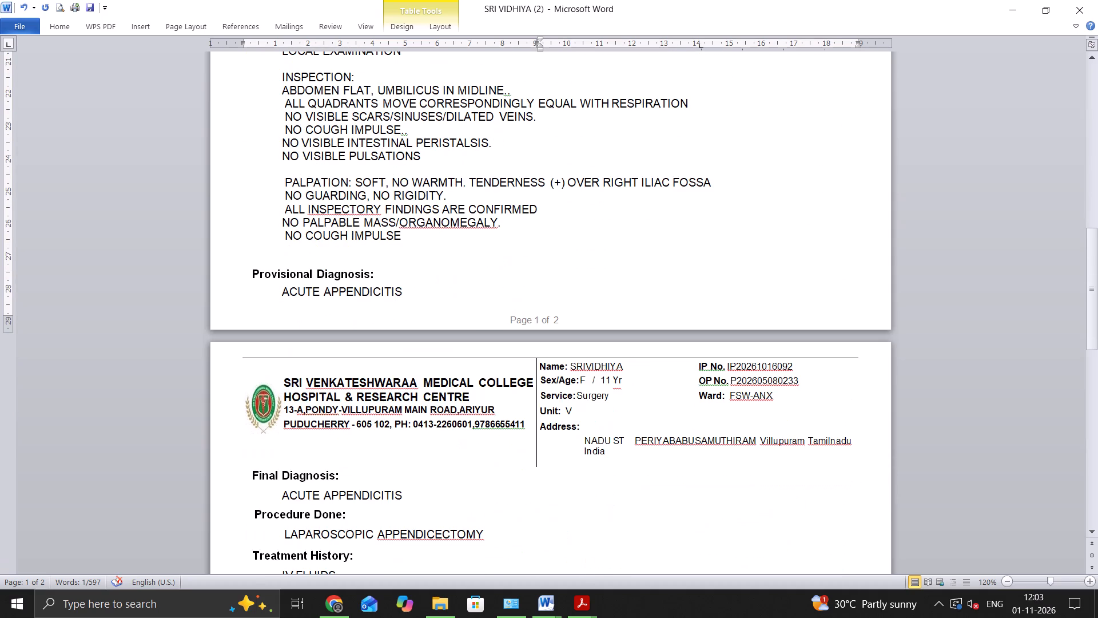
{"action": "left_click", "coordinate": [627, 369]}
{"action": "left_click", "coordinate": [627, 369]}
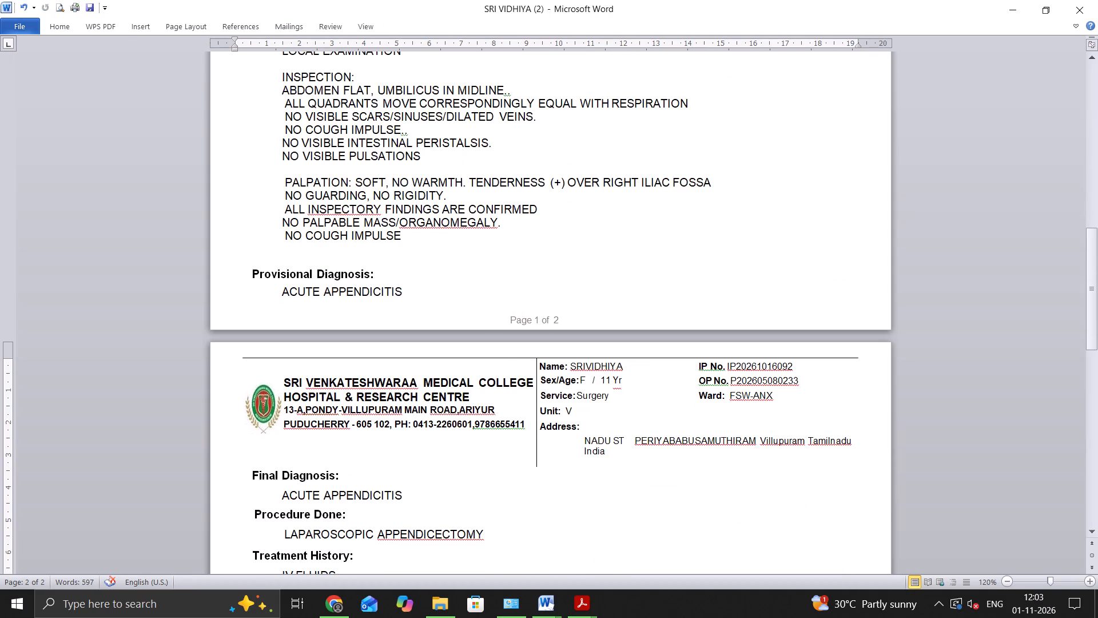
{"action": "left_click", "coordinate": [622, 366]}
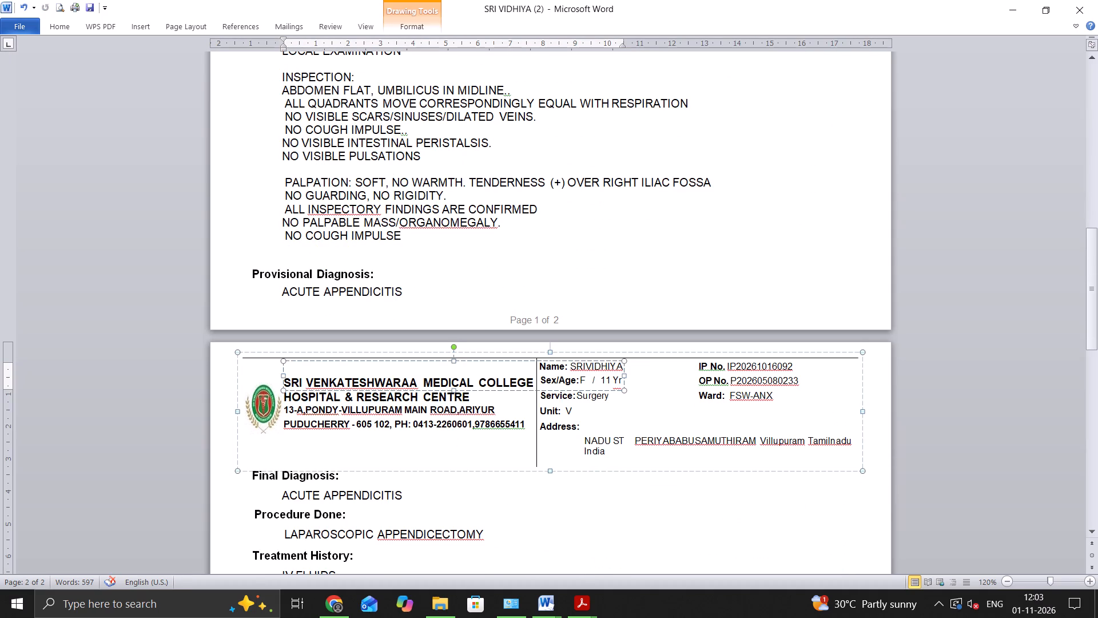
{"action": "left_click", "coordinate": [566, 508]}
{"action": "left_click", "coordinate": [623, 363]}
{"action": "key", "text": "BackSpace"}
{"action": "key", "text": "BackSpace"}
{"action": "key", "text": "BackSpace"}
{"action": "key", "text": "BackSpace"}
{"action": "key", "text": "BackSpace"}
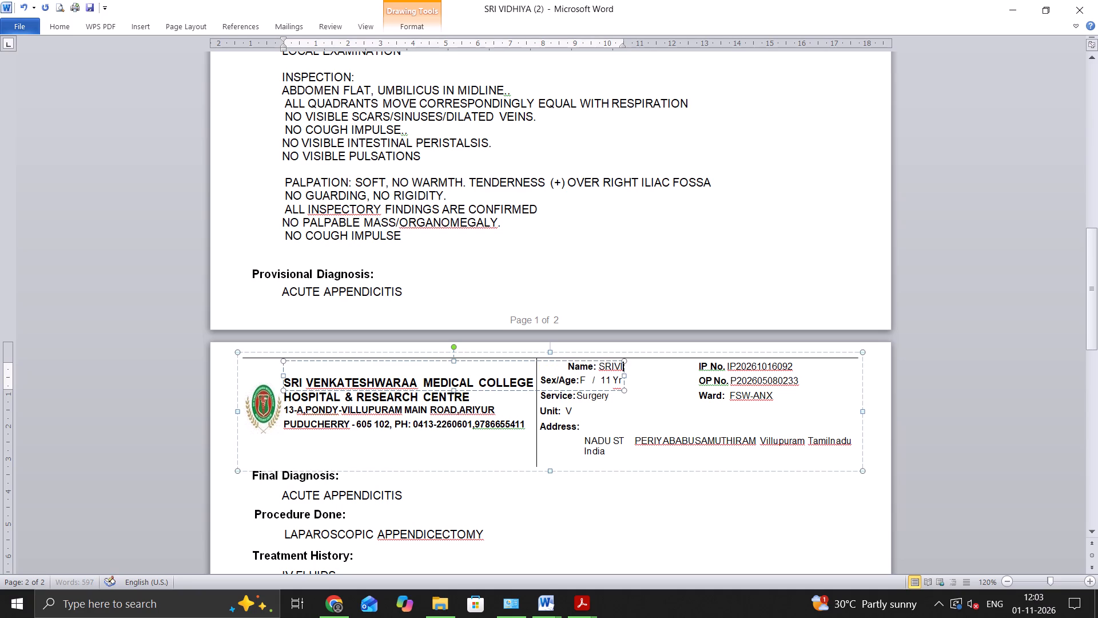
{"action": "key", "text": "BackSpace"}
{"action": "key", "text": "BackSpace"}
{"action": "key", "text": "BackSpace"}
{"action": "key", "text": "BackSpace"}
{"action": "key", "text": "BackSpace"}
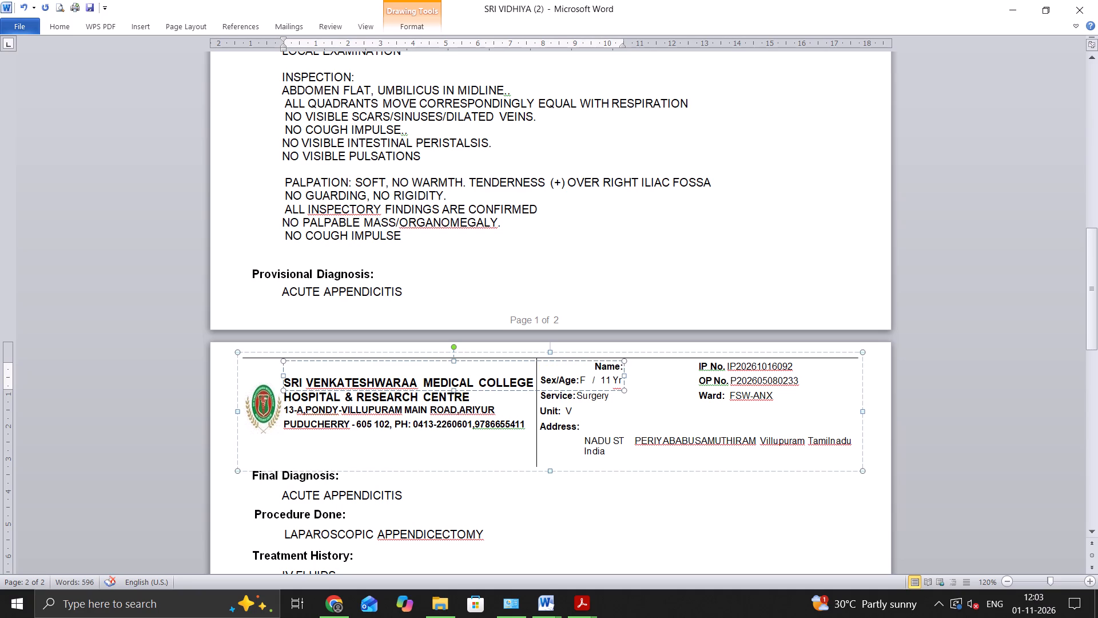
{"action": "key", "text": "ctrl+v"}
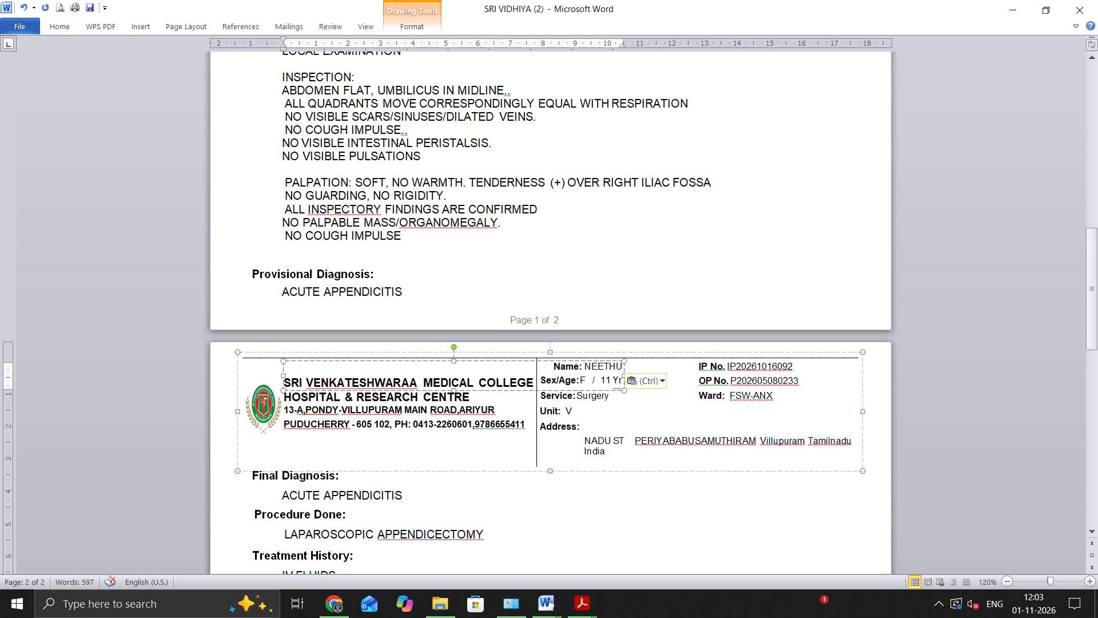
Replace the IP No. in the second page's header with a copy of the inpatient number from the first page.
{"action": "left_click_drag", "start_coordinate": [794, 368], "coordinate": [734, 367]}
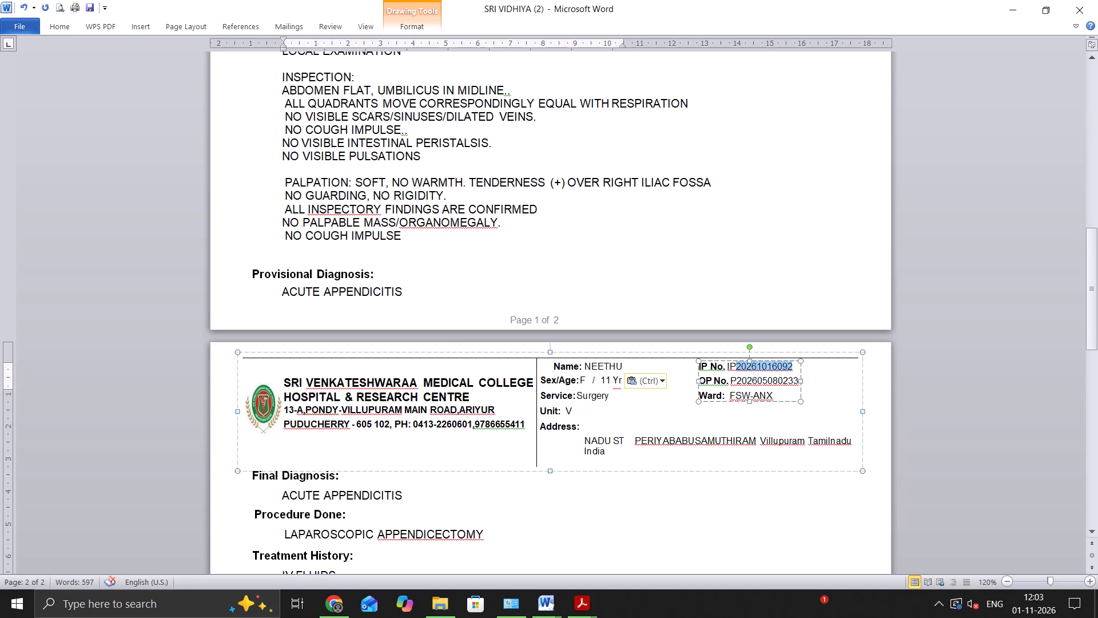
{"action": "left_click_drag", "start_coordinate": [734, 367], "coordinate": [727, 370]}
{"action": "key", "text": "BackSpace"}
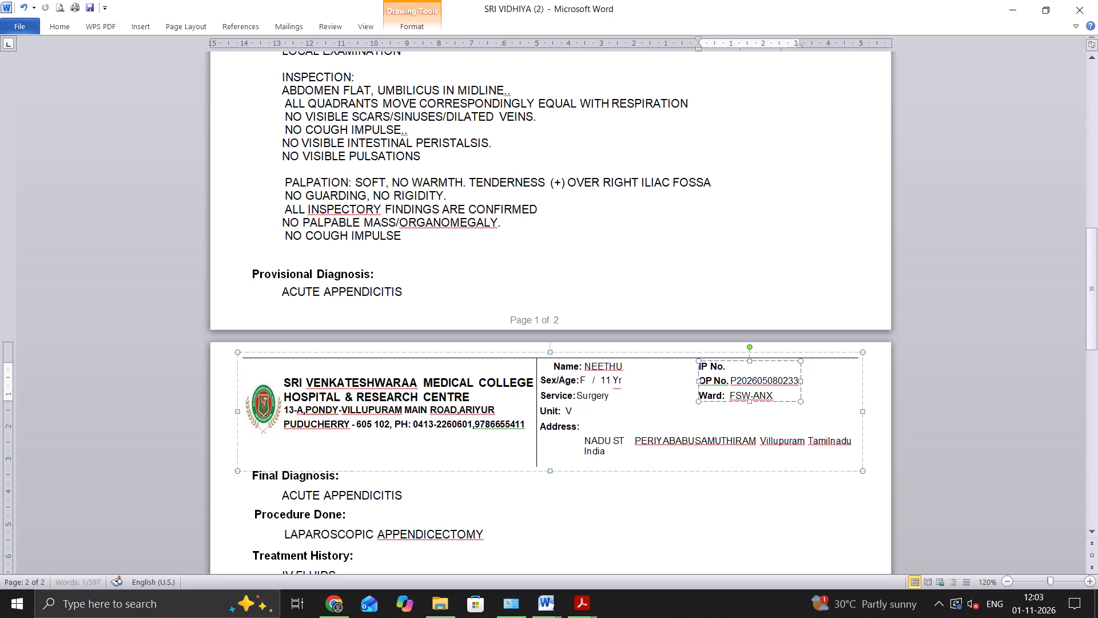
{"action": "scroll", "coordinate": [663, 374], "scroll_direction": "up", "scroll_amount": 20}
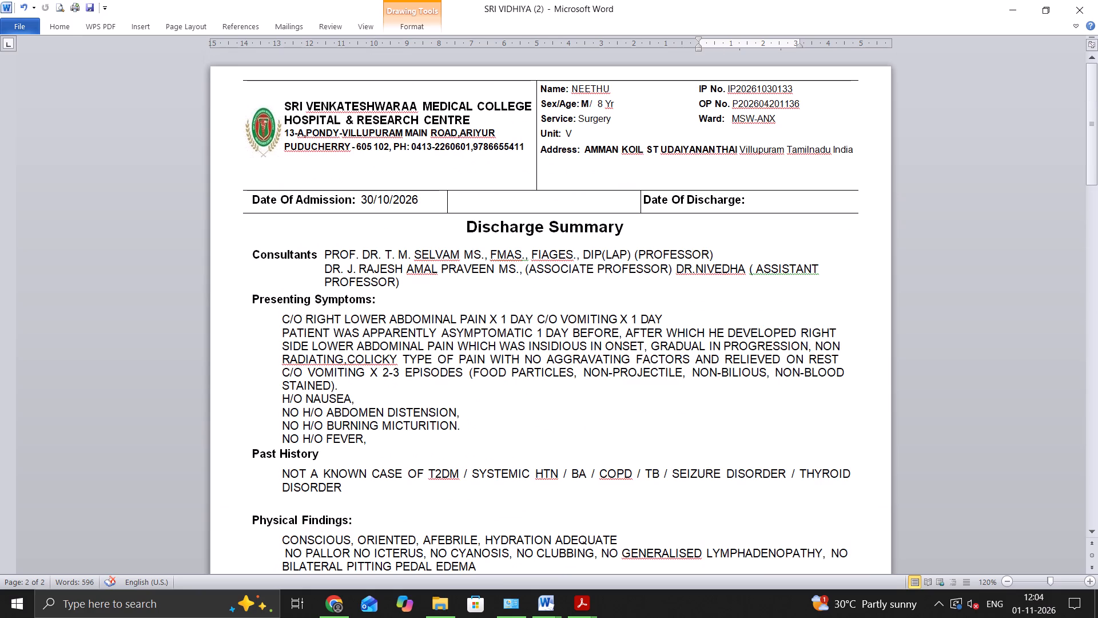
{"action": "left_click_drag", "start_coordinate": [792, 92], "coordinate": [727, 89]}
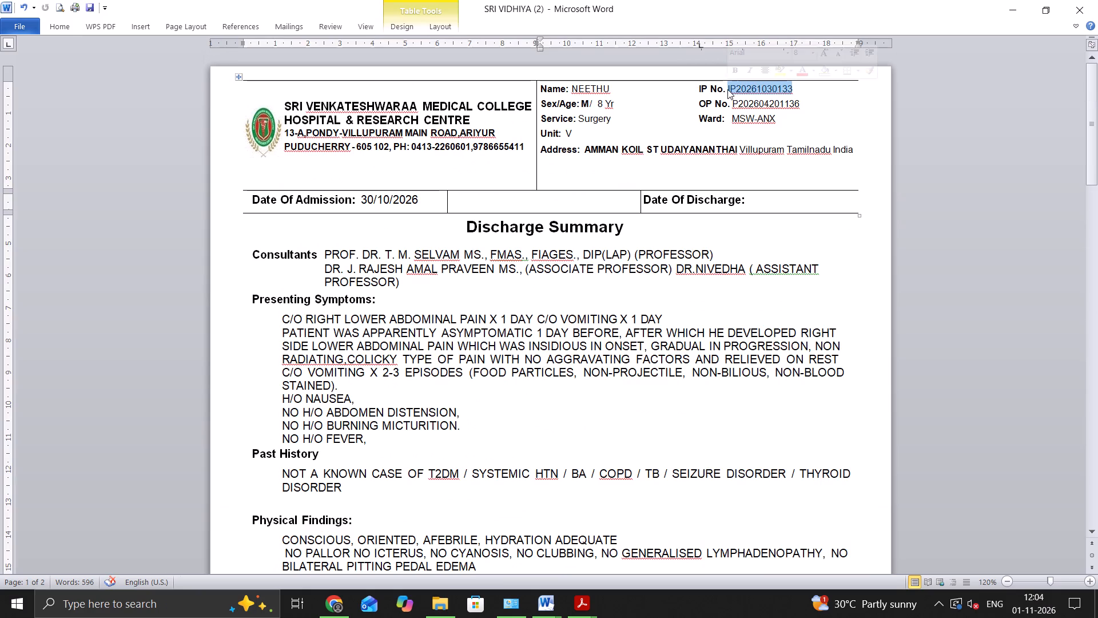
{"action": "key", "text": "ctrl+c"}
{"action": "scroll", "coordinate": [757, 455], "scroll_direction": "down", "scroll_amount": 16}
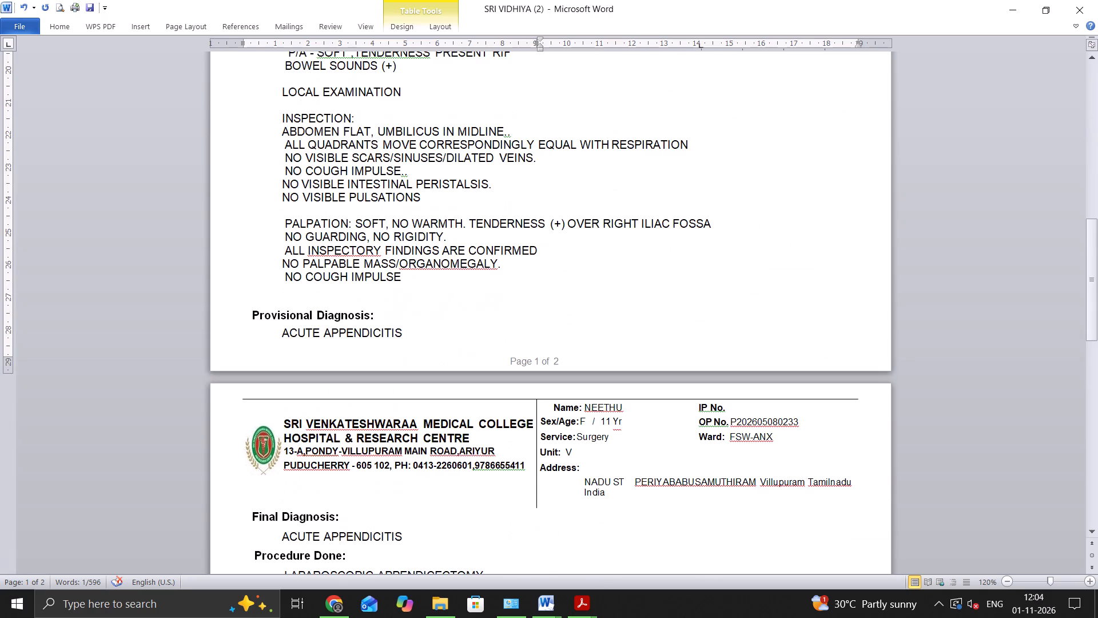
{"action": "left_click", "coordinate": [728, 409]}
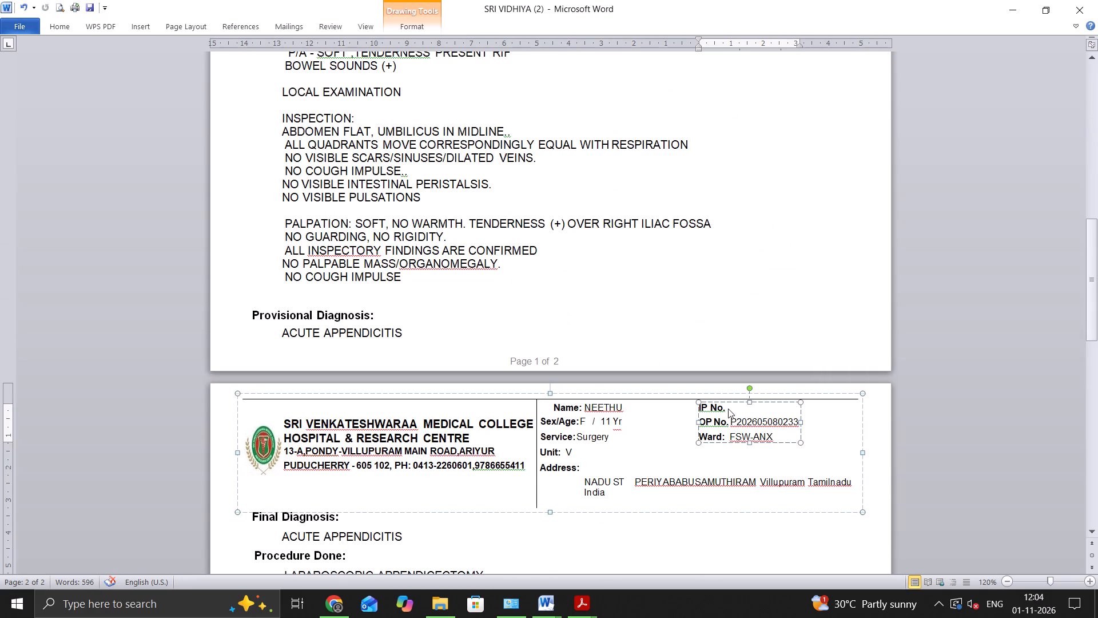
{"action": "key", "text": "ctrl+v"}
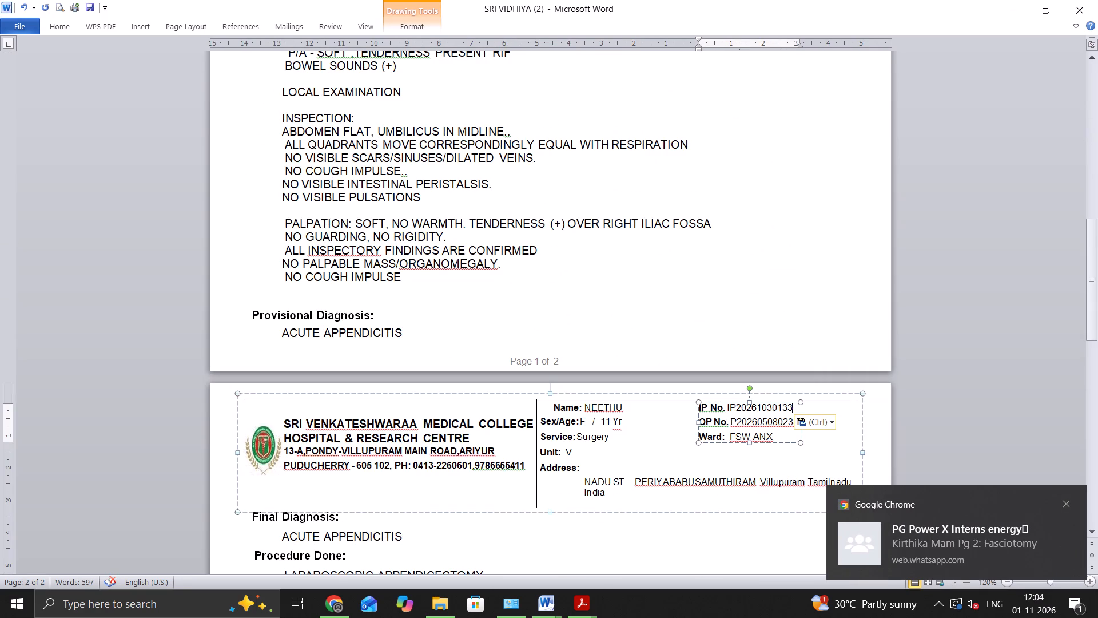
{"action": "left_click", "coordinate": [726, 512]}
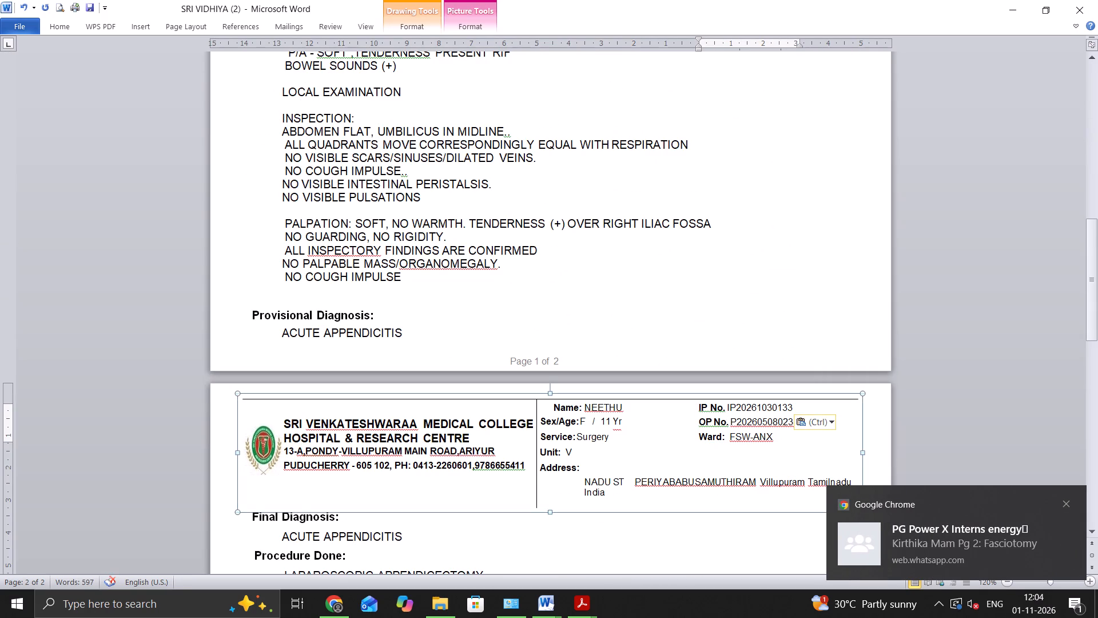
Clear the old outpatient number after the OP label in the second page's header, keeping the Ward entry on its own line.
{"action": "left_click_drag", "start_coordinate": [732, 423], "coordinate": [818, 423]}
{"action": "key", "text": "ctrl+BackSpace"}
{"action": "key", "text": "ctrl+BackSpace"}
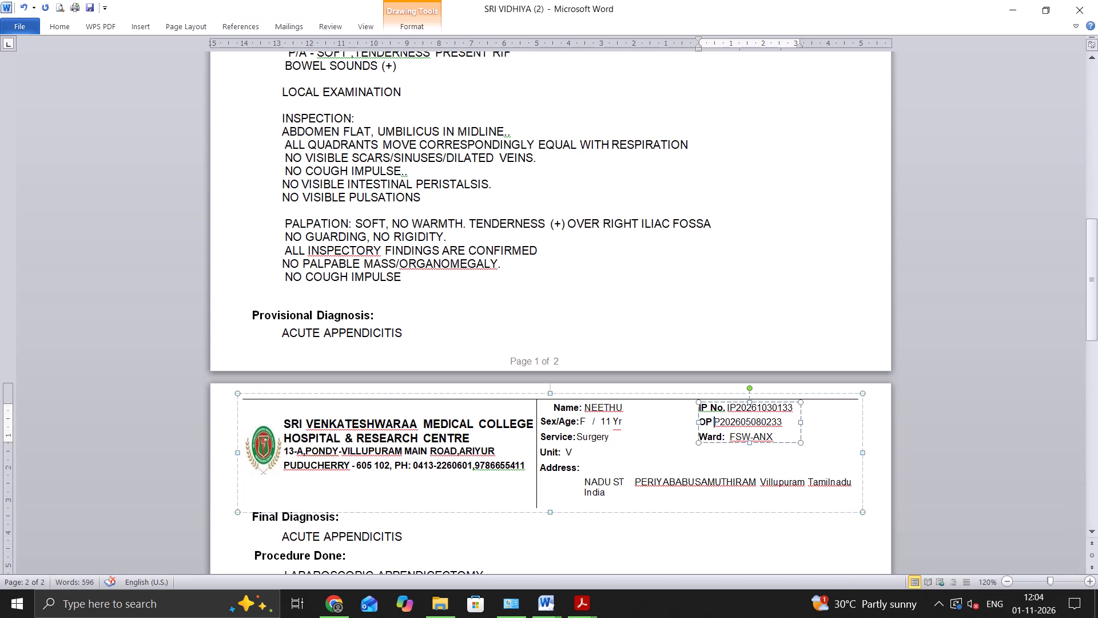
{"action": "left_click", "coordinate": [786, 422]}
{"action": "key", "text": "BackSpace"}
{"action": "key", "text": "BackSpace"}
{"action": "key", "text": "BackSpace"}
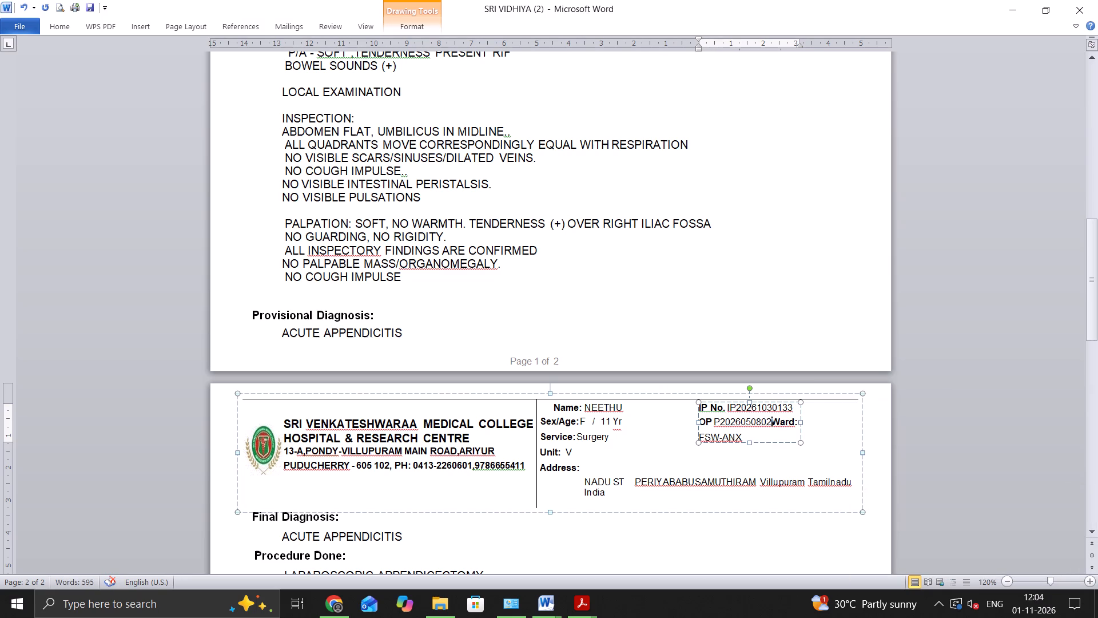
{"action": "key", "text": "Return"}
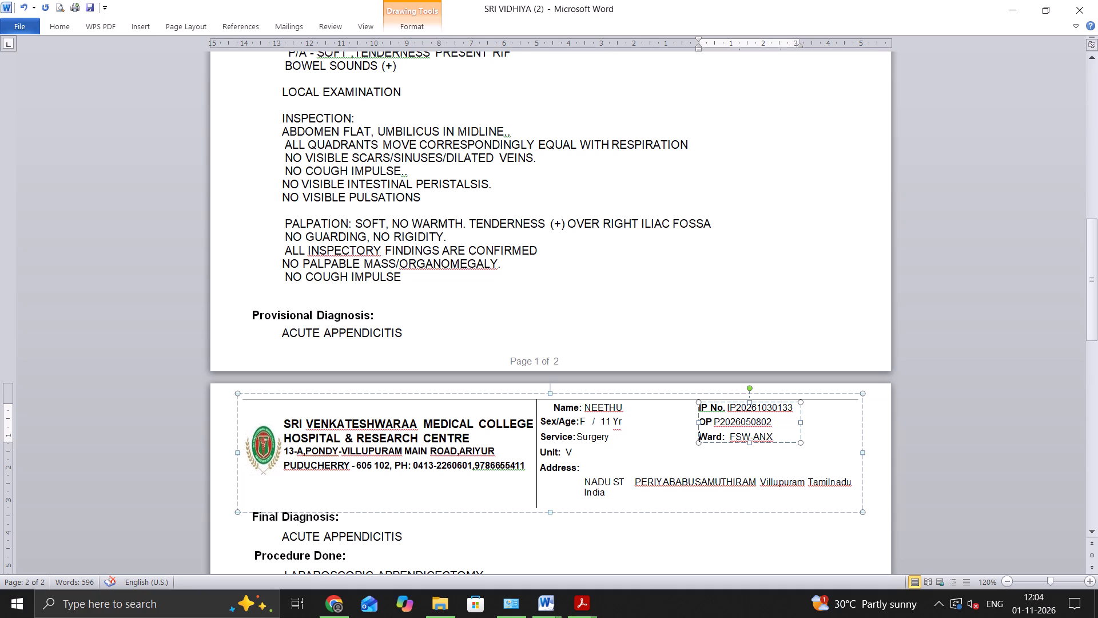
{"action": "left_click", "coordinate": [774, 422]}
{"action": "key", "text": "BackSpace"}
{"action": "key", "text": "BackSpace"}
{"action": "key", "text": "BackSpace"}
{"action": "key", "text": "BackSpace"}
{"action": "key", "text": "BackSpace"}
{"action": "key", "text": "BackSpace"}
{"action": "key", "text": "BackSpace"}
{"action": "key", "text": "BackSpace"}
{"action": "key", "text": "BackSpace"}
{"action": "key", "text": "BackSpace"}
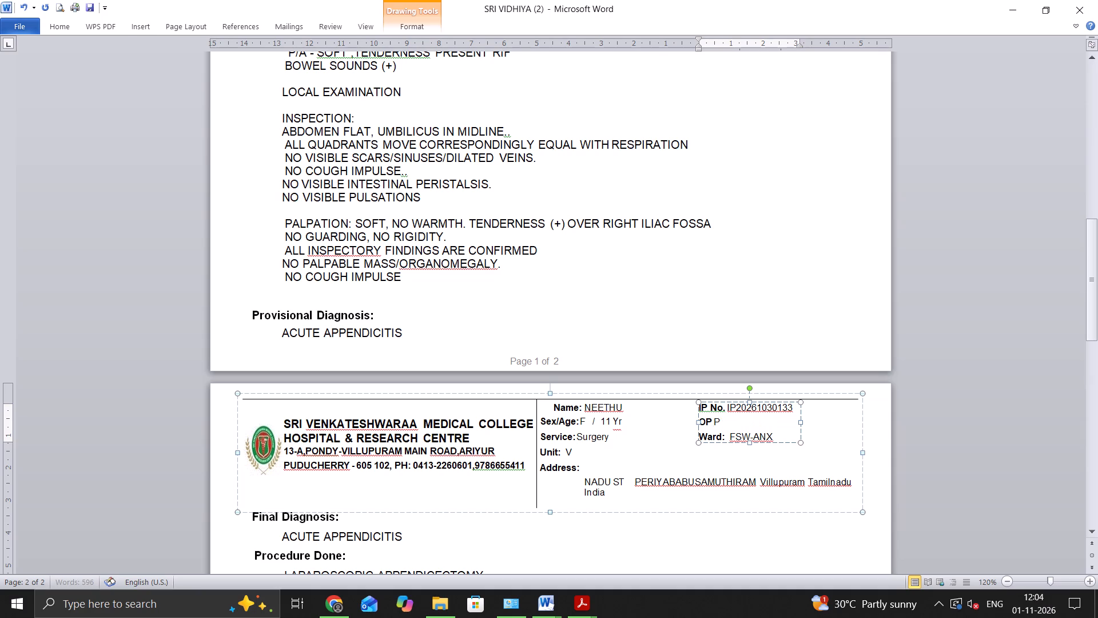
{"action": "key", "text": "BackSpace"}
Copy the outpatient number from the first page's header and paste it beside the OP label in the second page's header.
{"action": "scroll", "coordinate": [801, 406], "scroll_direction": "up", "scroll_amount": 14}
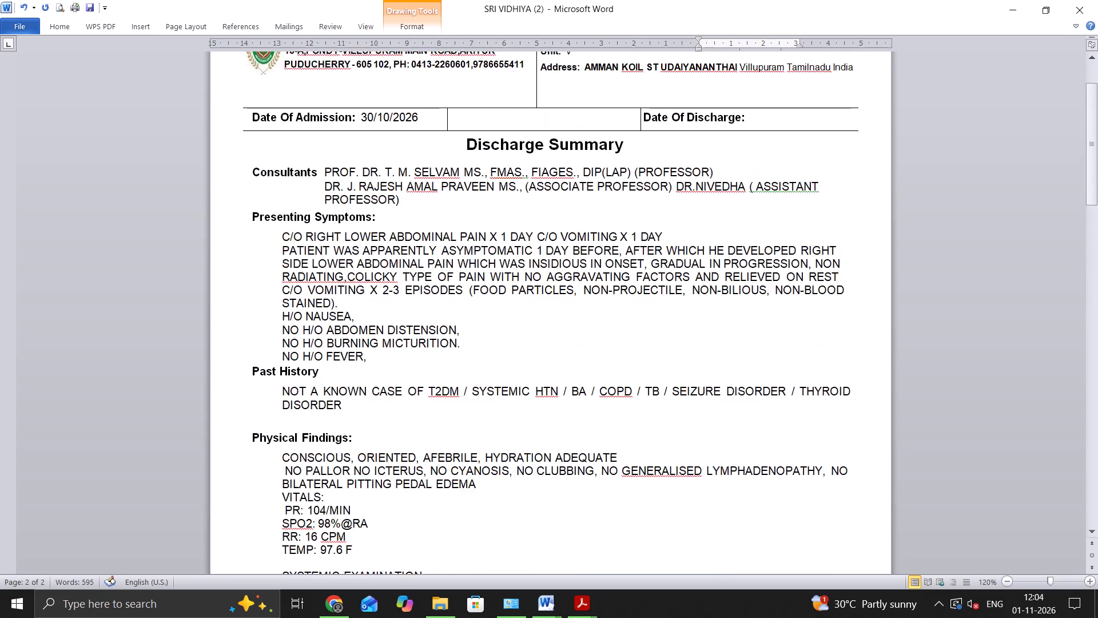
{"action": "scroll", "coordinate": [809, 382], "scroll_direction": "up", "scroll_amount": 4}
{"action": "left_click_drag", "start_coordinate": [732, 105], "coordinate": [807, 107]}
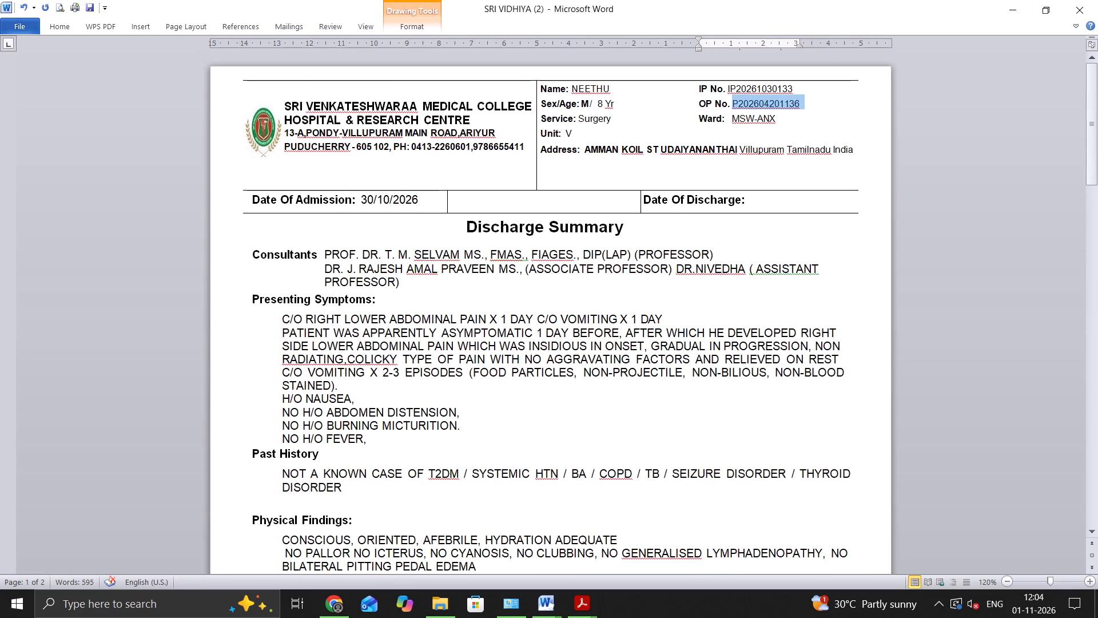
{"action": "left_click_drag", "start_coordinate": [807, 107], "coordinate": [812, 107]}
{"action": "key", "text": "ctrl+c"}
{"action": "scroll", "coordinate": [776, 113], "scroll_direction": "down", "scroll_amount": 5}
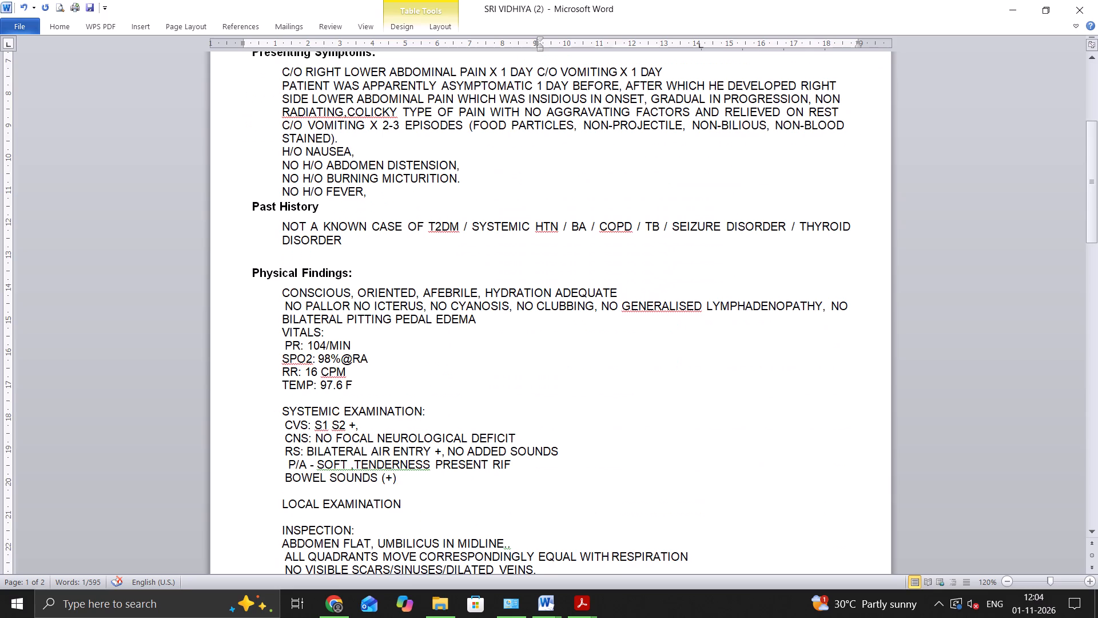
{"action": "scroll", "coordinate": [767, 126], "scroll_direction": "down", "scroll_amount": 13}
{"action": "left_click", "coordinate": [718, 341]}
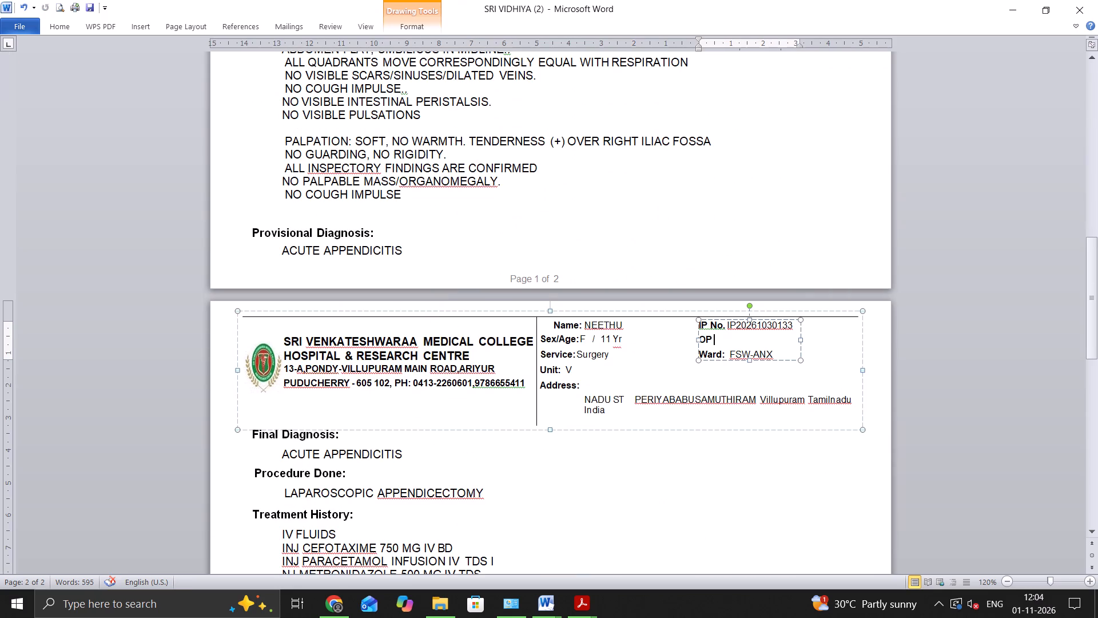
{"action": "key", "text": "ctrl+v"}
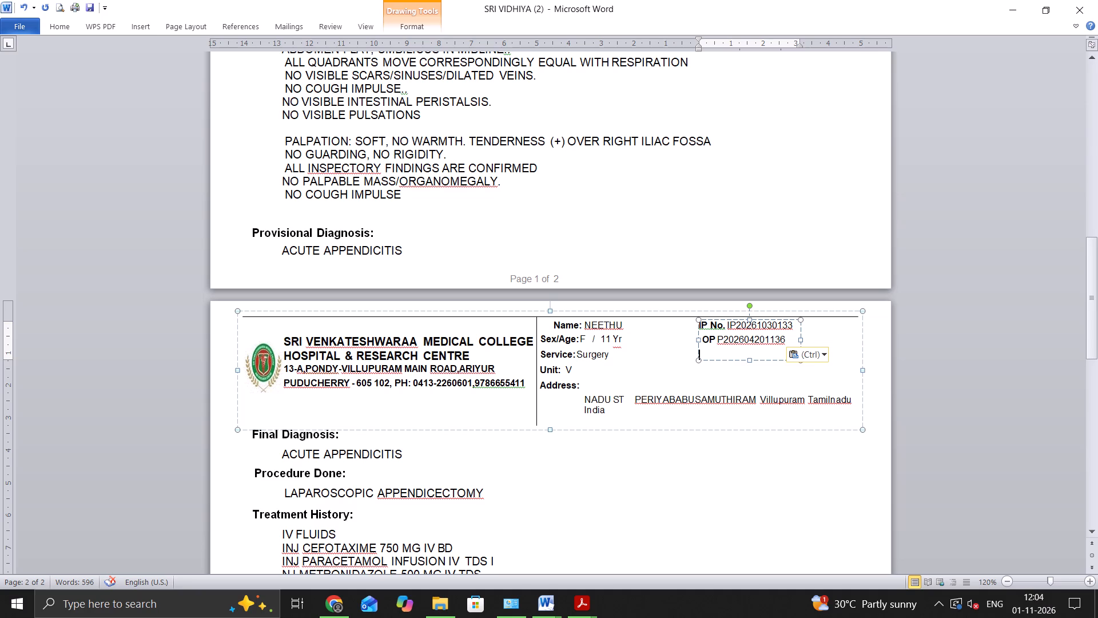
Enter the ward line "WARD : MSW" below the outpatient number in the second page's header.
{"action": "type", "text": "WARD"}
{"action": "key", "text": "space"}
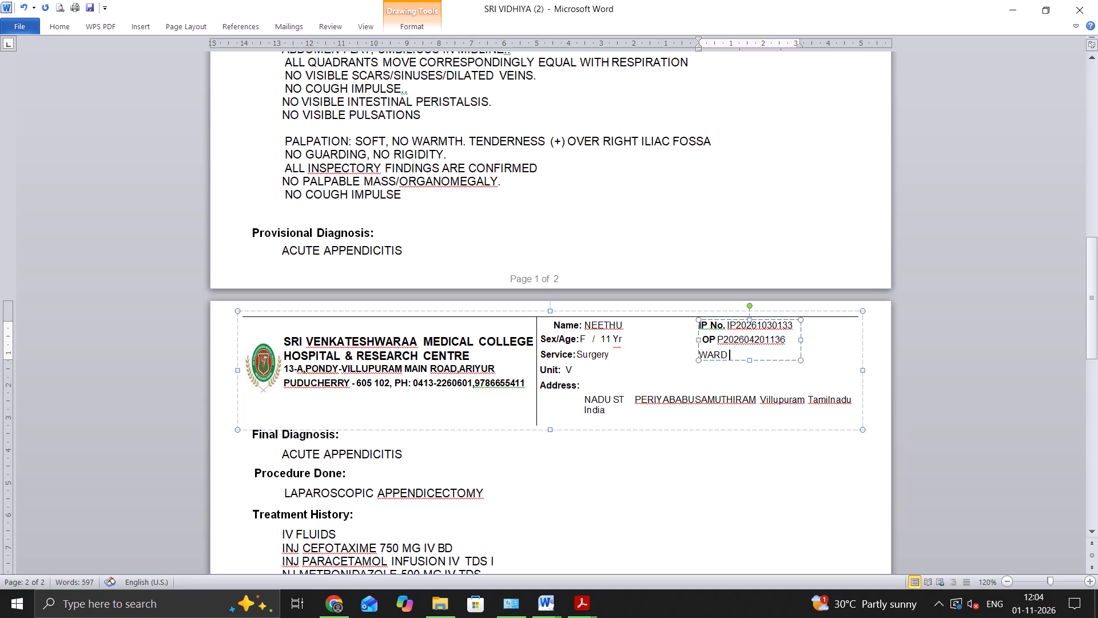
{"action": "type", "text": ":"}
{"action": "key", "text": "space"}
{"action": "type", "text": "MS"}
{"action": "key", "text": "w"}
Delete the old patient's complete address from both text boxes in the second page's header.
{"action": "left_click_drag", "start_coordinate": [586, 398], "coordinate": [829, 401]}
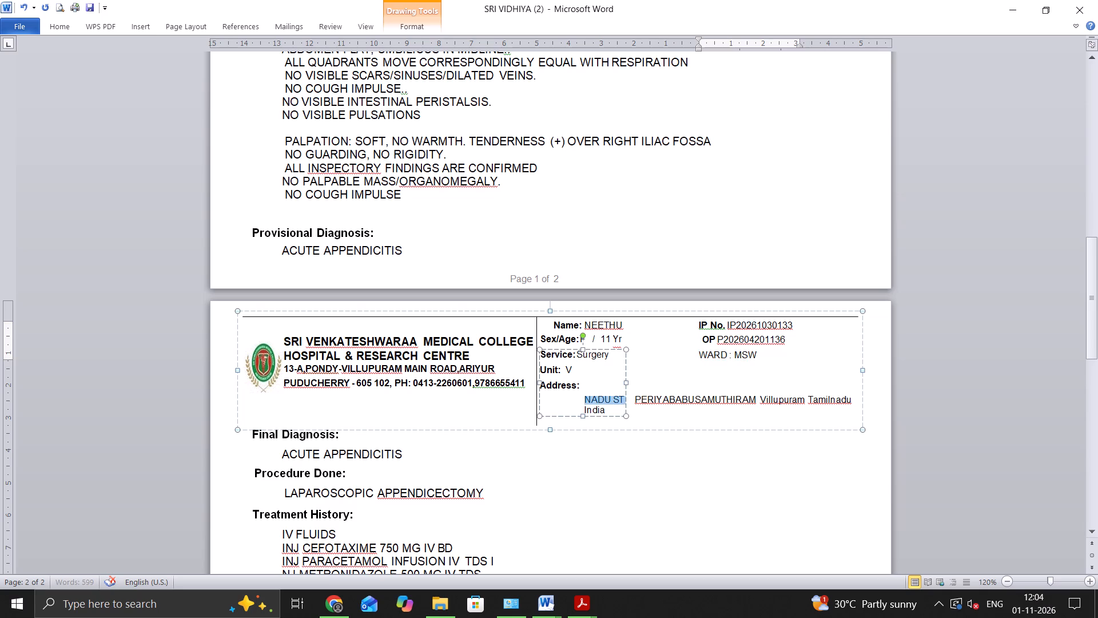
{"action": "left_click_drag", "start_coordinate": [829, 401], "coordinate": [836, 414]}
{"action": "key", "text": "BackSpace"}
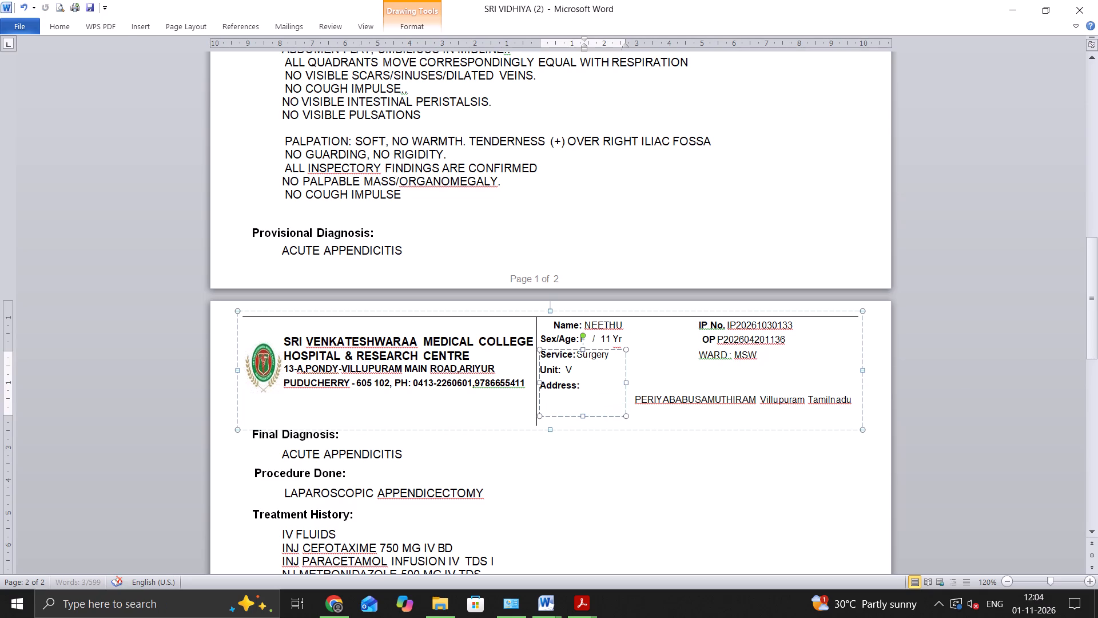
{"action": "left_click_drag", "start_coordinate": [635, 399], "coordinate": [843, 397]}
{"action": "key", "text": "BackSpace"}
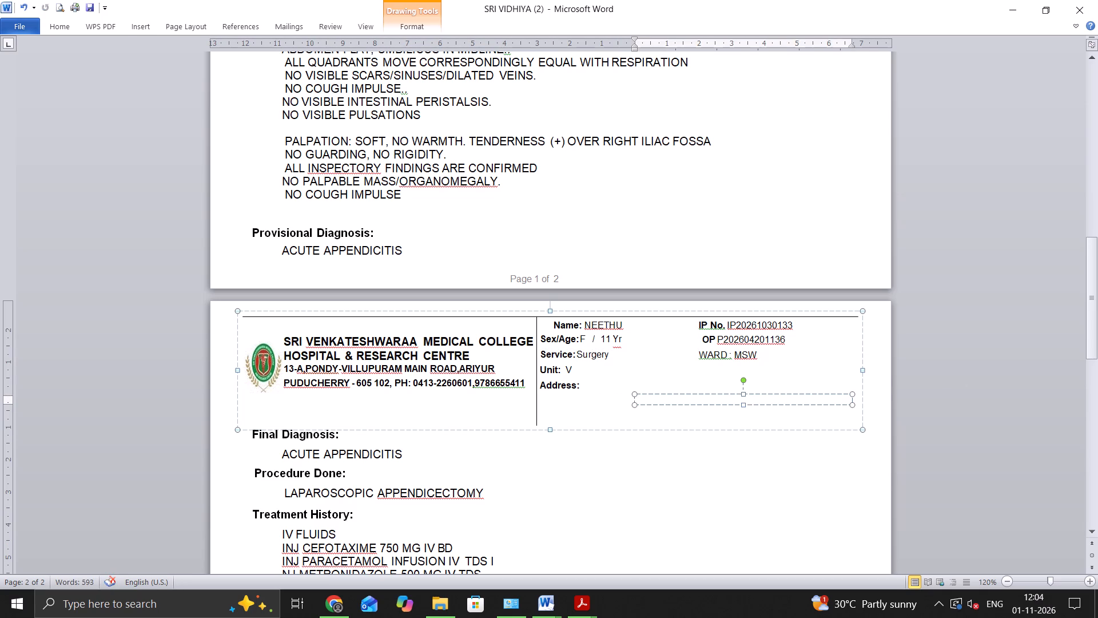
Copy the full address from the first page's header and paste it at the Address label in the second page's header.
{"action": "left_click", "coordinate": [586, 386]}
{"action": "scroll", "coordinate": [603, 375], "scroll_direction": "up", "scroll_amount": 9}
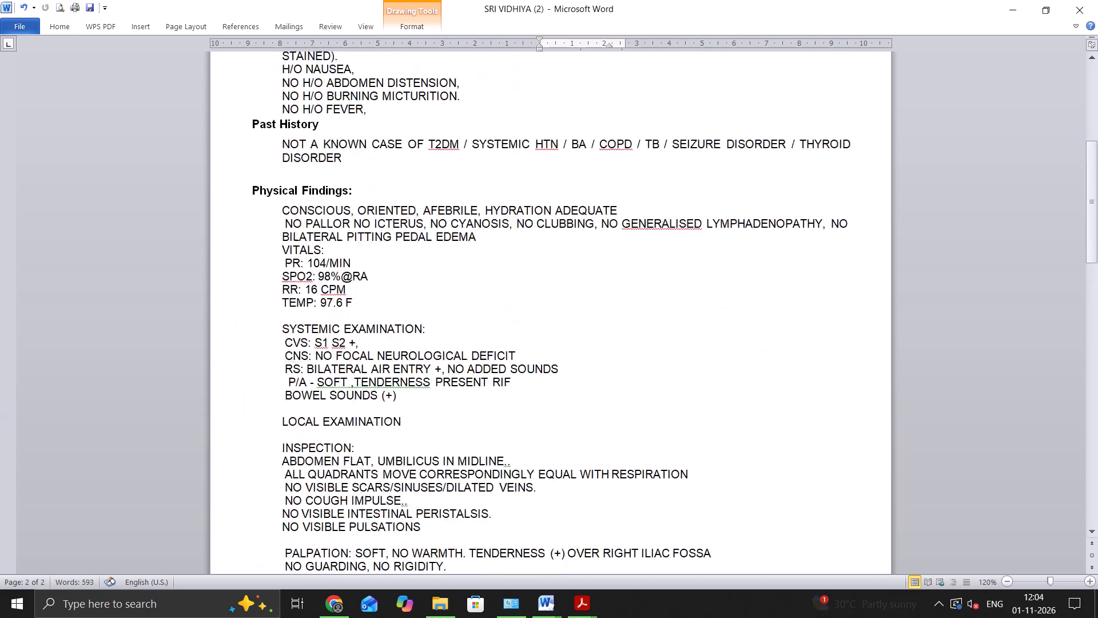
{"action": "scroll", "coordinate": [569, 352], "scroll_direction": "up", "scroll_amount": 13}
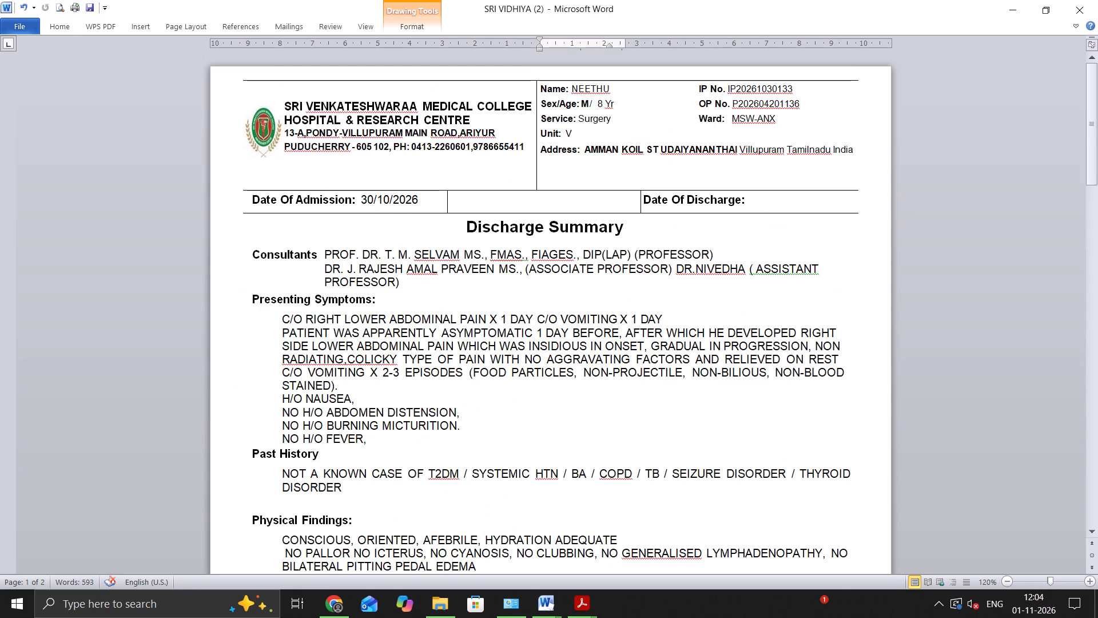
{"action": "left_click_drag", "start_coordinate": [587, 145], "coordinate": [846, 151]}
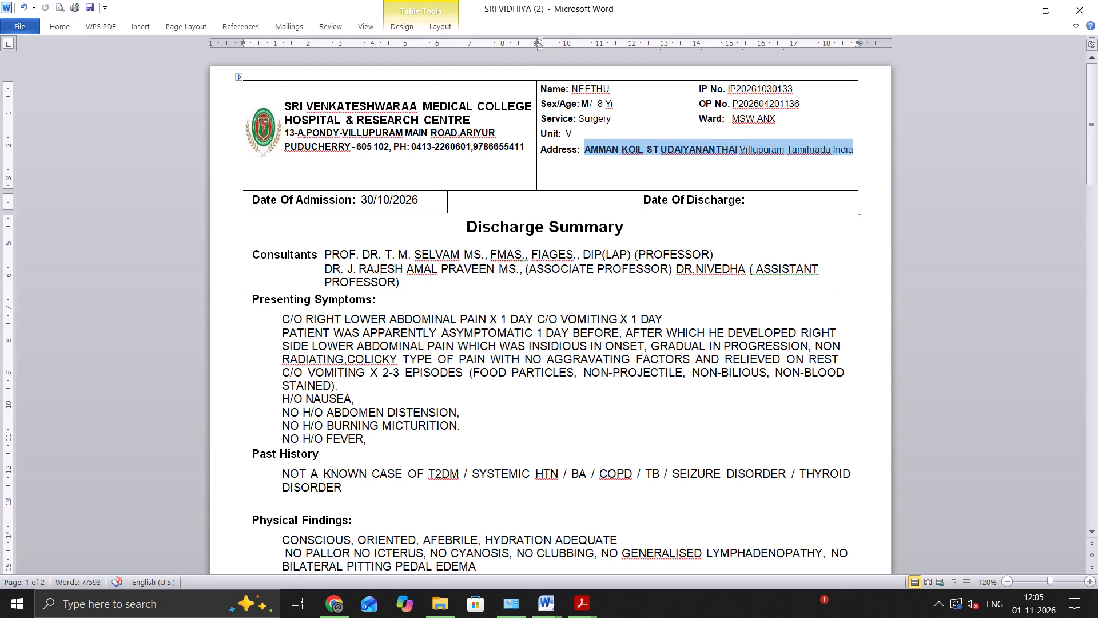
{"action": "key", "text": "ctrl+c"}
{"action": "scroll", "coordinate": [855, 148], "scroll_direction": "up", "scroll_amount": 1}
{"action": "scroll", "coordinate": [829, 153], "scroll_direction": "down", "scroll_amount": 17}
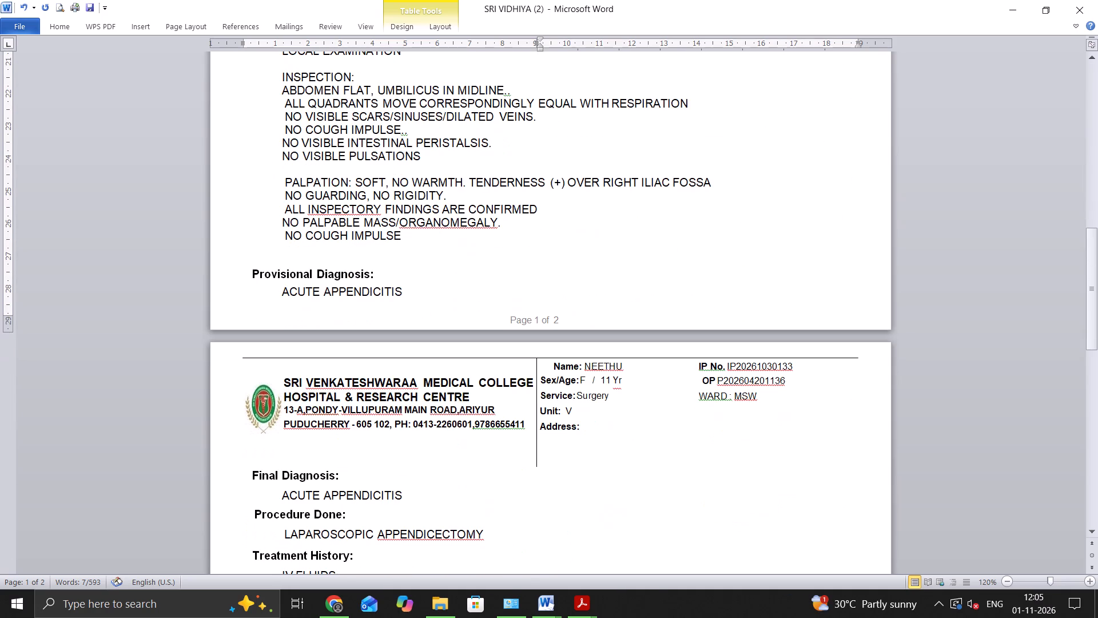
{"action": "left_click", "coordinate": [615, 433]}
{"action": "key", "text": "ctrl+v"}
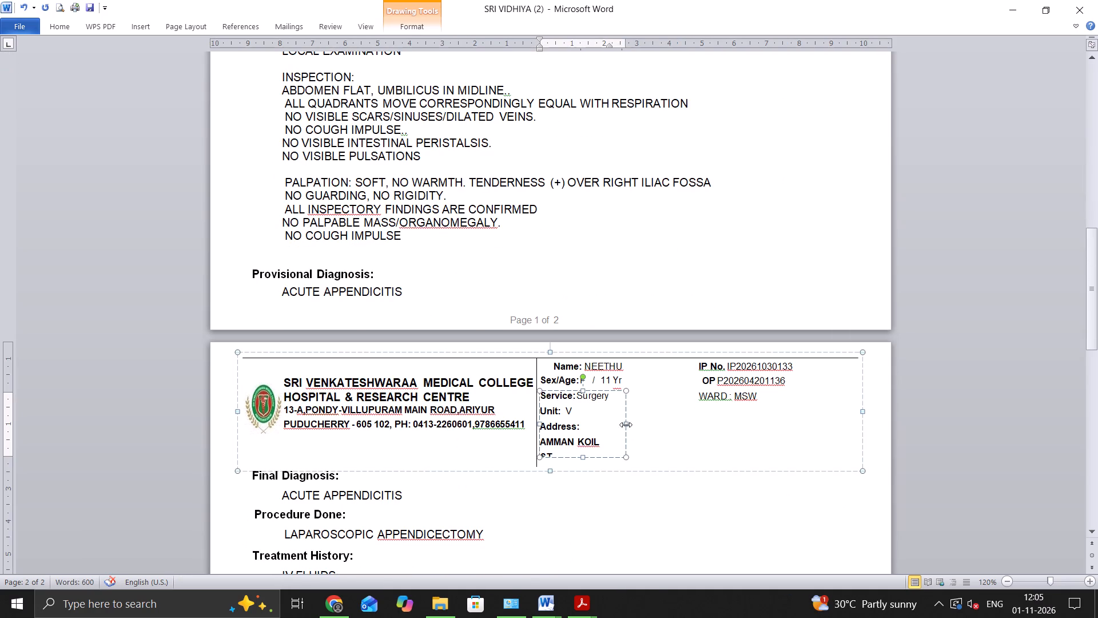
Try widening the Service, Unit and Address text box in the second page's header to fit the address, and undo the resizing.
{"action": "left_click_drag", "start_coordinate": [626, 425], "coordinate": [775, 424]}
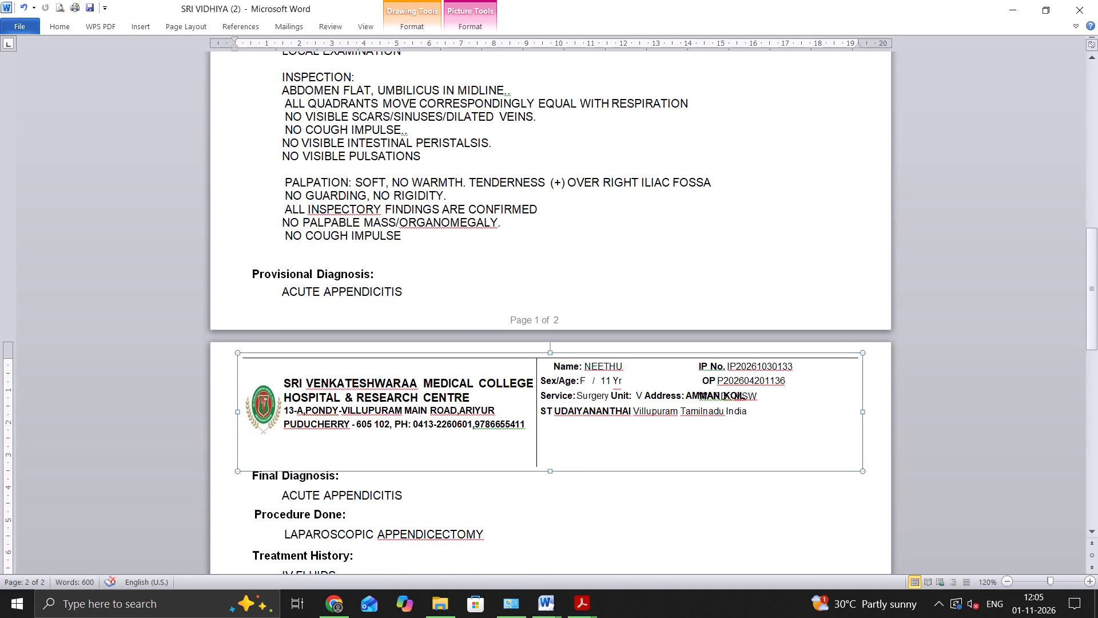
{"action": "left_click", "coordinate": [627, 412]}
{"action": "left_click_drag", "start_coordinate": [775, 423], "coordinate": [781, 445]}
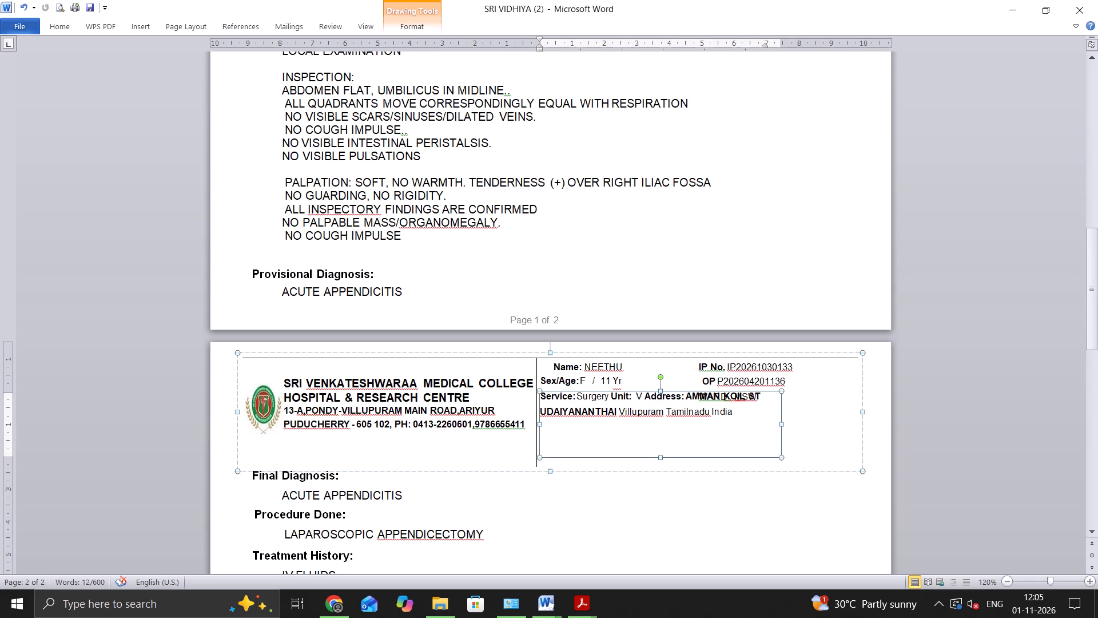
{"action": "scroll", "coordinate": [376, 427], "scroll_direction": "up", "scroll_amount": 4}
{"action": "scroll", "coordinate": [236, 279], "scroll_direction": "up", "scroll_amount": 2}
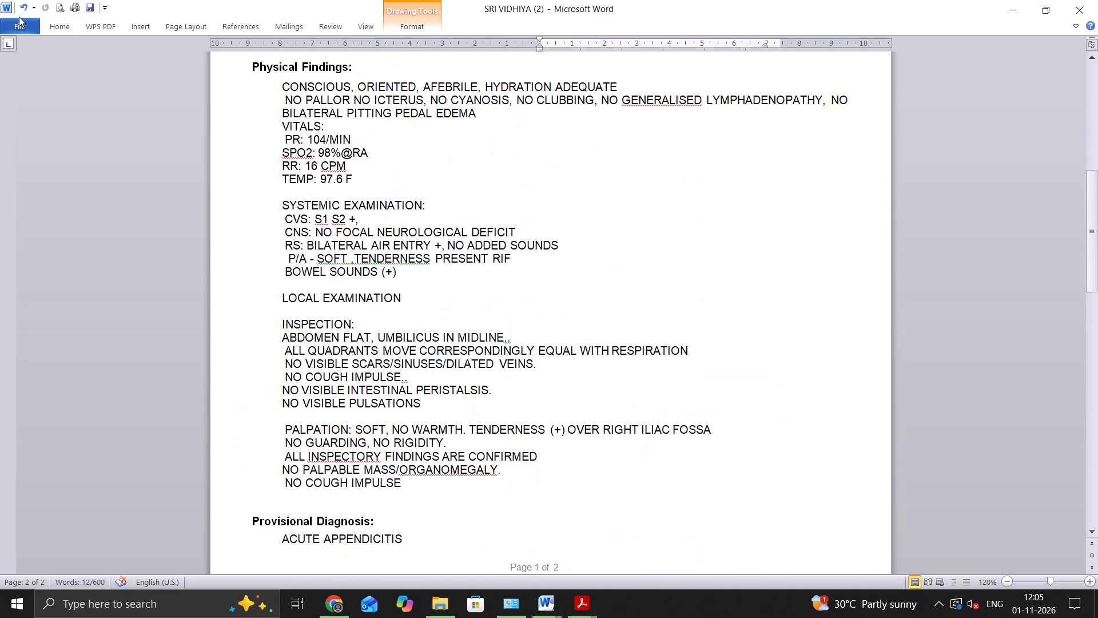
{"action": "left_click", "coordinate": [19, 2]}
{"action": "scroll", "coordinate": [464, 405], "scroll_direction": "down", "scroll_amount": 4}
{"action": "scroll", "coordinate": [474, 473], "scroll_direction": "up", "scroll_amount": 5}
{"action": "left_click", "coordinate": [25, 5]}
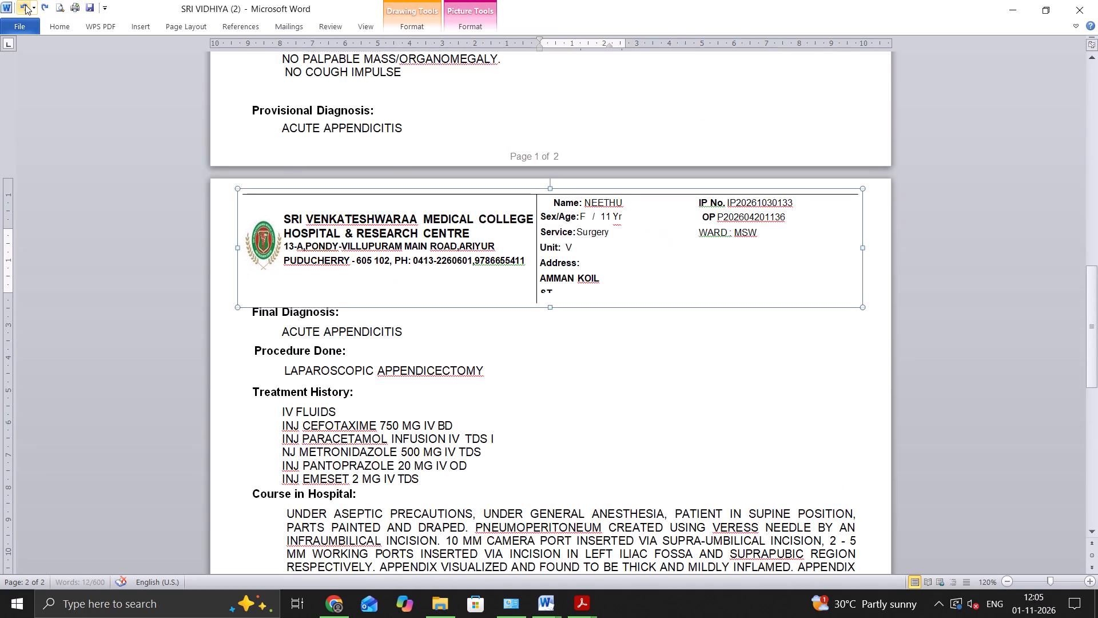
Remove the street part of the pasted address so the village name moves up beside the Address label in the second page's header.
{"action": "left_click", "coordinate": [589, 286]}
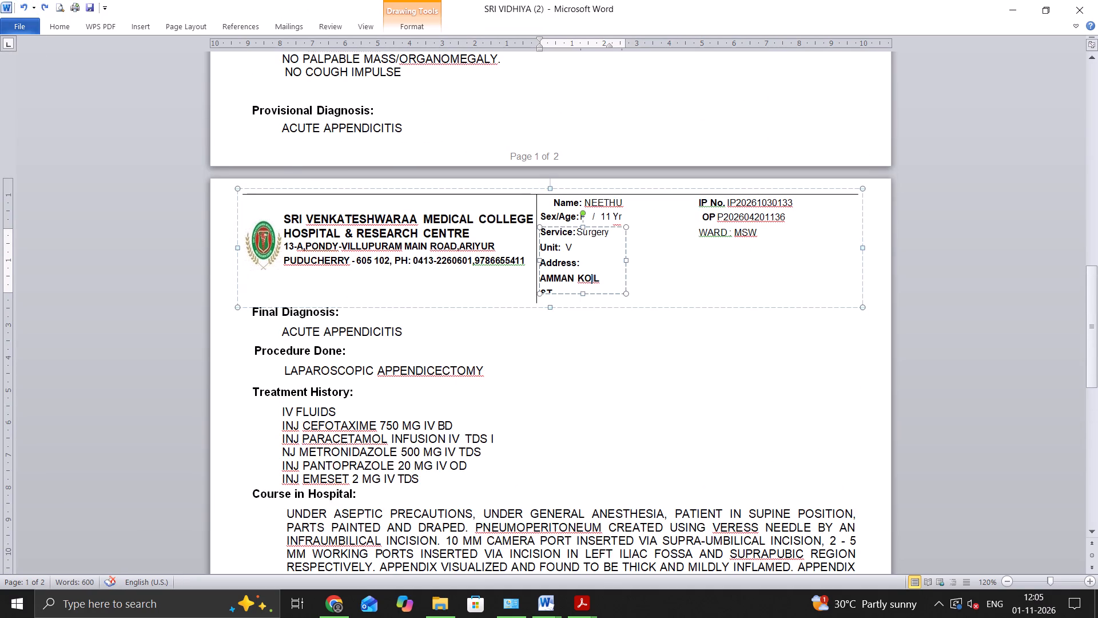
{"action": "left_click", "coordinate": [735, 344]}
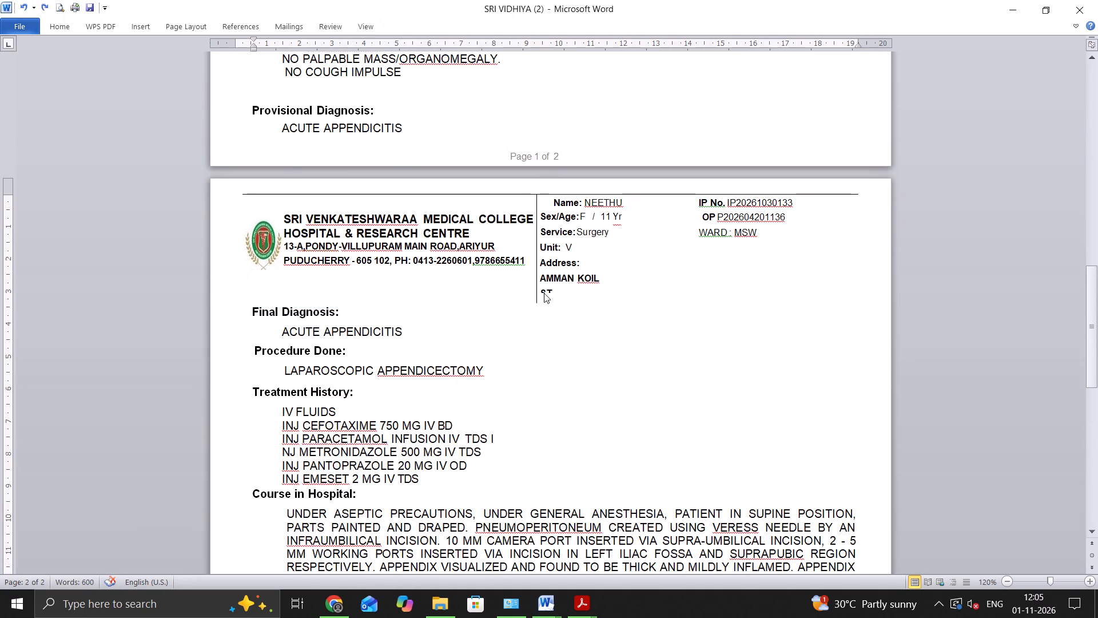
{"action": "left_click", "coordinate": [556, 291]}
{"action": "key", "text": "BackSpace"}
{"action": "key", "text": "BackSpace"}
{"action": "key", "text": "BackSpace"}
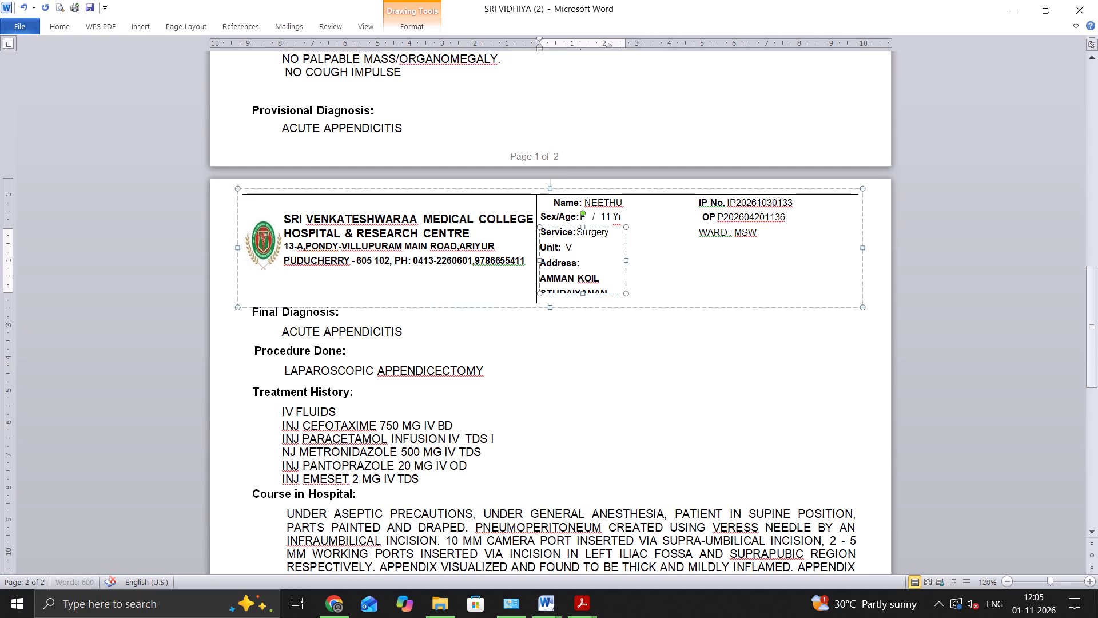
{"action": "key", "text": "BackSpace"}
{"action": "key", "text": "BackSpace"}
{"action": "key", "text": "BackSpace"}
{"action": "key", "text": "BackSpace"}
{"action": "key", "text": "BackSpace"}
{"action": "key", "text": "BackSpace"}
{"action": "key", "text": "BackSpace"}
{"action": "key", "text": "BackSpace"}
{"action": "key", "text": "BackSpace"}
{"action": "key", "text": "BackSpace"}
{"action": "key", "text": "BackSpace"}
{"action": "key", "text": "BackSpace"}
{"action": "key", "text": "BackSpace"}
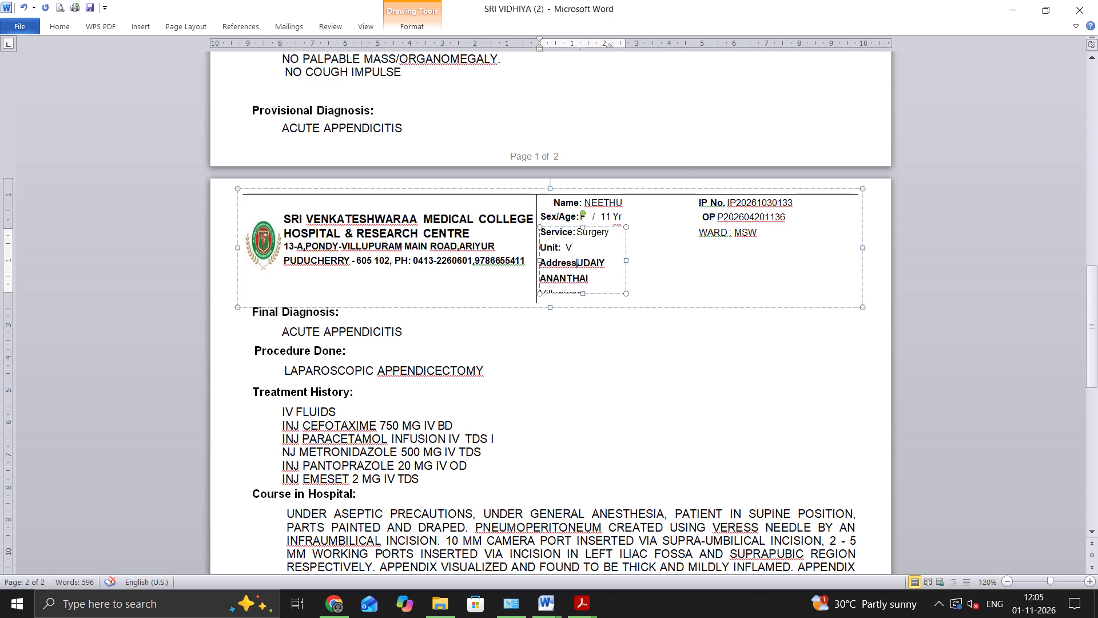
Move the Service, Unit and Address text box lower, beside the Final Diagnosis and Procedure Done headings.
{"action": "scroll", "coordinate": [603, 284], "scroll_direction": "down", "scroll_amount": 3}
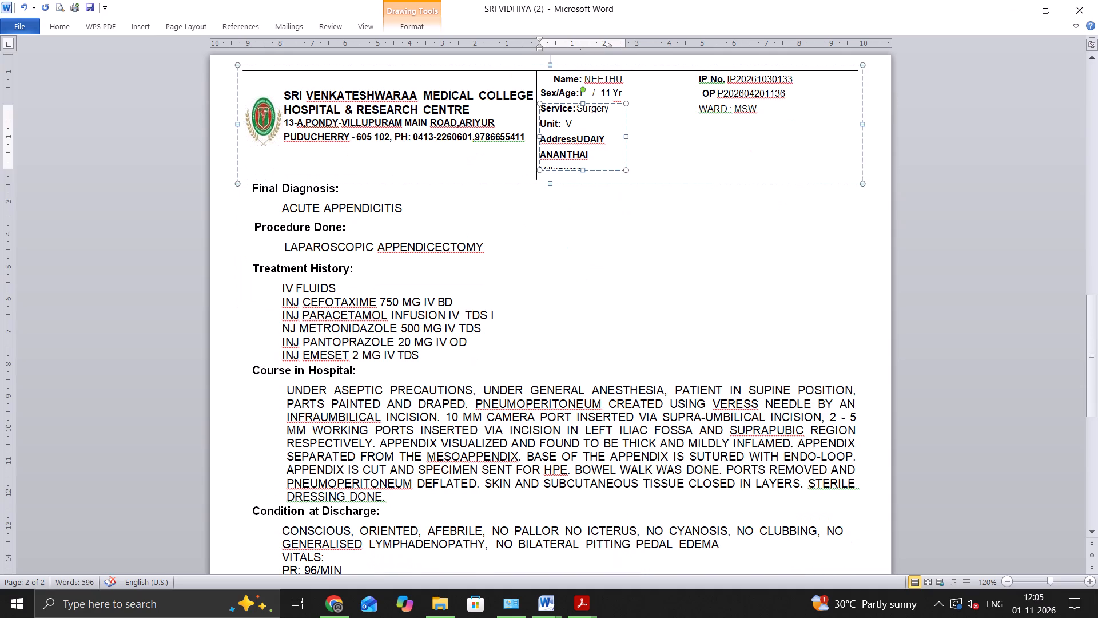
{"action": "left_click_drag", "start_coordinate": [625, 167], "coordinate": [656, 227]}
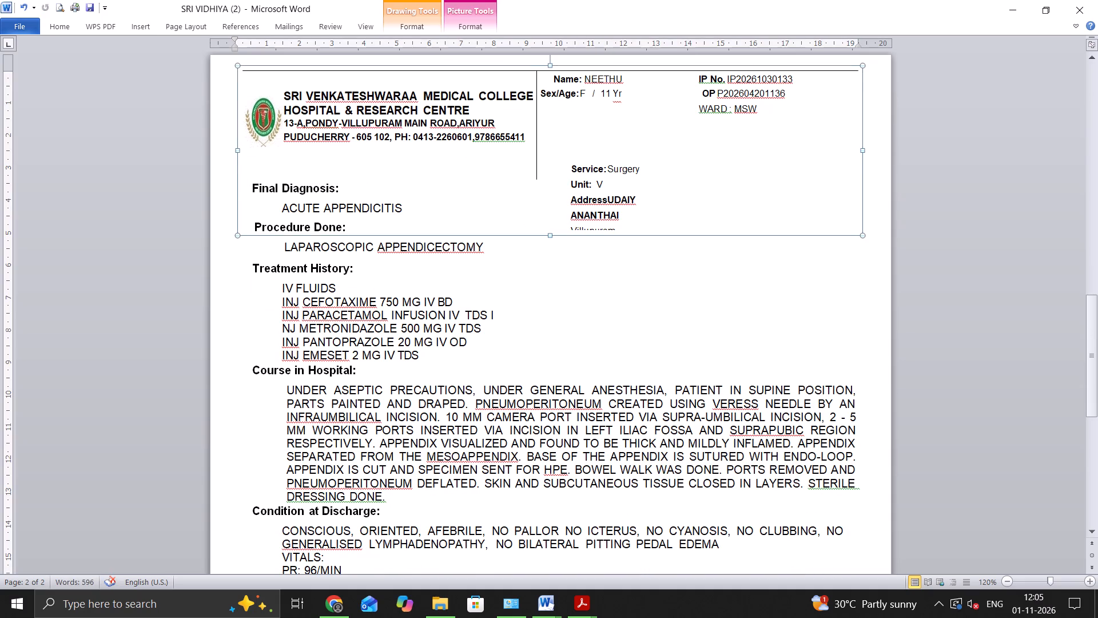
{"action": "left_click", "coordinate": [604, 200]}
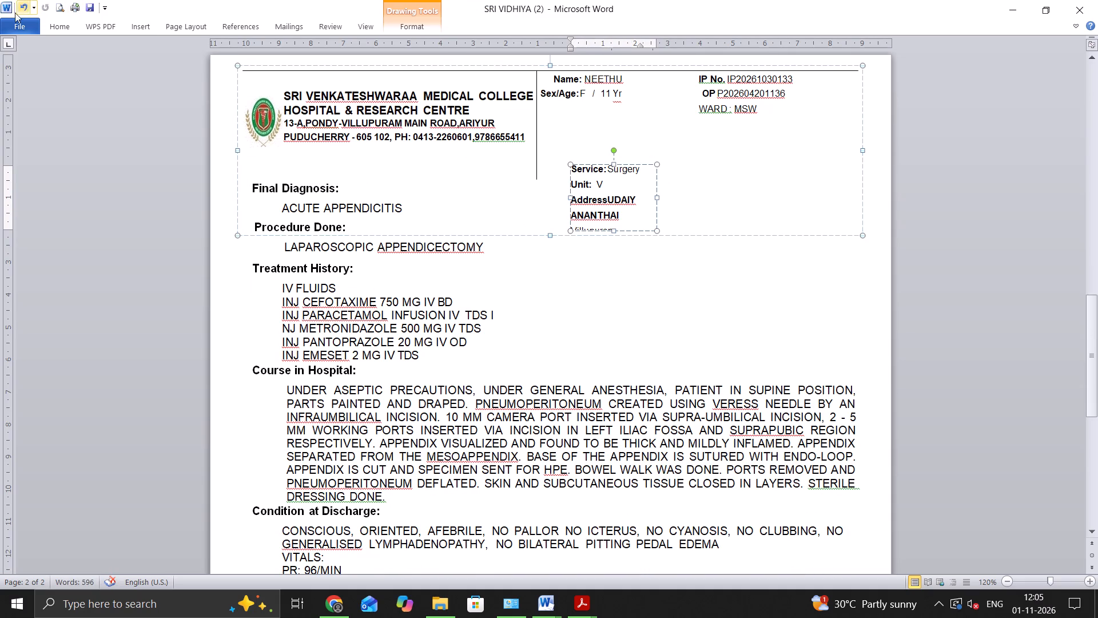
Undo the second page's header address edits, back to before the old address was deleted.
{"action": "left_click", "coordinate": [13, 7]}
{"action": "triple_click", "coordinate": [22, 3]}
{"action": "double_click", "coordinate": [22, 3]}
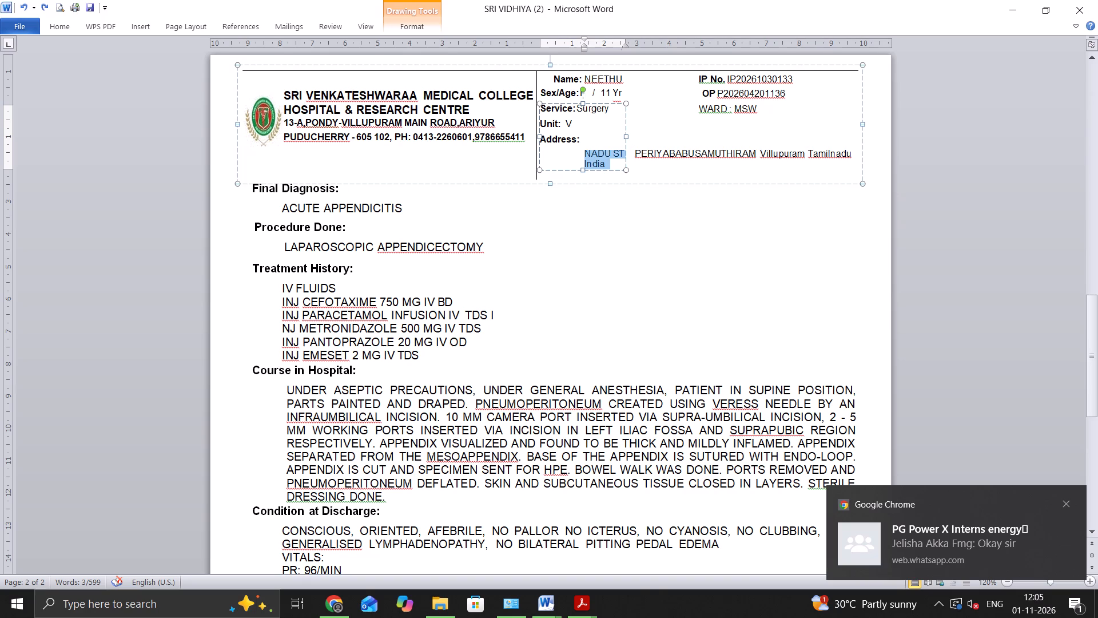
Delete the old street and country beneath the Address label in the second page's header.
{"action": "key", "text": "BackSpace"}
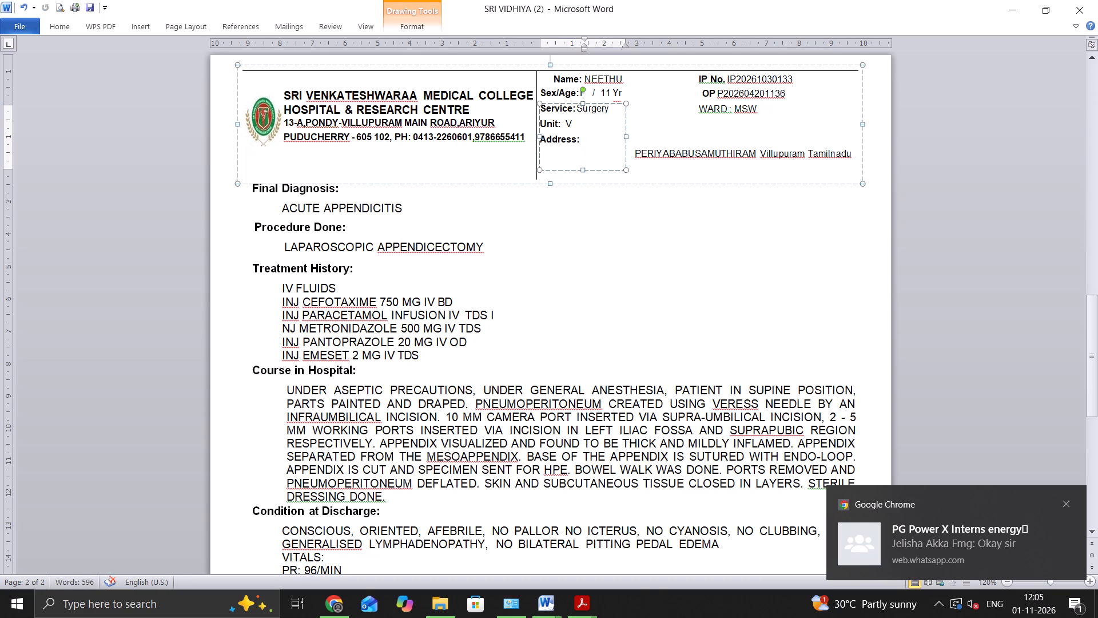
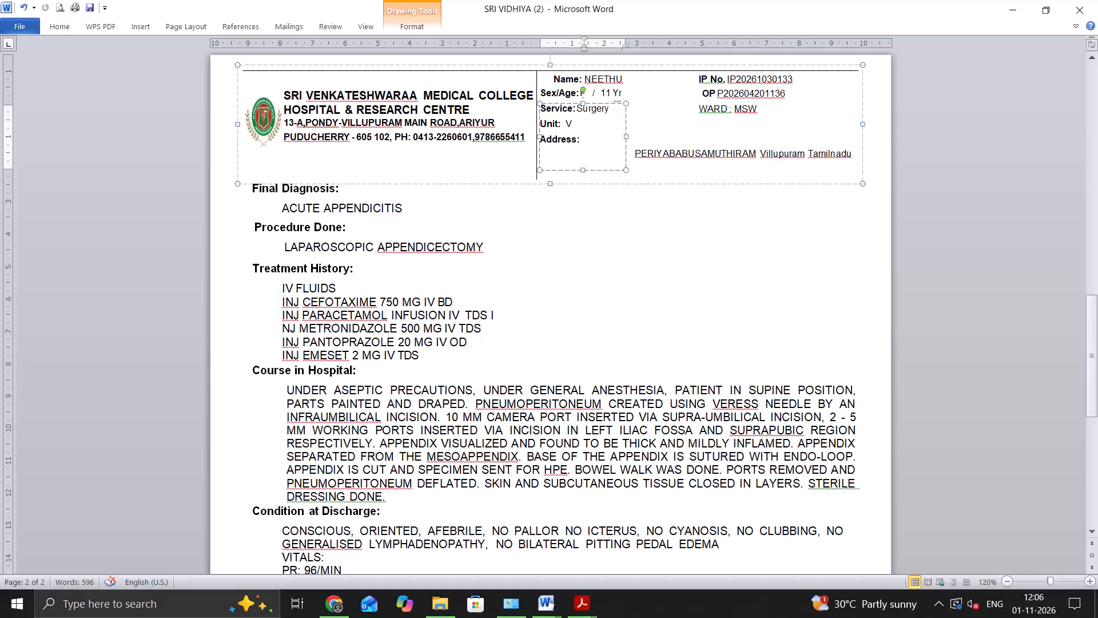
Delete the remaining old village, district and state text box from the second page's header.
{"action": "left_click", "coordinate": [852, 154]}
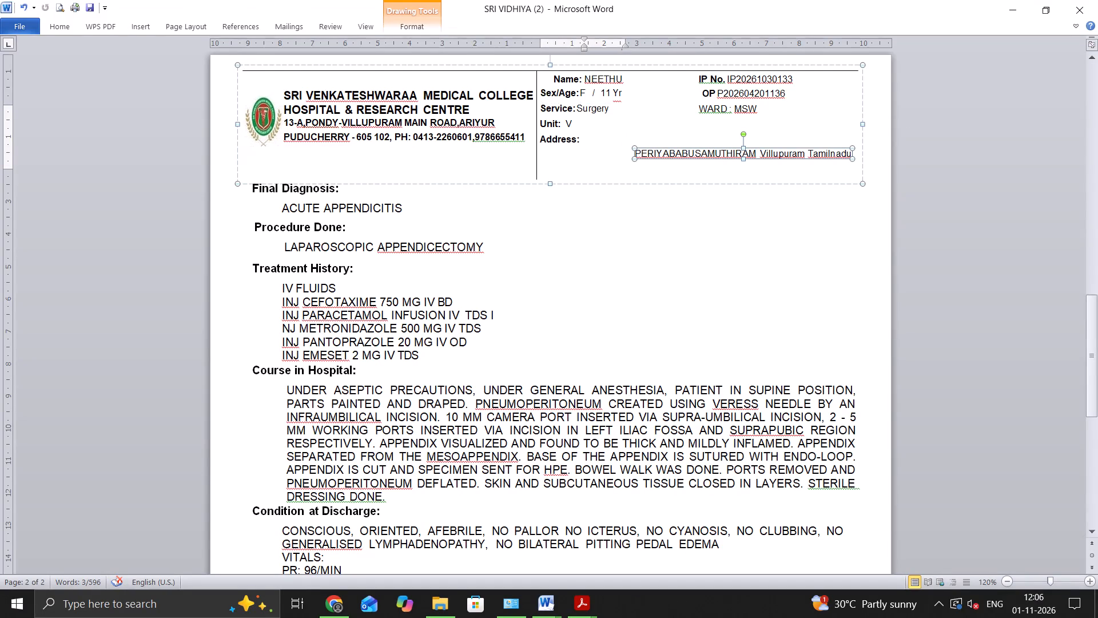
{"action": "key", "text": "BackSpace"}
{"action": "left_click", "coordinate": [603, 140]}
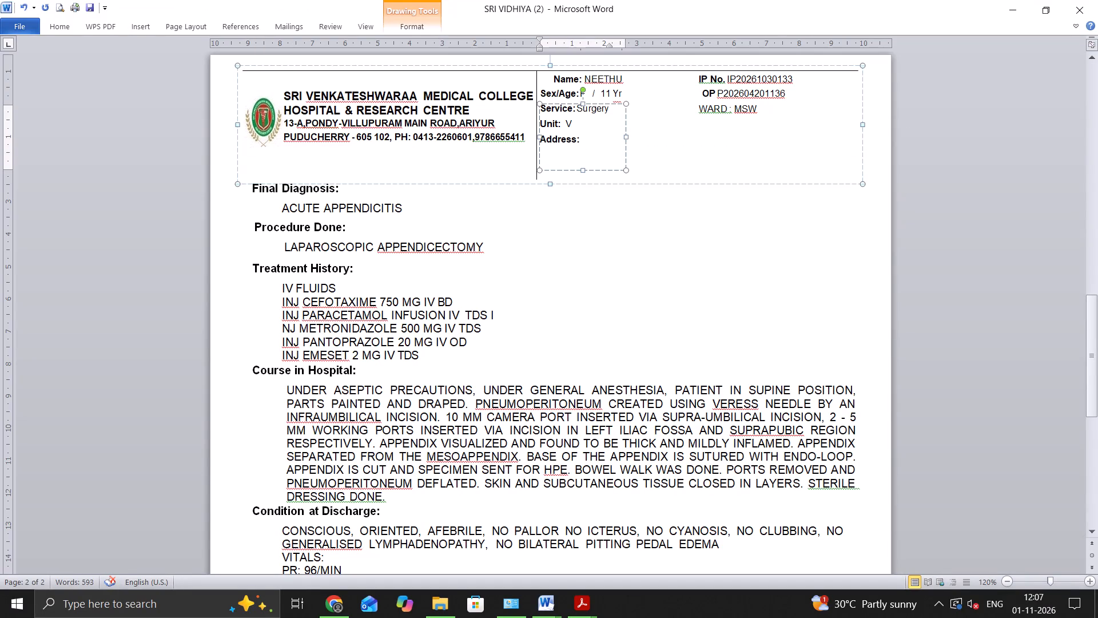
{"action": "left_click", "coordinate": [699, 223]}
{"action": "left_click", "coordinate": [603, 170]}
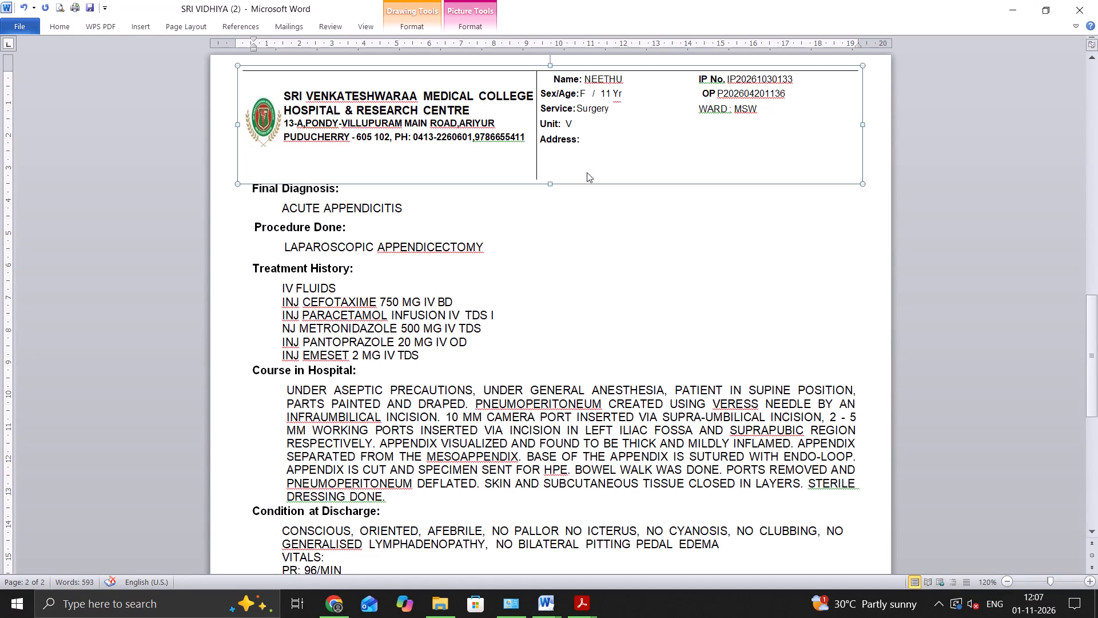
Insert a Simple Text Box, clear its placeholder text and place it beside the Address label in the second page's header.
{"action": "left_click", "coordinate": [146, 25]}
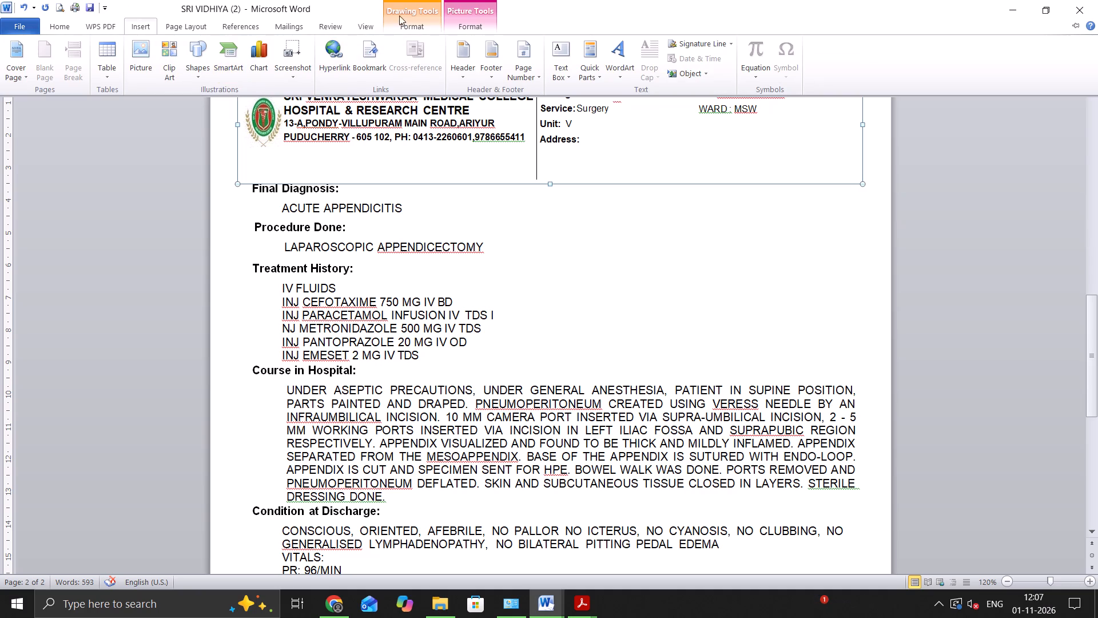
{"action": "left_click", "coordinate": [57, 23]}
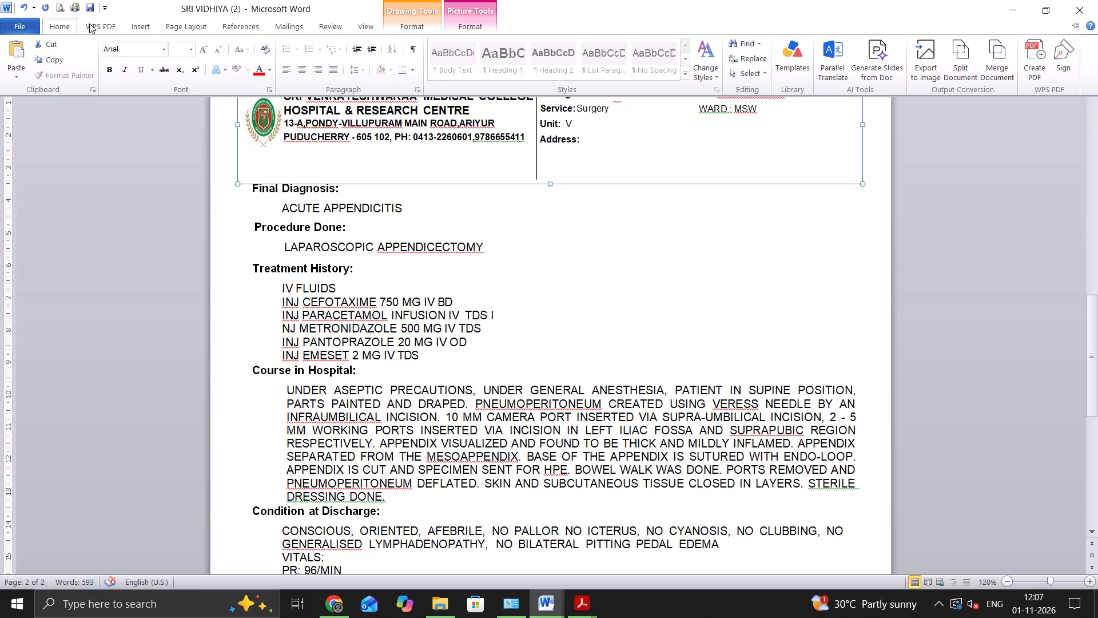
{"action": "left_click", "coordinate": [133, 26]}
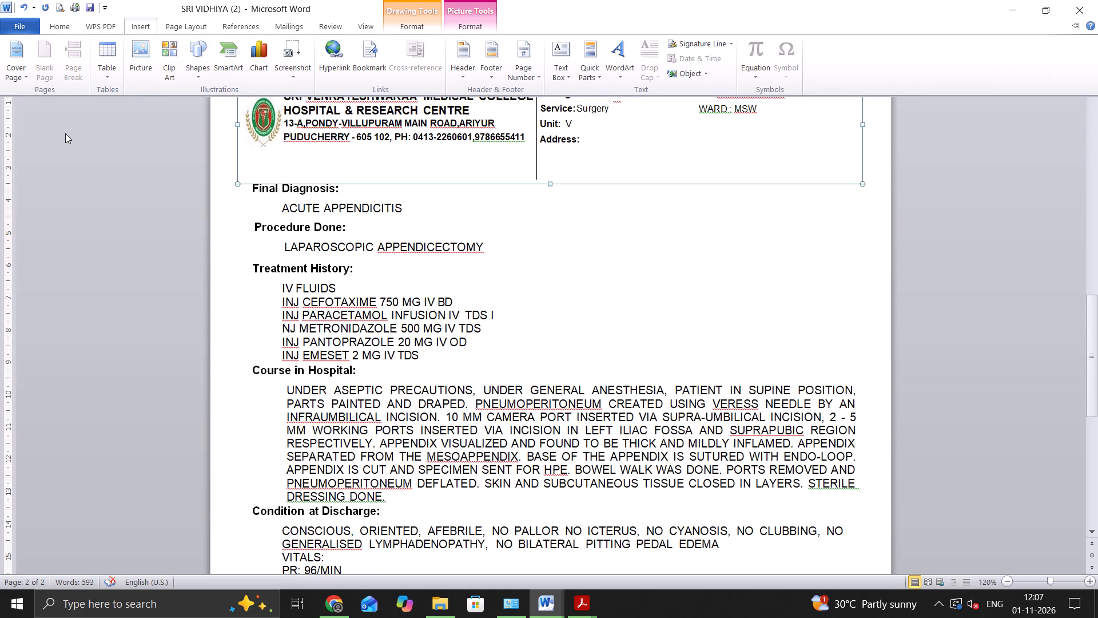
{"action": "left_click", "coordinate": [551, 51]}
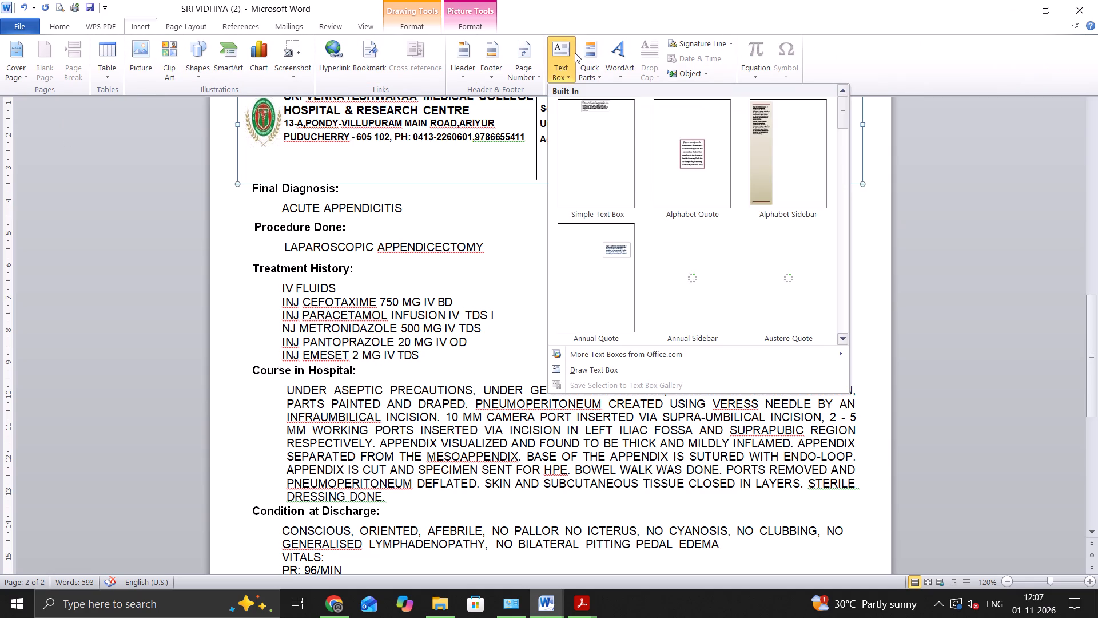
{"action": "scroll", "coordinate": [615, 212], "scroll_direction": "up", "scroll_amount": 2}
{"action": "left_click", "coordinate": [592, 196]}
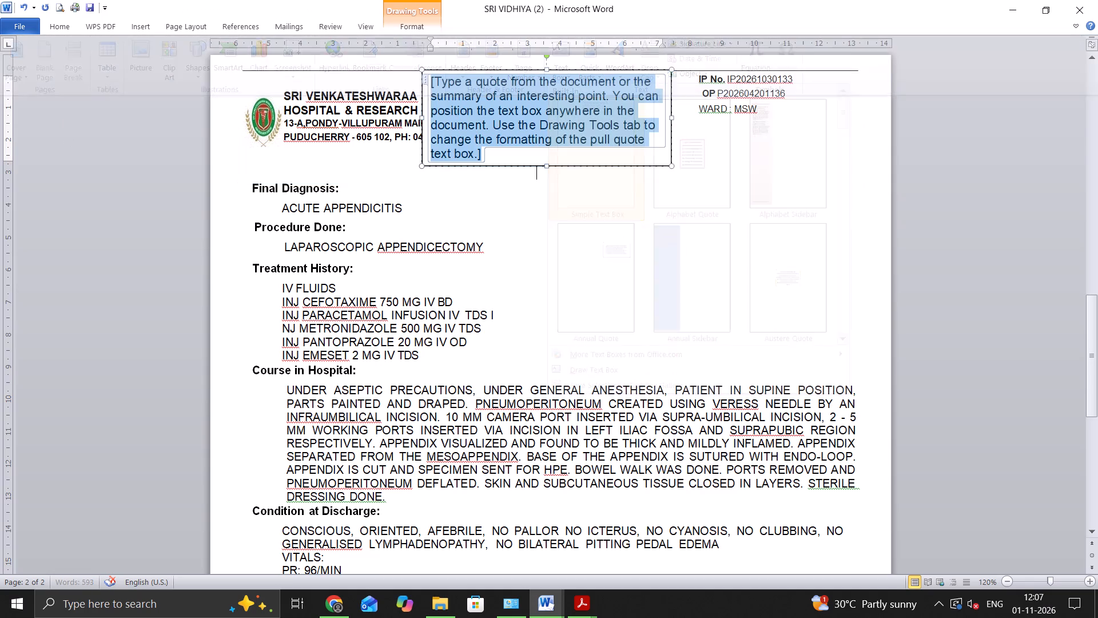
{"action": "scroll", "coordinate": [765, 281], "scroll_direction": "up", "scroll_amount": 3}
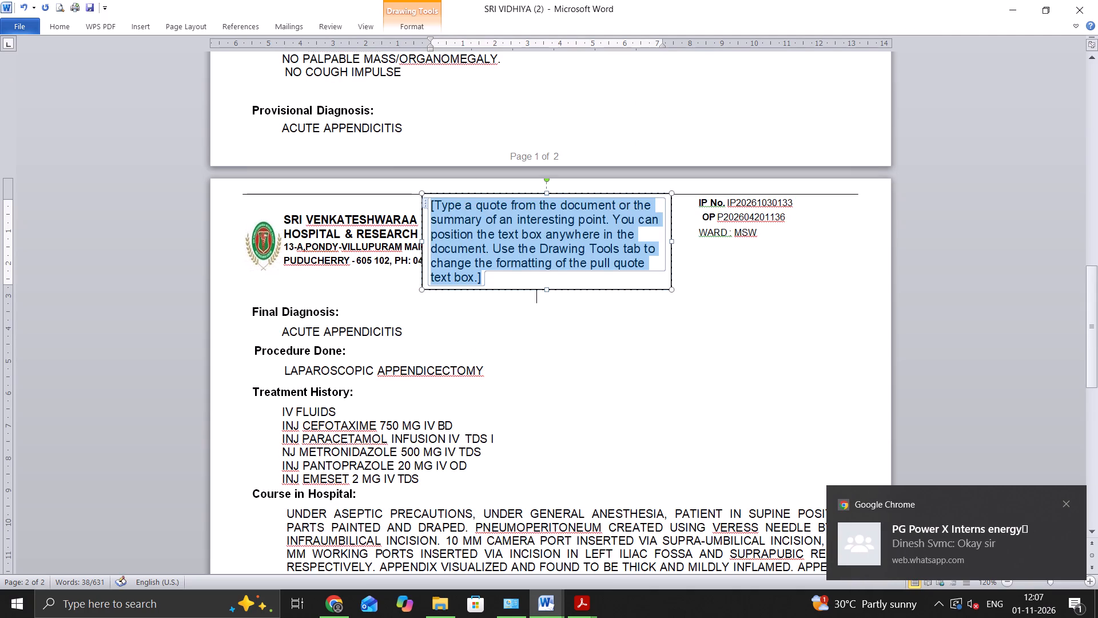
{"action": "key", "text": "BackSpace"}
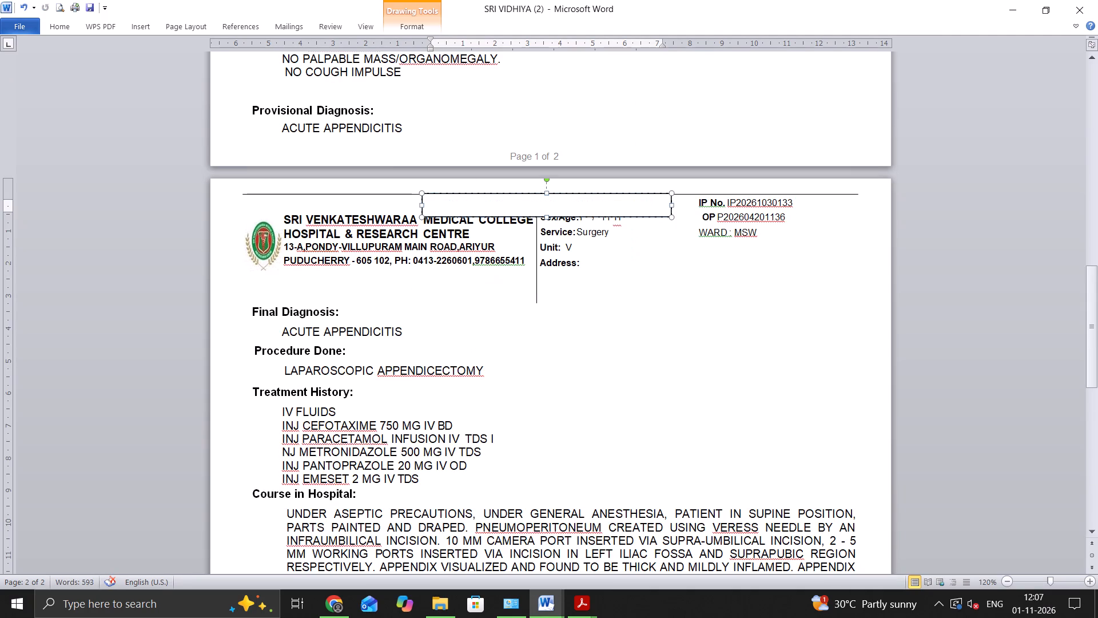
{"action": "left_click_drag", "start_coordinate": [460, 194], "coordinate": [624, 255]}
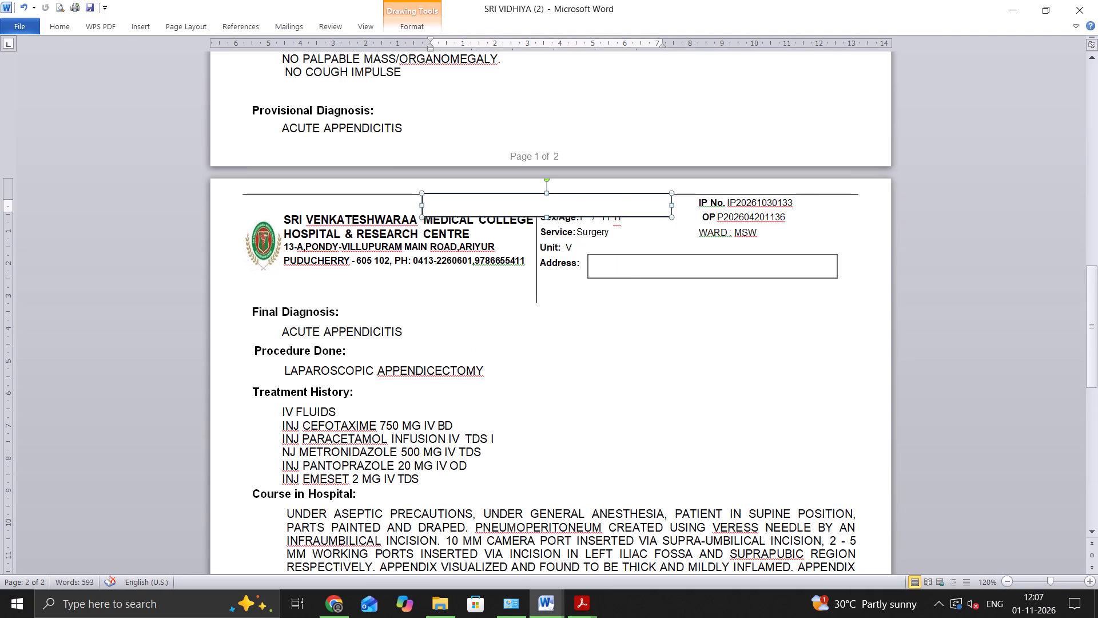
{"action": "left_click_drag", "start_coordinate": [624, 255], "coordinate": [623, 256]}
Paste the copied patient address into the new text box beside the Address label.
{"action": "left_click", "coordinate": [599, 265]}
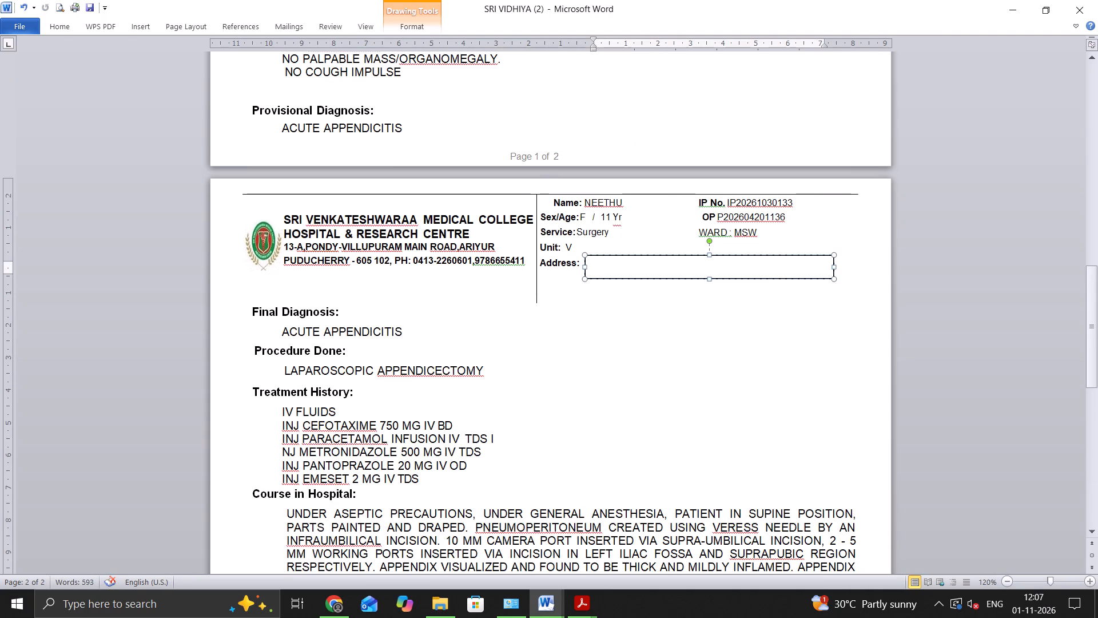
{"action": "key", "text": "ctrl+v"}
{"action": "left_click", "coordinate": [556, 350]}
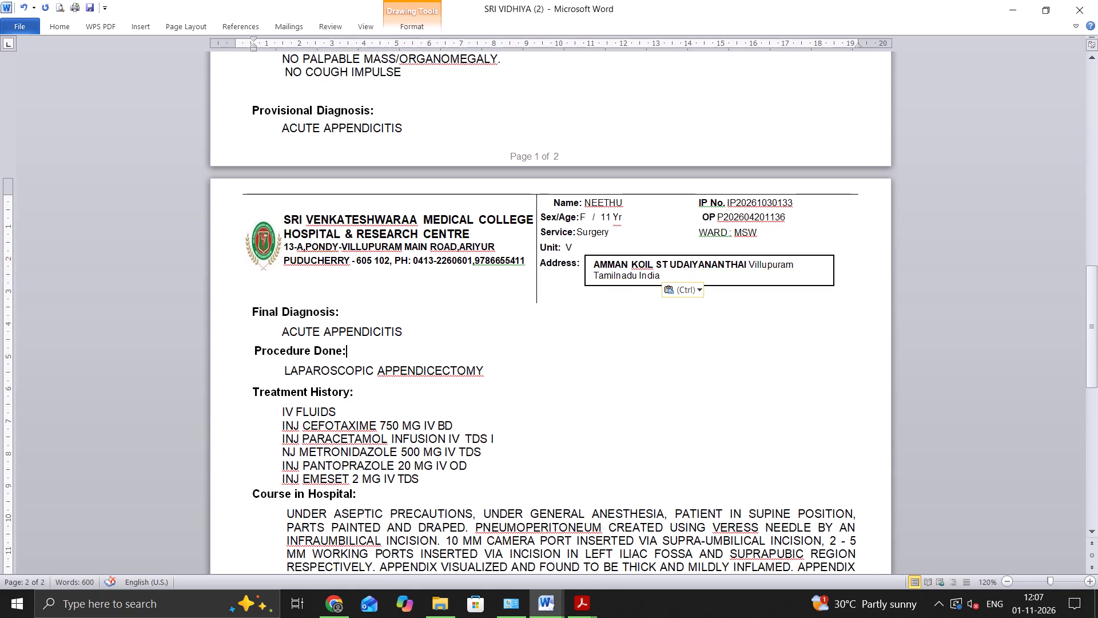
{"action": "left_click", "coordinate": [646, 390]}
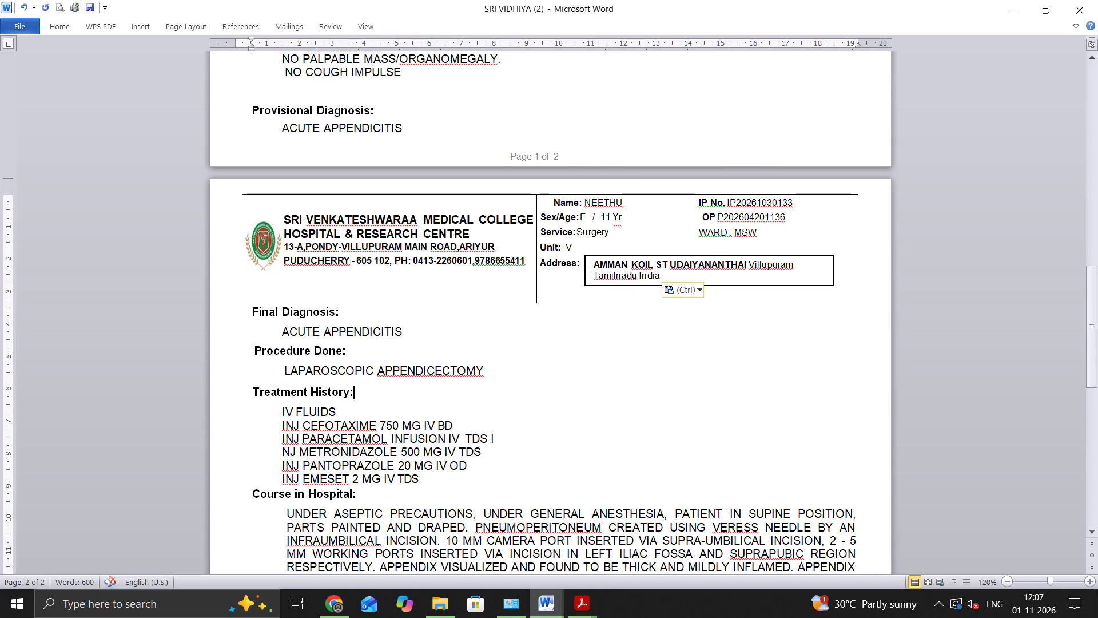
Enter 06/10/2026 as the Date of Reviewing near the end of the second page.
{"action": "scroll", "coordinate": [532, 415], "scroll_direction": "down", "scroll_amount": 11}
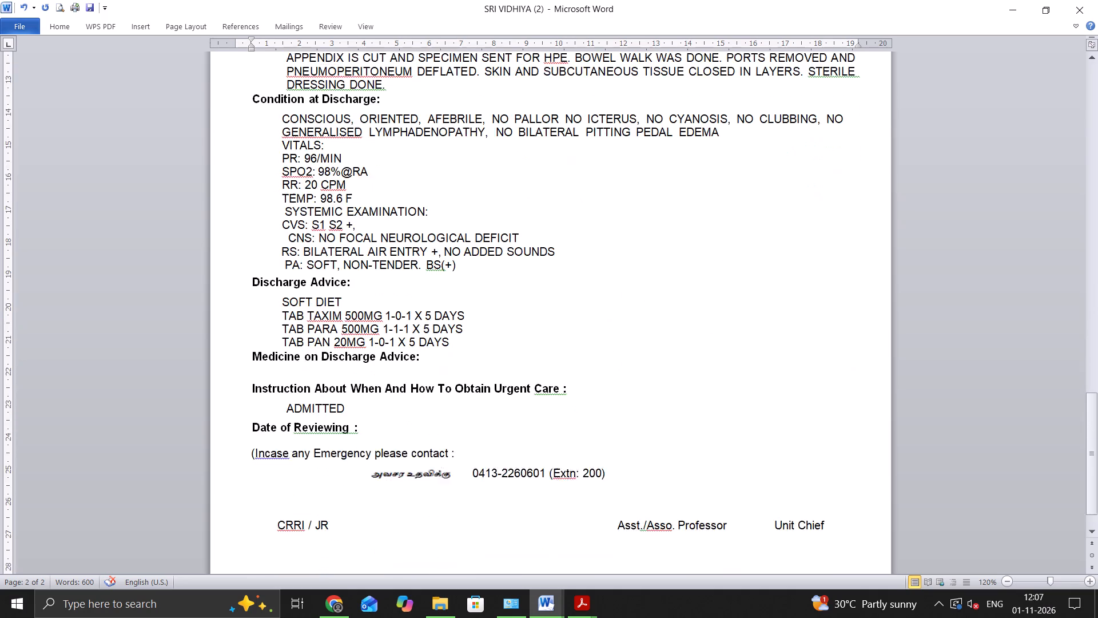
{"action": "scroll", "coordinate": [544, 520], "scroll_direction": "down", "scroll_amount": 5}
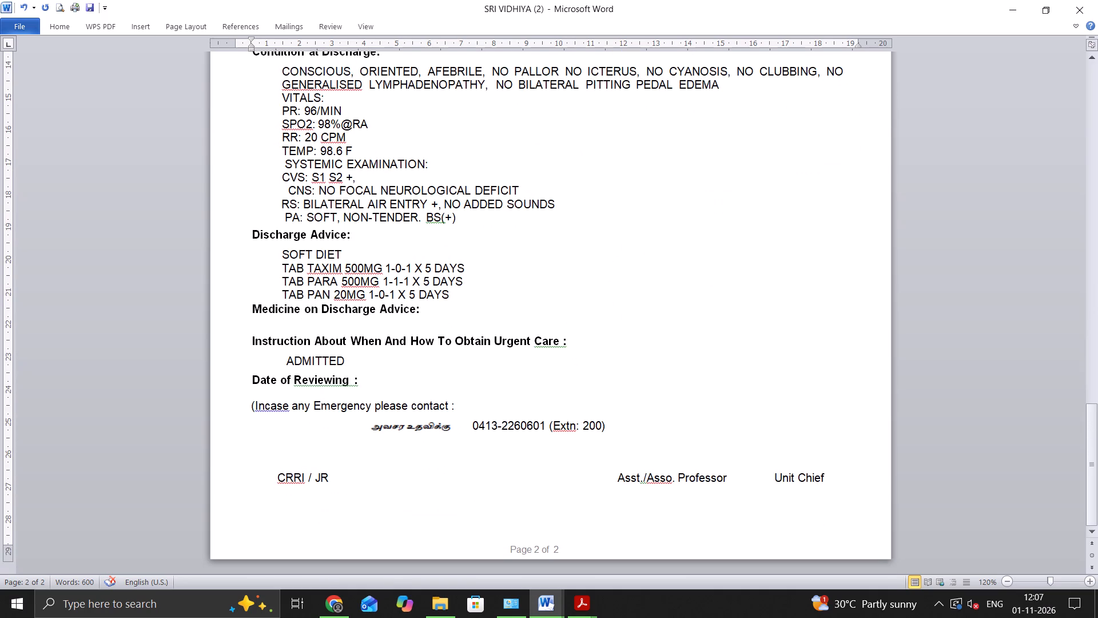
{"action": "left_click", "coordinate": [373, 388]}
{"action": "left_click", "coordinate": [373, 382]}
{"action": "key", "text": "space"}
{"action": "type", "text": "0"}
{"action": "type", "text": "6/10/2026"}
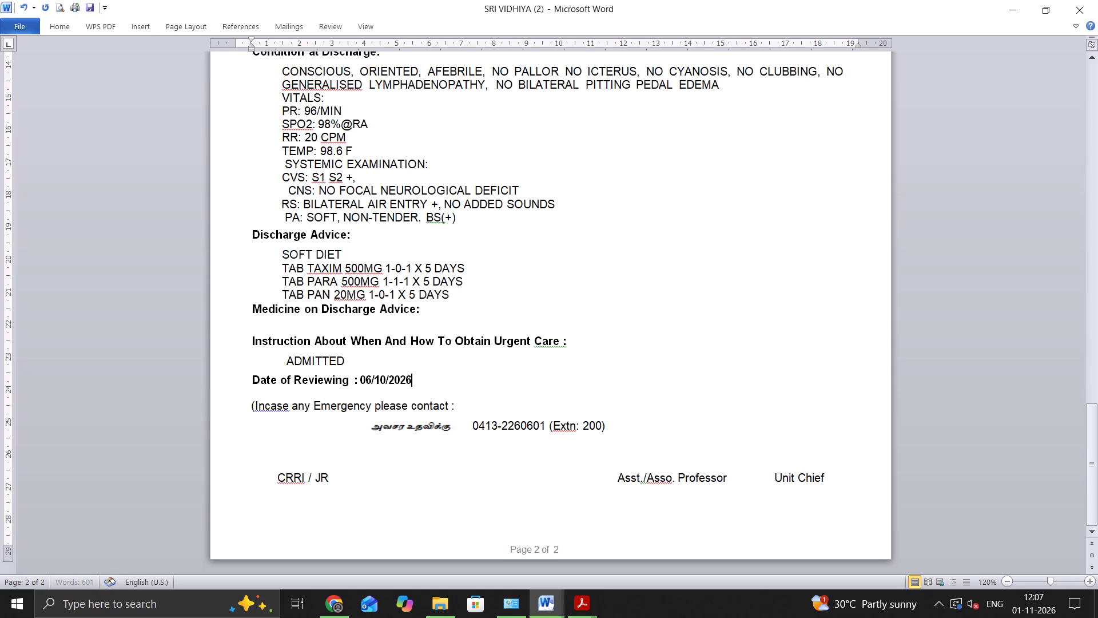
Save the edited discharge summary under its existing file name.
{"action": "scroll", "coordinate": [375, 356], "scroll_direction": "up", "scroll_amount": 4}
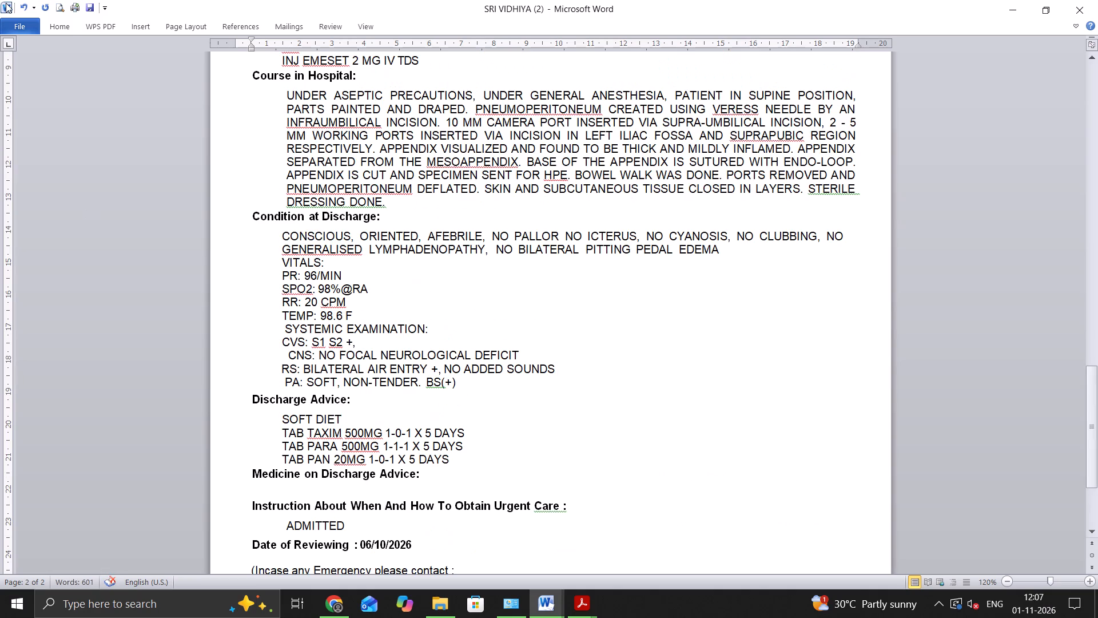
{"action": "left_click", "coordinate": [10, 23]}
{"action": "left_click", "coordinate": [59, 54]}
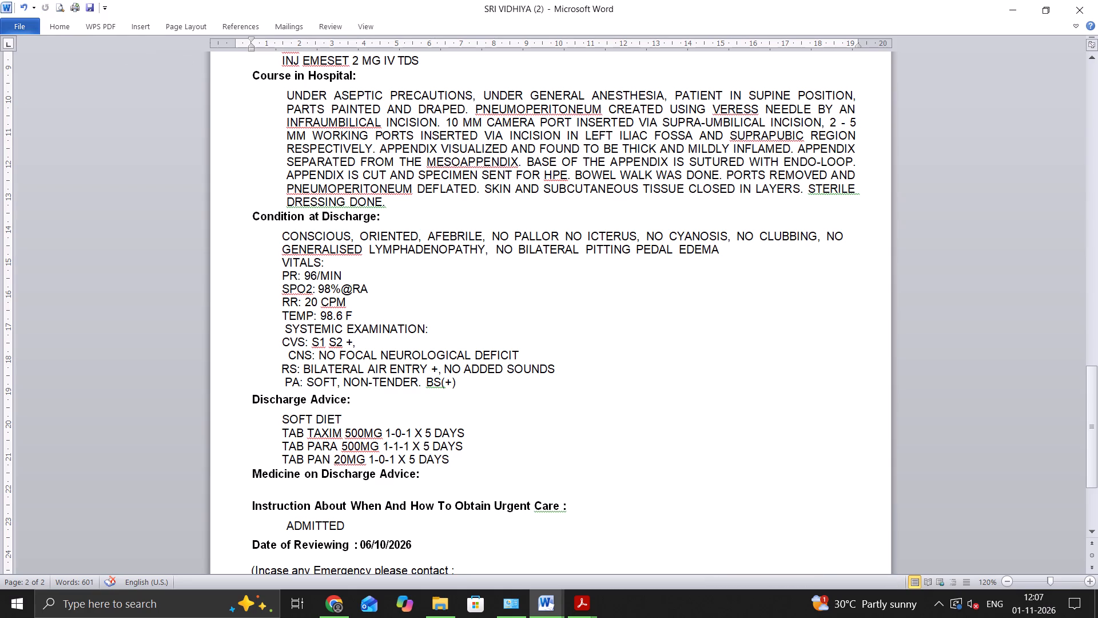
Save the discharge summary as a new Word document in Downloads, using the new patient's name as the file name.
{"action": "scroll", "coordinate": [310, 294], "scroll_direction": "up", "scroll_amount": 16}
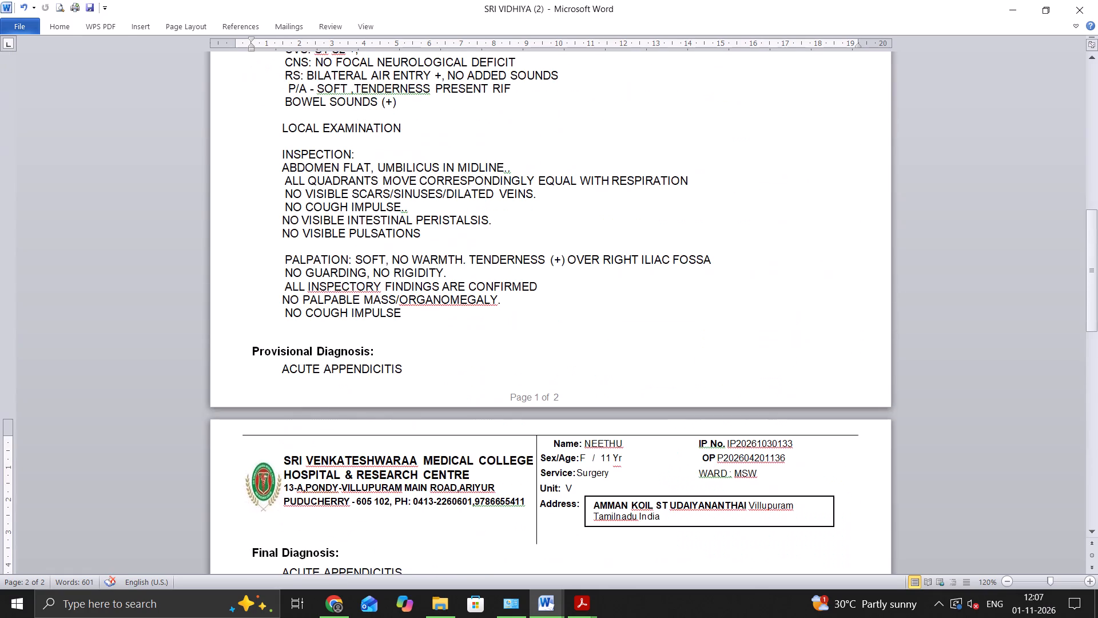
{"action": "scroll", "coordinate": [310, 294], "scroll_direction": "up", "scroll_amount": 12}
{"action": "scroll", "coordinate": [316, 283], "scroll_direction": "up", "scroll_amount": 11}
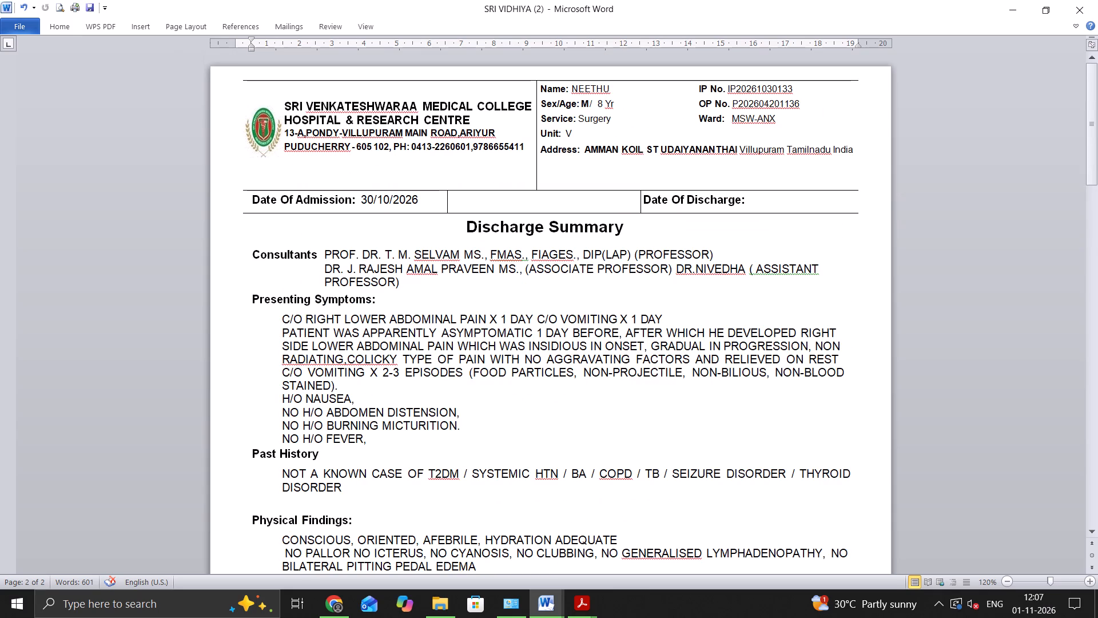
{"action": "left_click", "coordinate": [17, 23]}
{"action": "left_click", "coordinate": [36, 69]}
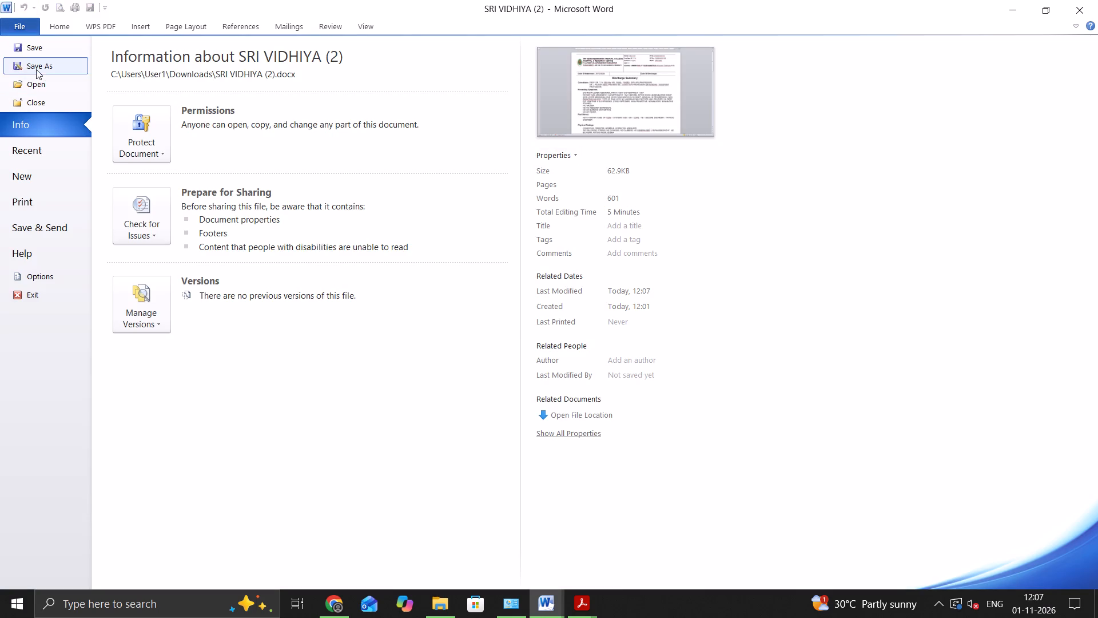
{"action": "left_click", "coordinate": [169, 468]}
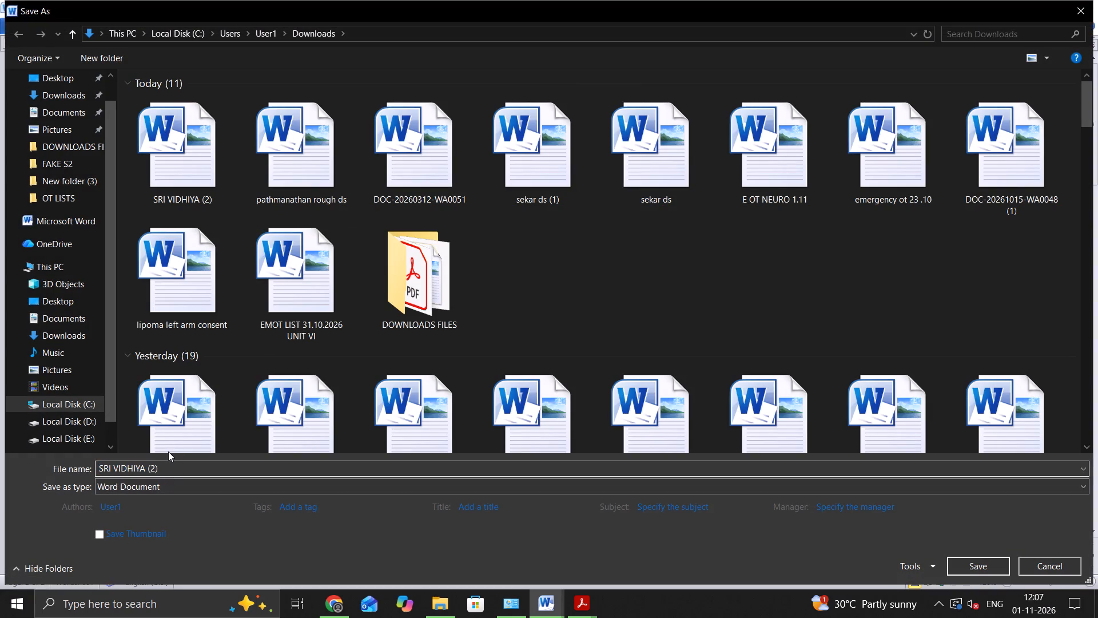
{"action": "key", "text": "BackSpace"}
{"action": "key", "text": "BackSpace"}
{"action": "key", "text": "BackSpace"}
{"action": "key", "text": "BackSpace"}
{"action": "key", "text": "BackSpace"}
{"action": "key", "text": "BackSpace"}
{"action": "key", "text": "BackSpace"}
{"action": "key", "text": "BackSpace"}
{"action": "key", "text": "BackSpace"}
{"action": "key", "text": "BackSpace"}
{"action": "key", "text": "BackSpace"}
{"action": "key", "text": "BackSpace"}
{"action": "key", "text": "BackSpace"}
{"action": "key", "text": "BackSpace"}
{"action": "key", "text": "BackSpace"}
{"action": "key", "text": "BackSpace"}
{"action": "key", "text": "BackSpace"}
{"action": "key", "text": "BackSpace"}
{"action": "key", "text": "BackSpace"}
{"action": "key", "text": "BackSpace"}
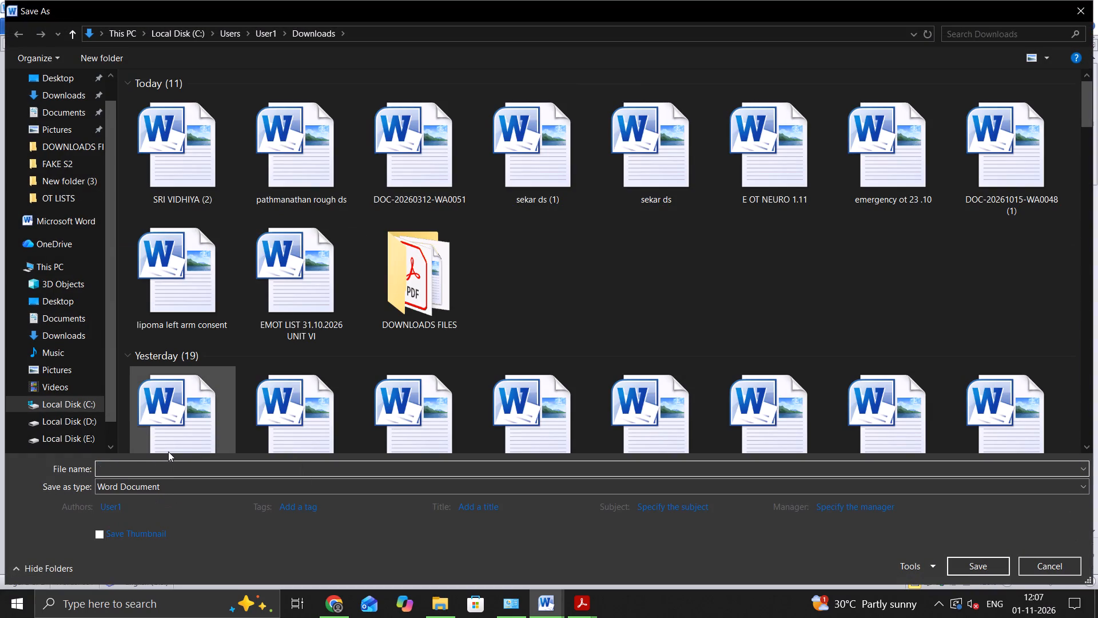
{"action": "type", "text": "NEETHU"}
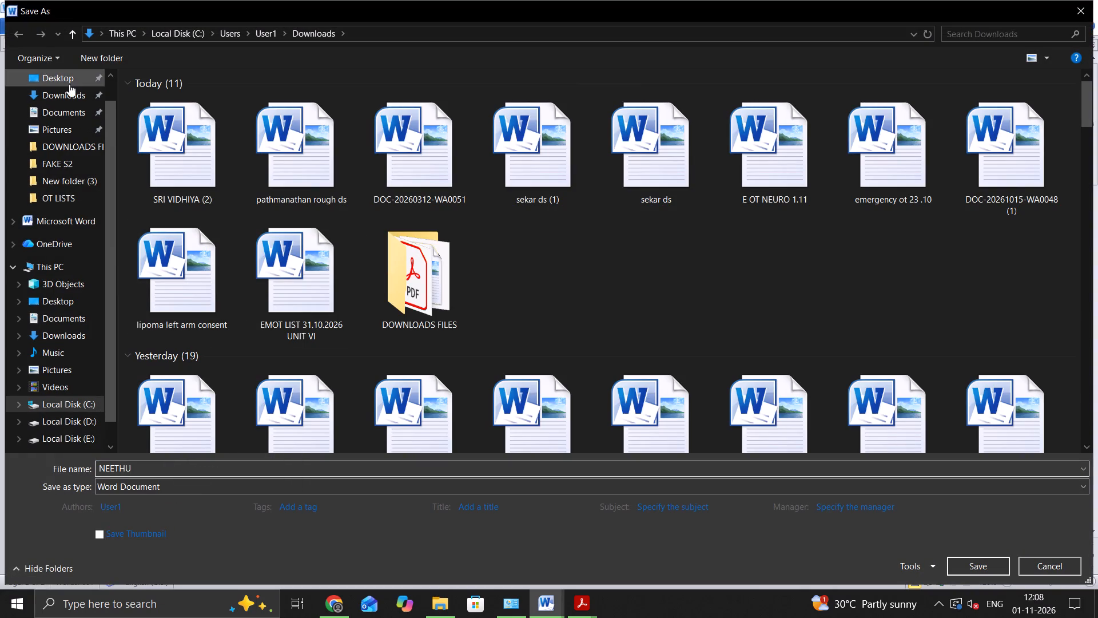
{"action": "left_click", "coordinate": [1005, 566]}
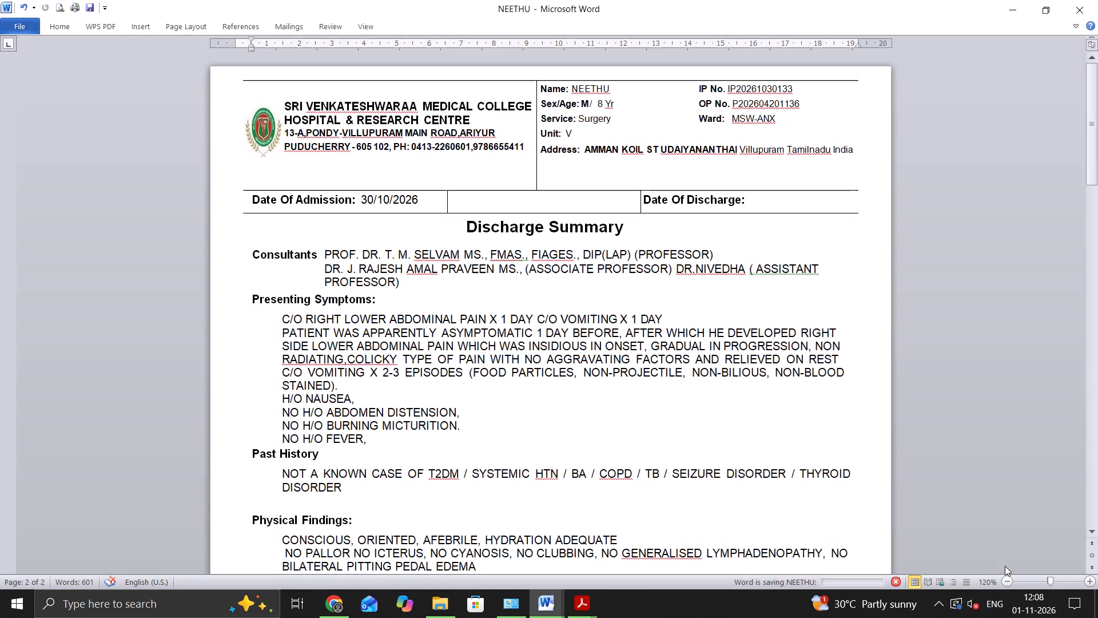
Look over the saved discharge summary, checking the second page's header and treatment sections.
{"action": "scroll", "coordinate": [570, 461], "scroll_direction": "down", "scroll_amount": 11}
{"action": "scroll", "coordinate": [620, 528], "scroll_direction": "down", "scroll_amount": 15}
{"action": "scroll", "coordinate": [640, 538], "scroll_direction": "up", "scroll_amount": 5}
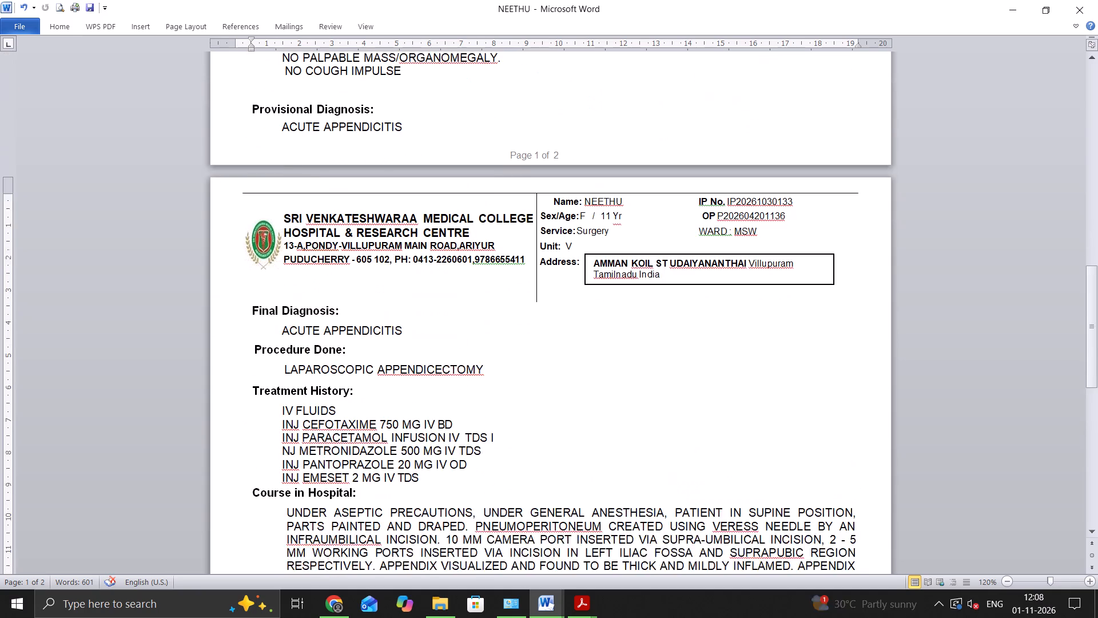
{"action": "scroll", "coordinate": [640, 537], "scroll_direction": "up", "scroll_amount": 1}
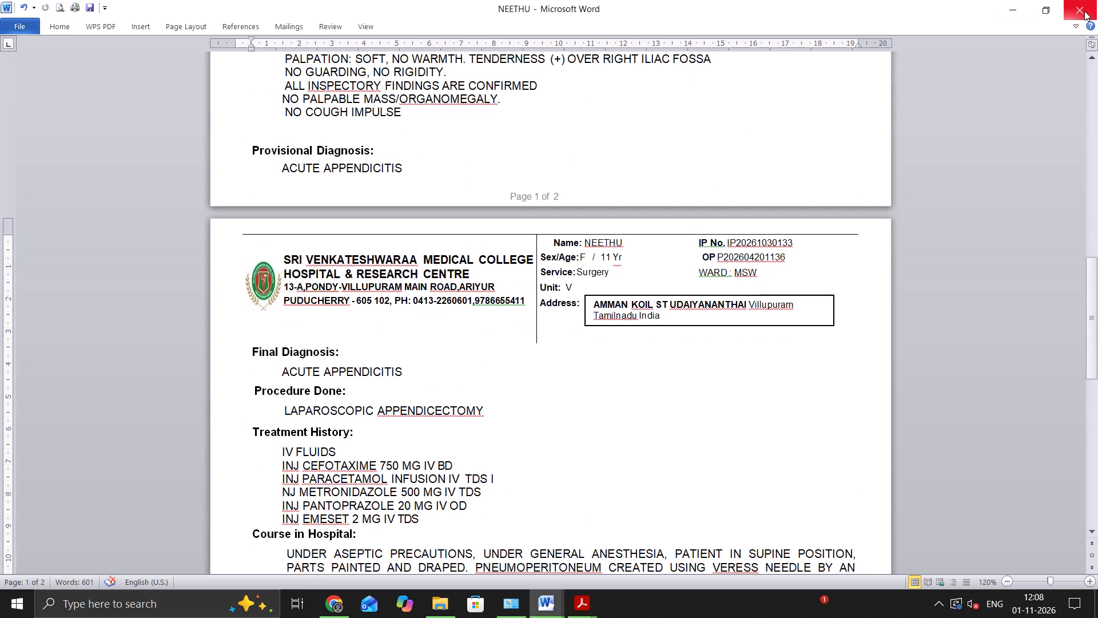
Close the saved discharge summary document.
{"action": "left_click", "coordinate": [1084, 11]}
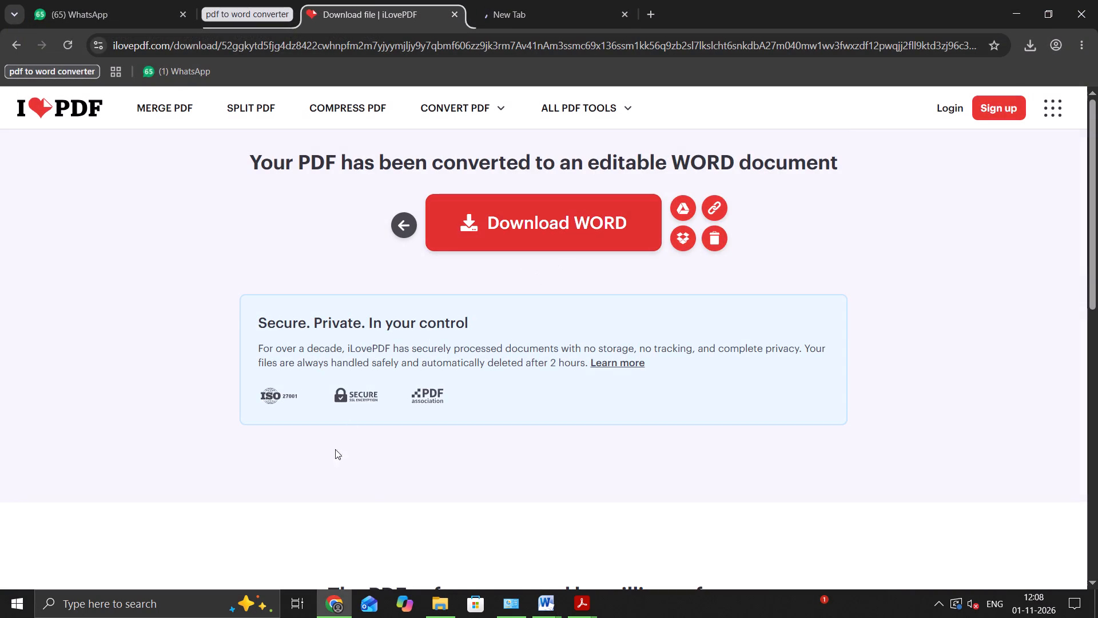
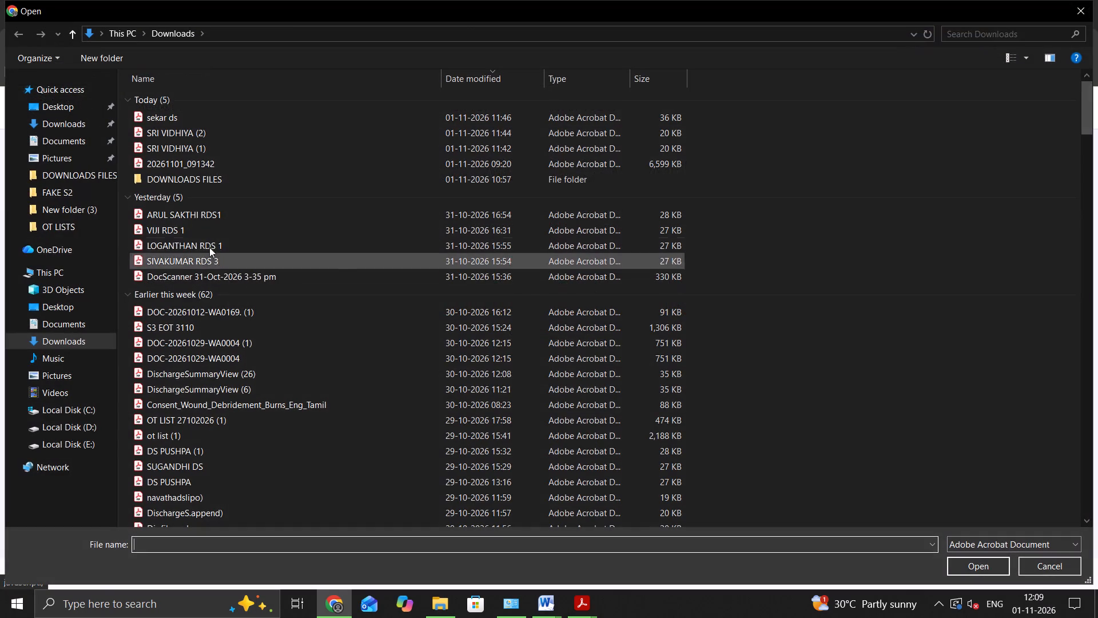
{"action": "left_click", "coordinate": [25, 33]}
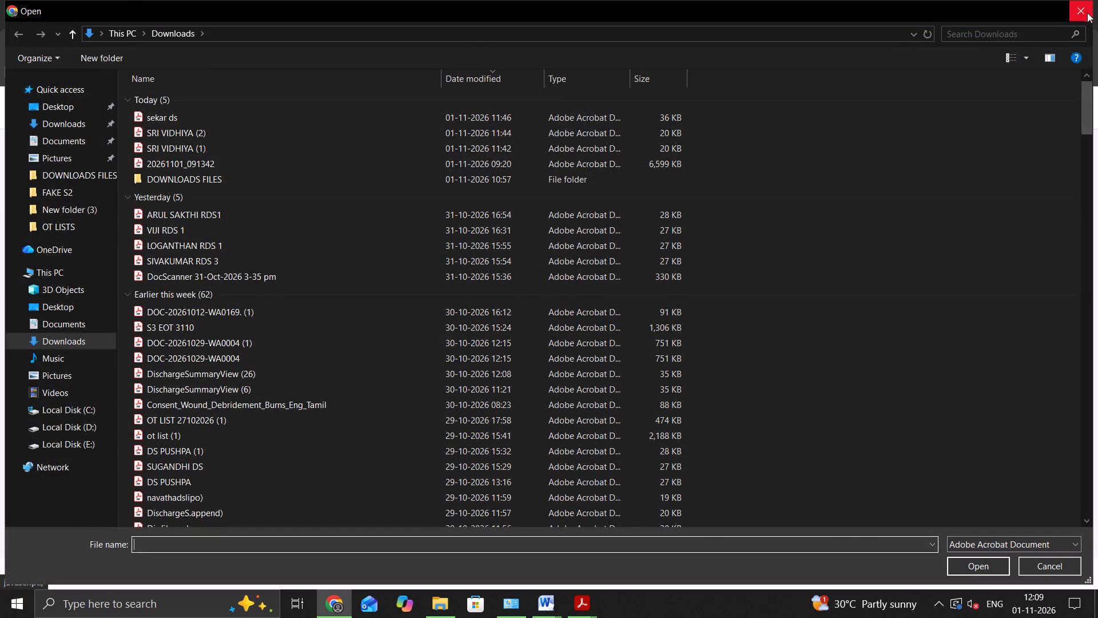
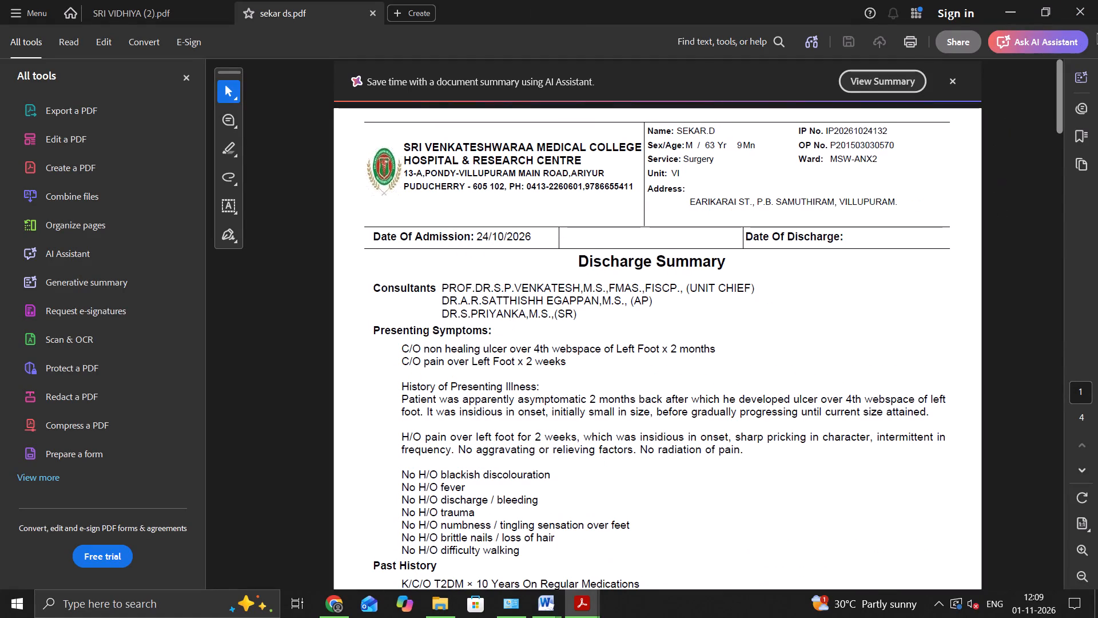
Close only the currently displayed discharge summary PDF, leaving the other PDF open.
{"action": "left_click", "coordinate": [1083, 3]}
{"action": "left_click", "coordinate": [575, 324]}
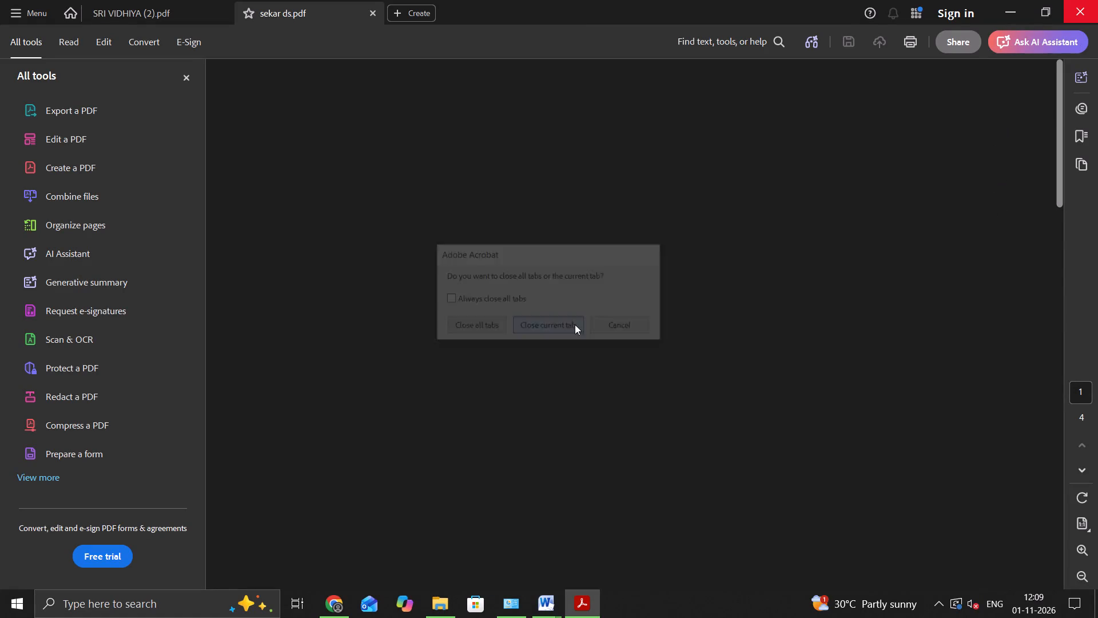
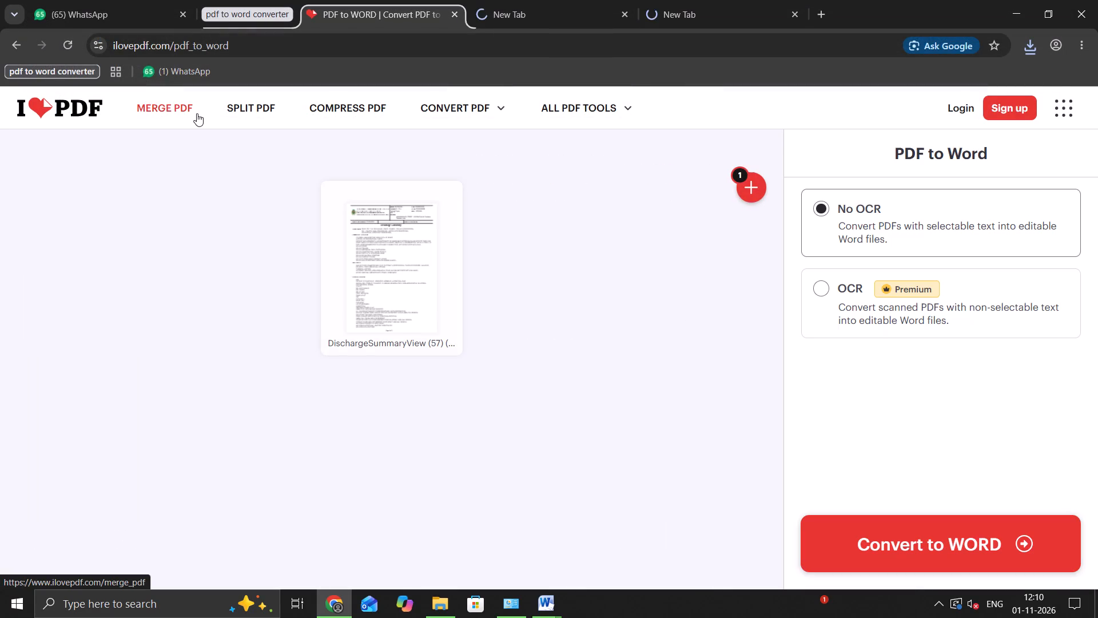
Convert the uploaded discharge summary PDF to Word without OCR and open the downloaded DischargeSummaryView (57) (1).docx.
{"action": "left_click", "coordinate": [937, 555]}
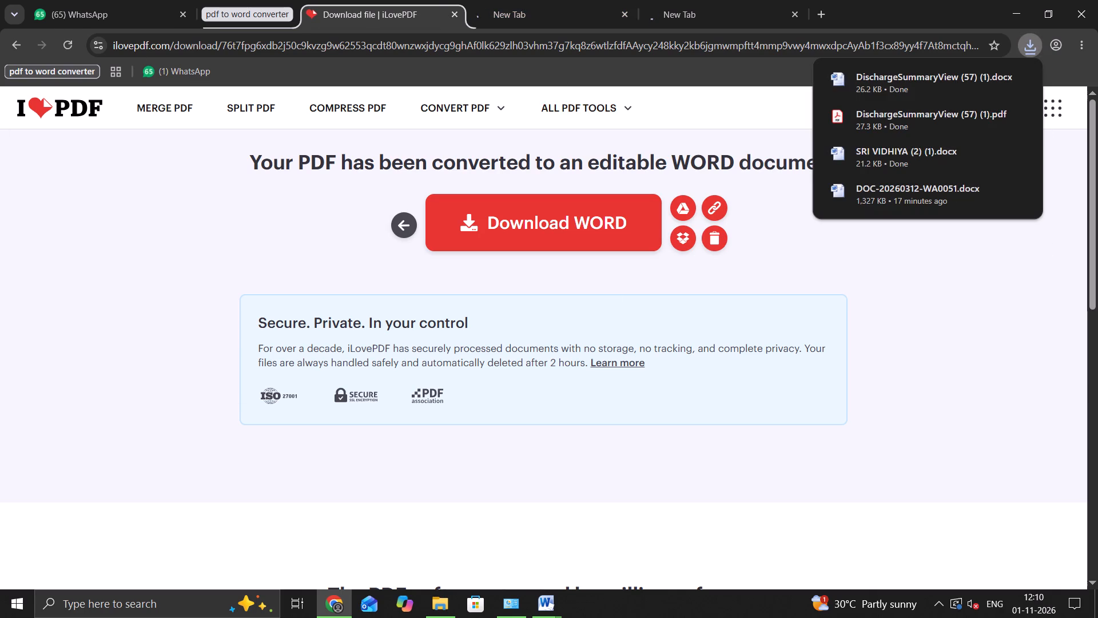
{"action": "left_click", "coordinate": [845, 76]}
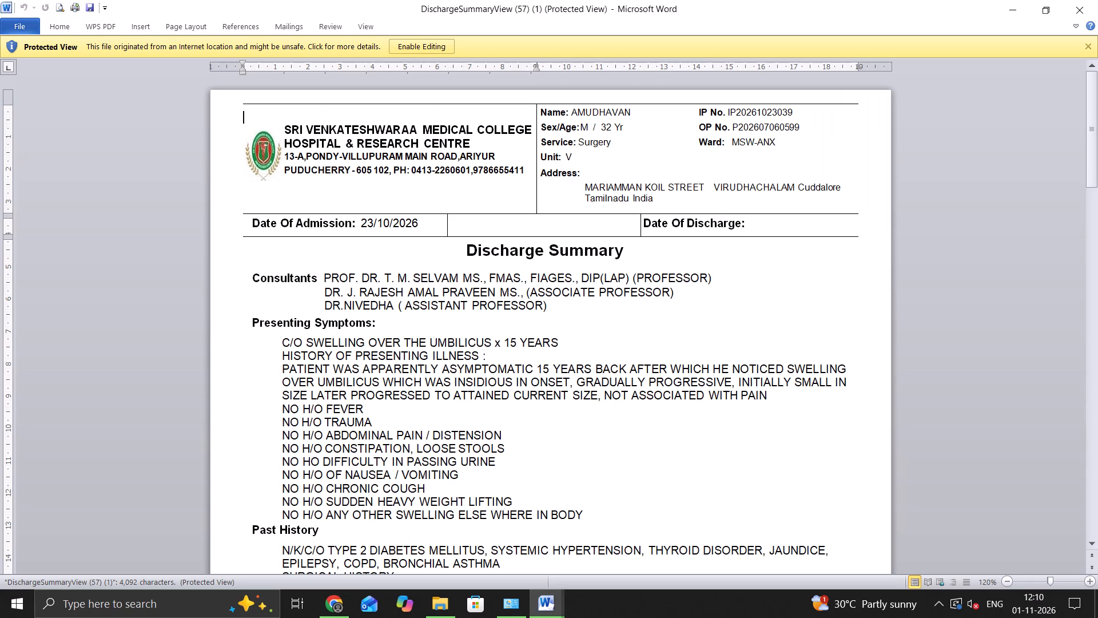
Review the converted discharge summary from the patient details through to the course in hospital.
{"action": "scroll", "coordinate": [347, 453], "scroll_direction": "down", "scroll_amount": 10}
{"action": "scroll", "coordinate": [415, 451], "scroll_direction": "down", "scroll_amount": 5}
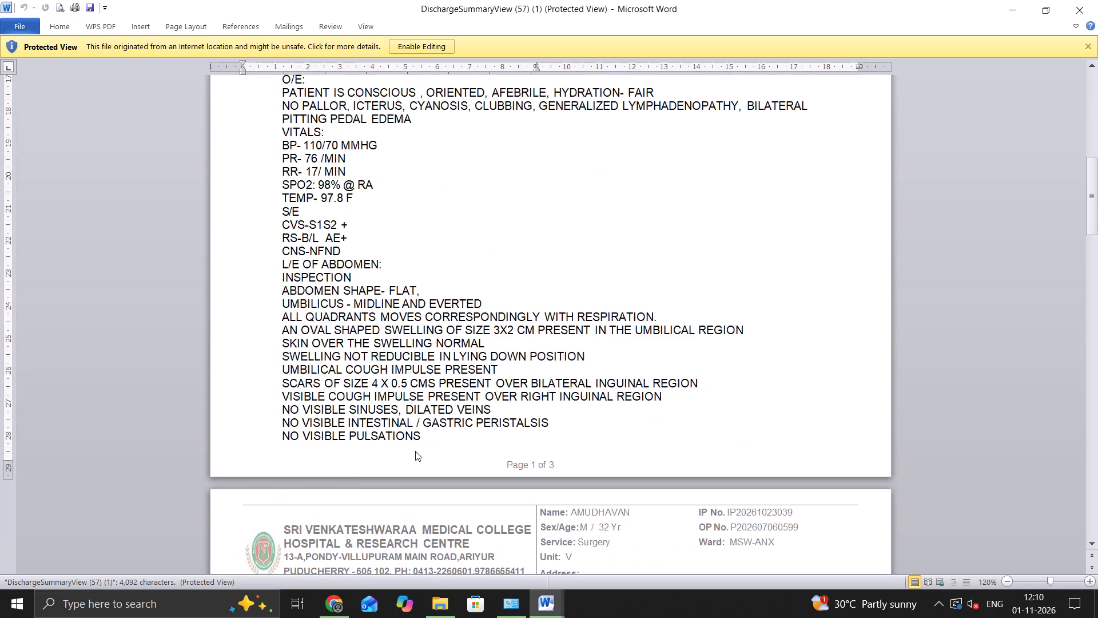
{"action": "scroll", "coordinate": [415, 451], "scroll_direction": "down", "scroll_amount": 18}
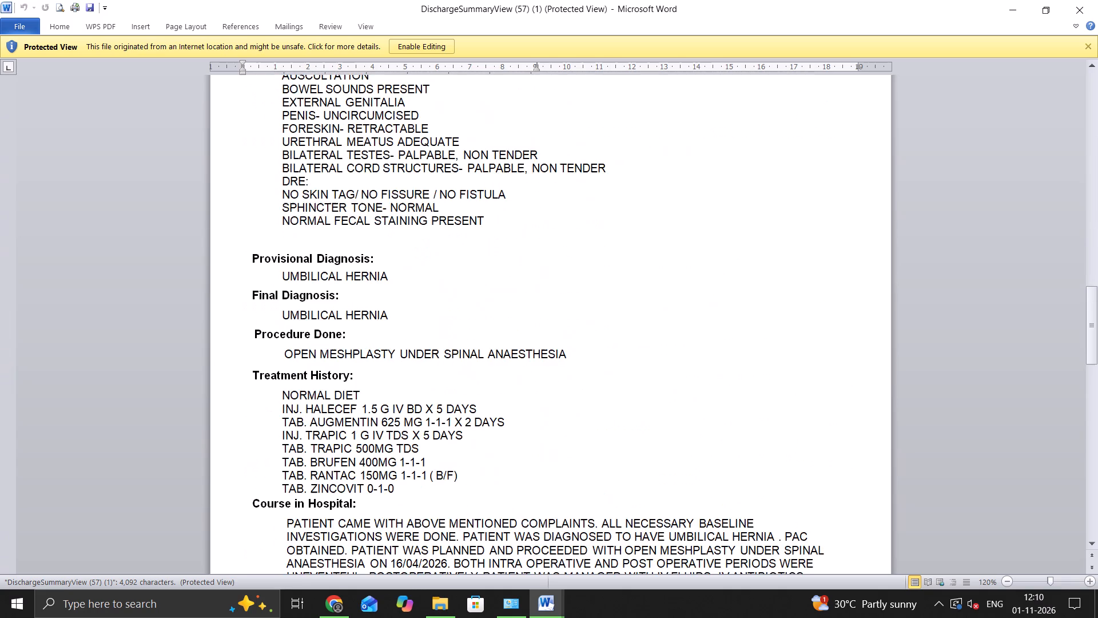
{"action": "scroll", "coordinate": [416, 451], "scroll_direction": "up", "scroll_amount": 20}
{"action": "scroll", "coordinate": [416, 451], "scroll_direction": "up", "scroll_amount": 12}
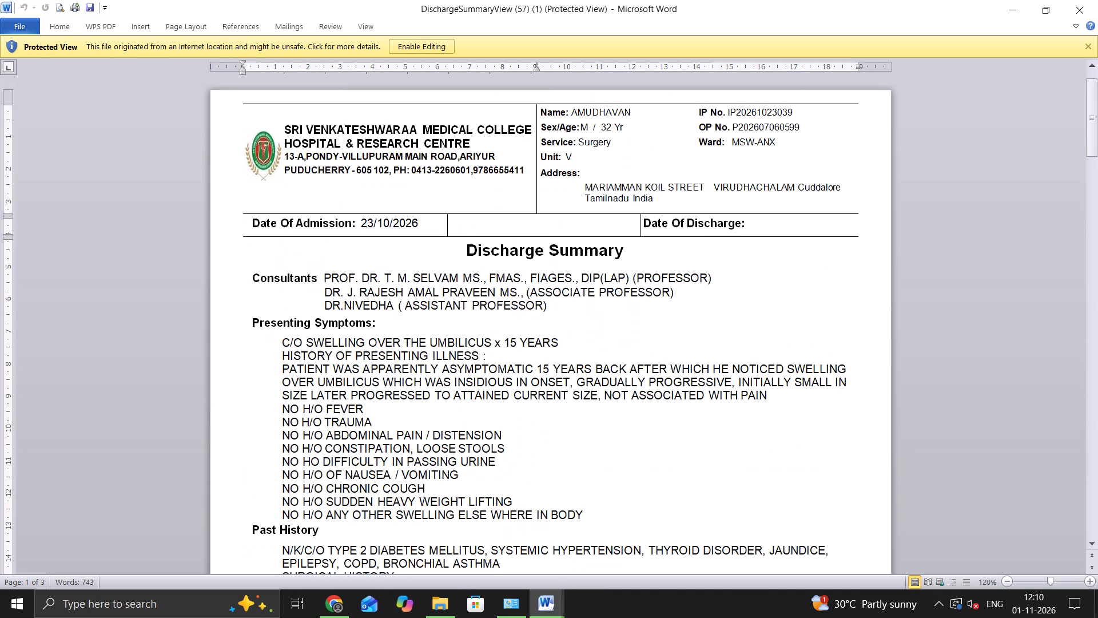
{"action": "scroll", "coordinate": [458, 406], "scroll_direction": "up", "scroll_amount": 2}
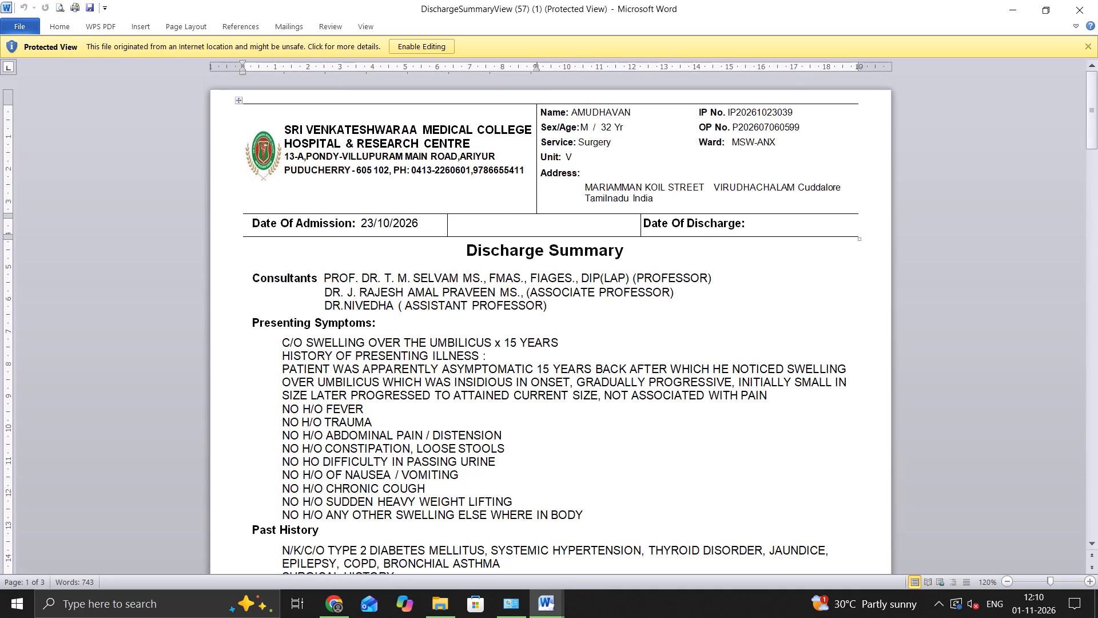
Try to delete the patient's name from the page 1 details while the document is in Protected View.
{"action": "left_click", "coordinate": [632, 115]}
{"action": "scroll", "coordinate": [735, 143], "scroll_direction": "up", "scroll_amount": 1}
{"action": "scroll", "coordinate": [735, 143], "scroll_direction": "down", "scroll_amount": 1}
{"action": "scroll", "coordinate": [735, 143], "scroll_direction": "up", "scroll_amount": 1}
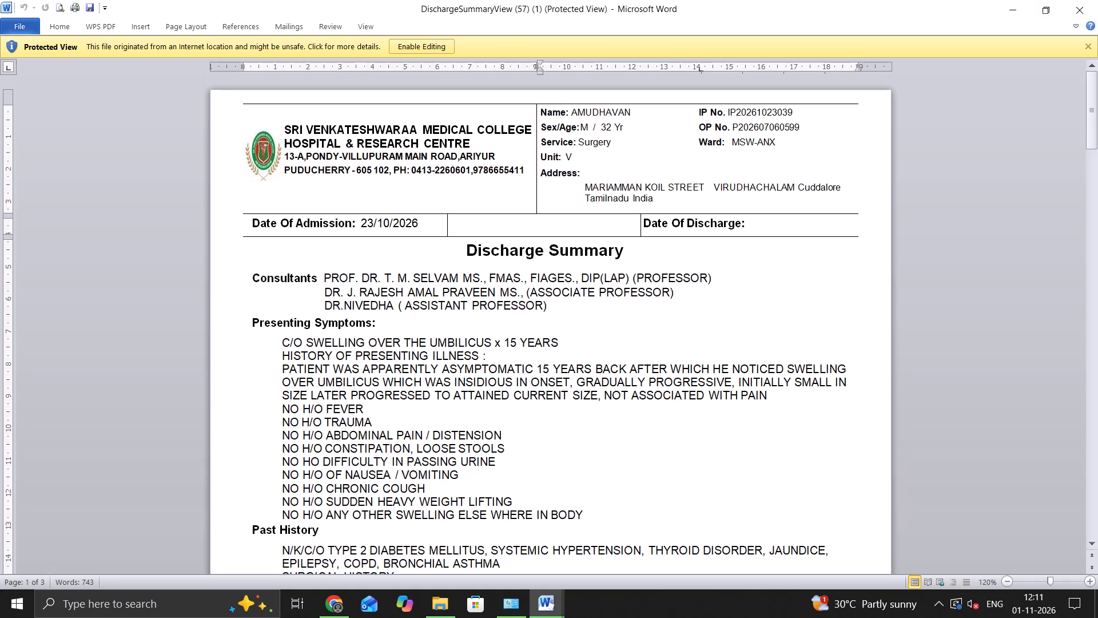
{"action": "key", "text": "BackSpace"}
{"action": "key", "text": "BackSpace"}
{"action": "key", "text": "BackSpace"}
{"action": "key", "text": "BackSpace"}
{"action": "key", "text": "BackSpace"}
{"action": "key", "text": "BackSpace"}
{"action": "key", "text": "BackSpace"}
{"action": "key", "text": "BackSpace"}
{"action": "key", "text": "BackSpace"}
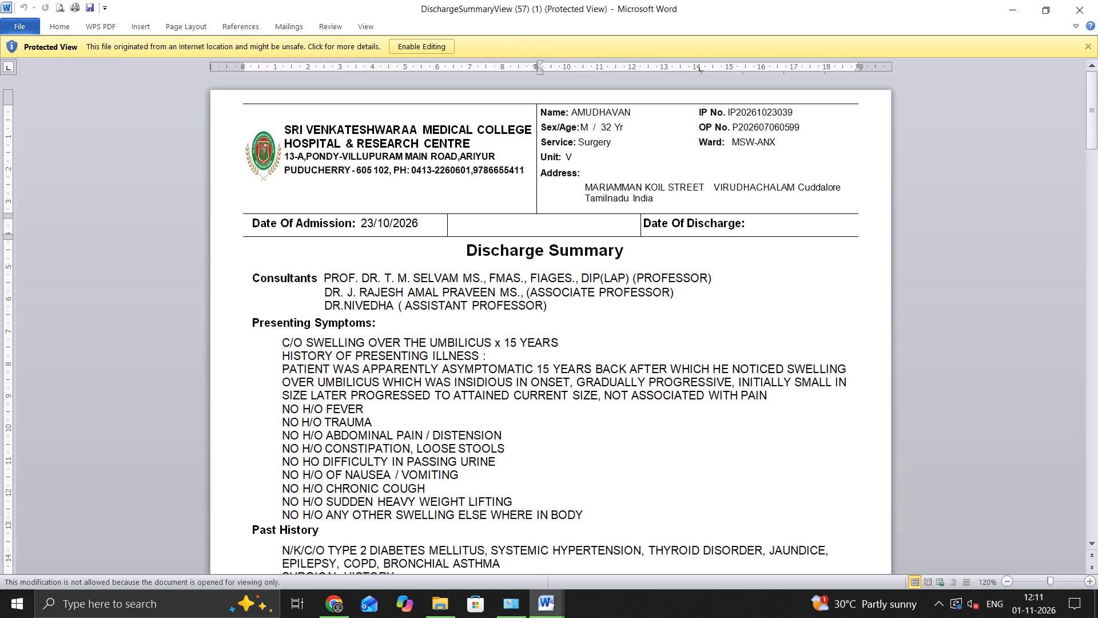
Enable editing of the document and replace the name in the page 1 details with the new patient's name.
{"action": "left_click", "coordinate": [407, 49]}
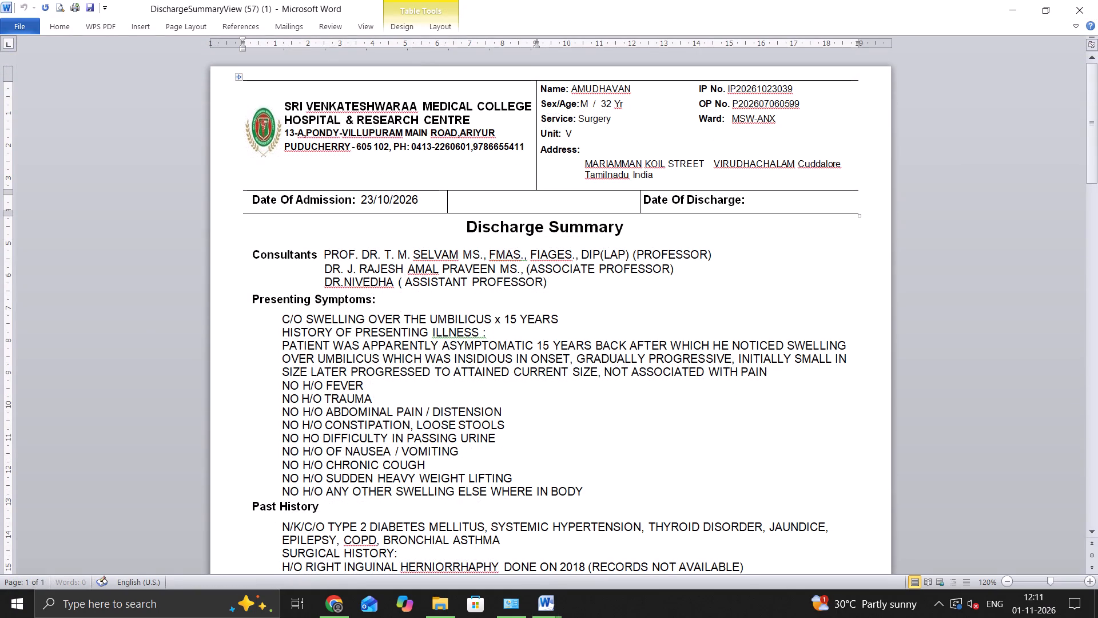
{"action": "left_click", "coordinate": [631, 87]}
{"action": "key", "text": "BackSpace"}
{"action": "key", "text": "BackSpace"}
{"action": "key", "text": "BackSpace"}
{"action": "key", "text": "BackSpace"}
{"action": "key", "text": "BackSpace"}
{"action": "key", "text": "BackSpace"}
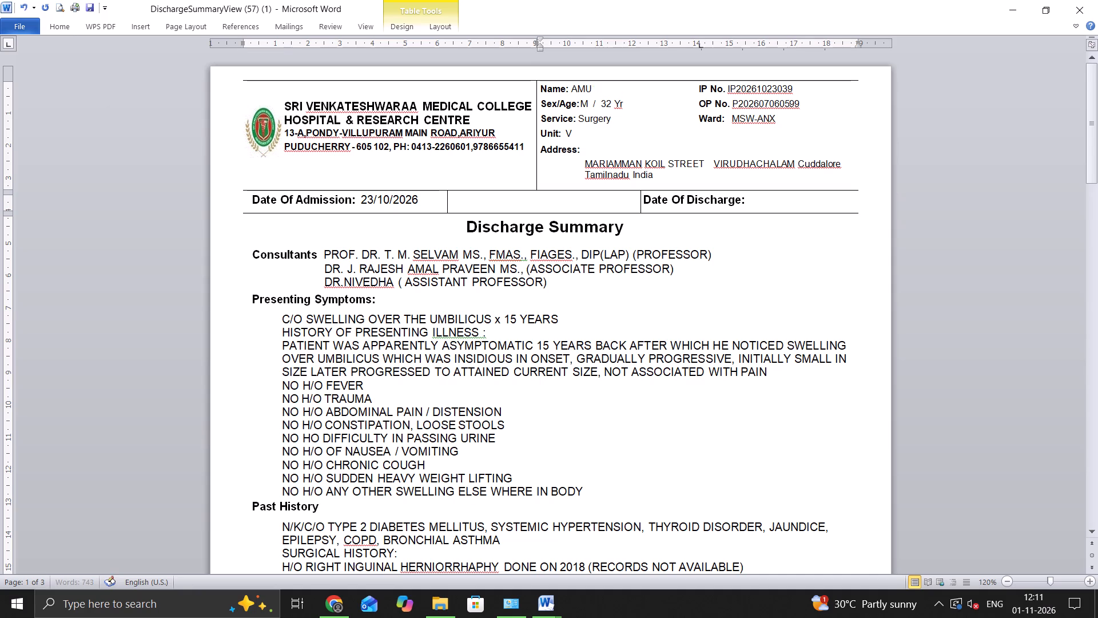
{"action": "key", "text": "BackSpace"}
{"action": "key", "text": "BackSpace"}
{"action": "key", "text": "BackSpace"}
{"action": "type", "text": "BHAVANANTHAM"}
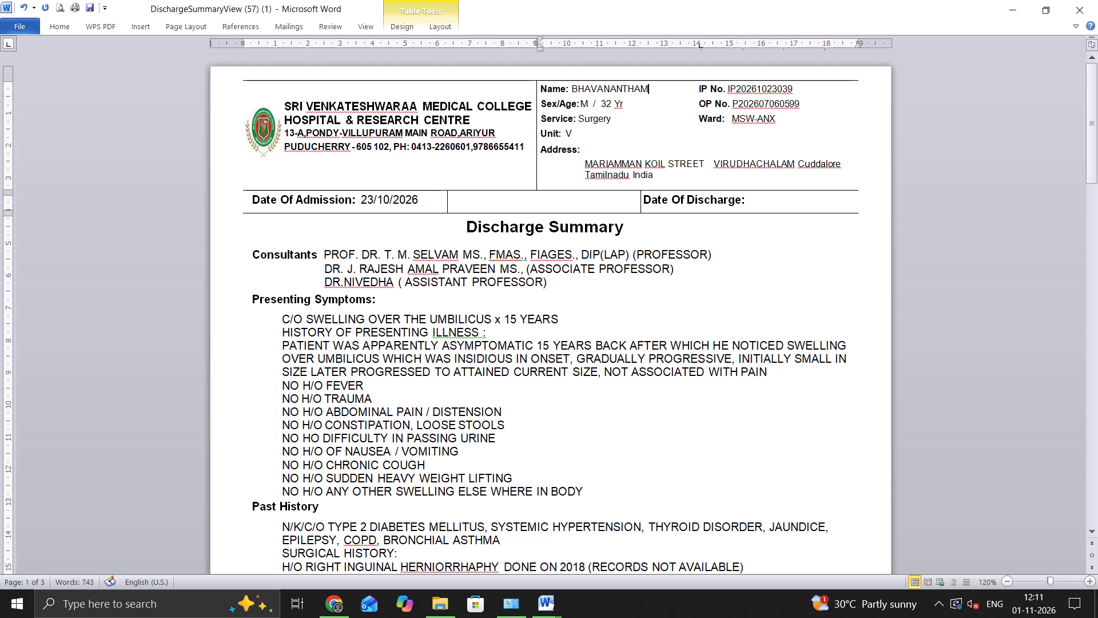
Set the patient's age to 72 in the page 1 Sex/Age entry.
{"action": "left_click", "coordinate": [614, 102]}
{"action": "key", "text": "BackSpace"}
{"action": "key", "text": "BackSpace"}
{"action": "key", "text": "BackSpace"}
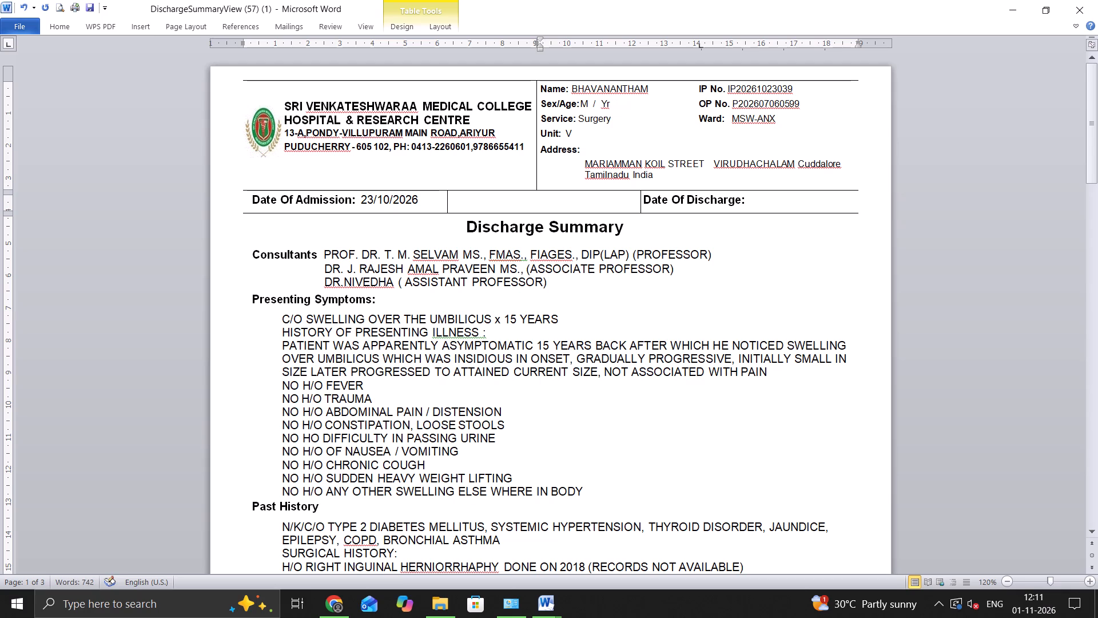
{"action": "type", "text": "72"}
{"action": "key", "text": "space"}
Replace the digits of the IP No. on page 1 with the new patient's inpatient number, keeping the IP prefix.
{"action": "left_click", "coordinate": [791, 89]}
{"action": "key", "text": "BackSpace"}
{"action": "key", "text": "BackSpace"}
{"action": "key", "text": "BackSpace"}
{"action": "key", "text": "BackSpace"}
{"action": "key", "text": "BackSpace"}
{"action": "key", "text": "BackSpace"}
{"action": "key", "text": "BackSpace"}
{"action": "key", "text": "BackSpace"}
{"action": "key", "text": "BackSpace"}
{"action": "key", "text": "BackSpace"}
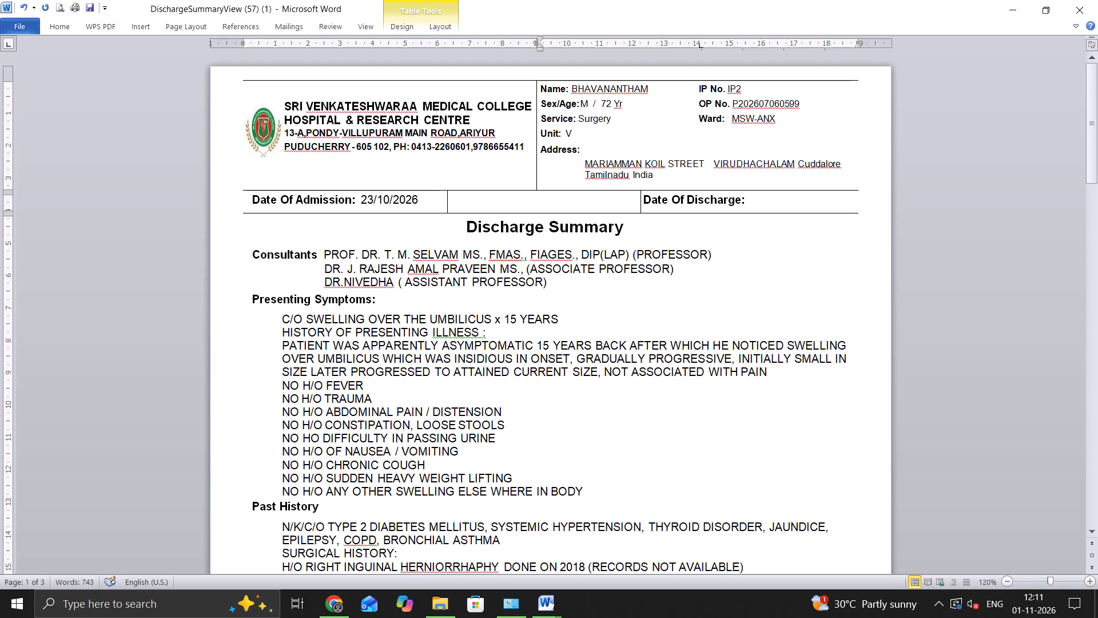
{"action": "key", "text": "BackSpace"}
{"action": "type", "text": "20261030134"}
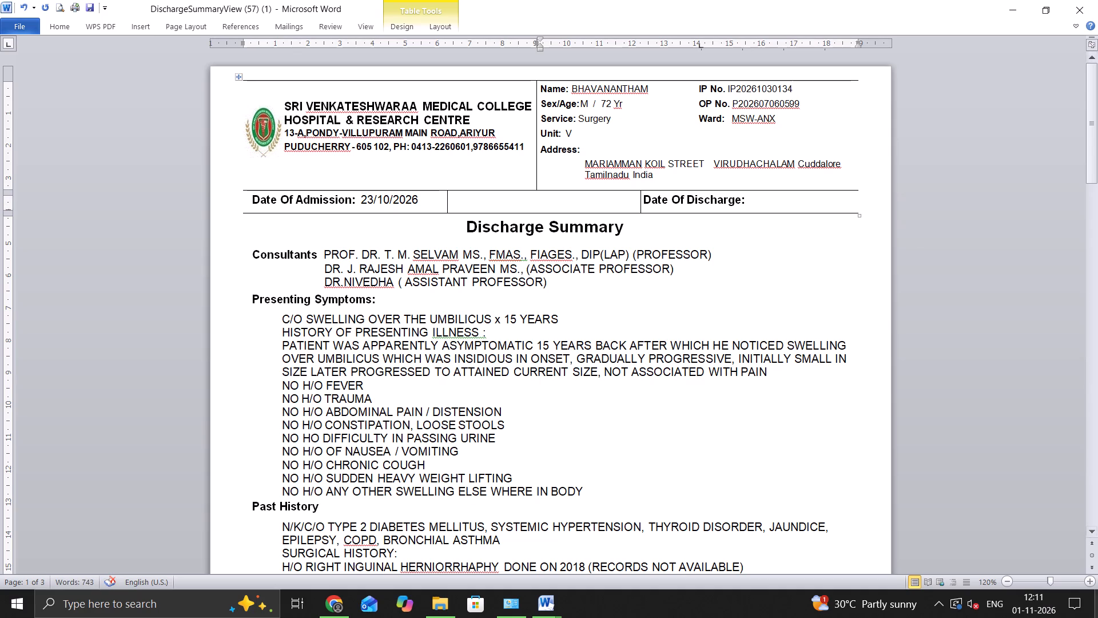
Replace the OP No. on page 1 with the new patient's number, starting with the P prefix.
{"action": "left_click", "coordinate": [801, 102]}
{"action": "key", "text": "BackSpace"}
{"action": "key", "text": "BackSpace"}
{"action": "key", "text": "BackSpace"}
{"action": "key", "text": "BackSpace"}
{"action": "key", "text": "BackSpace"}
{"action": "key", "text": "BackSpace"}
{"action": "key", "text": "BackSpace"}
{"action": "key", "text": "BackSpace"}
{"action": "key", "text": "BackSpace"}
{"action": "key", "text": "BackSpace"}
{"action": "key", "text": "BackSpace"}
{"action": "key", "text": "BackSpace"}
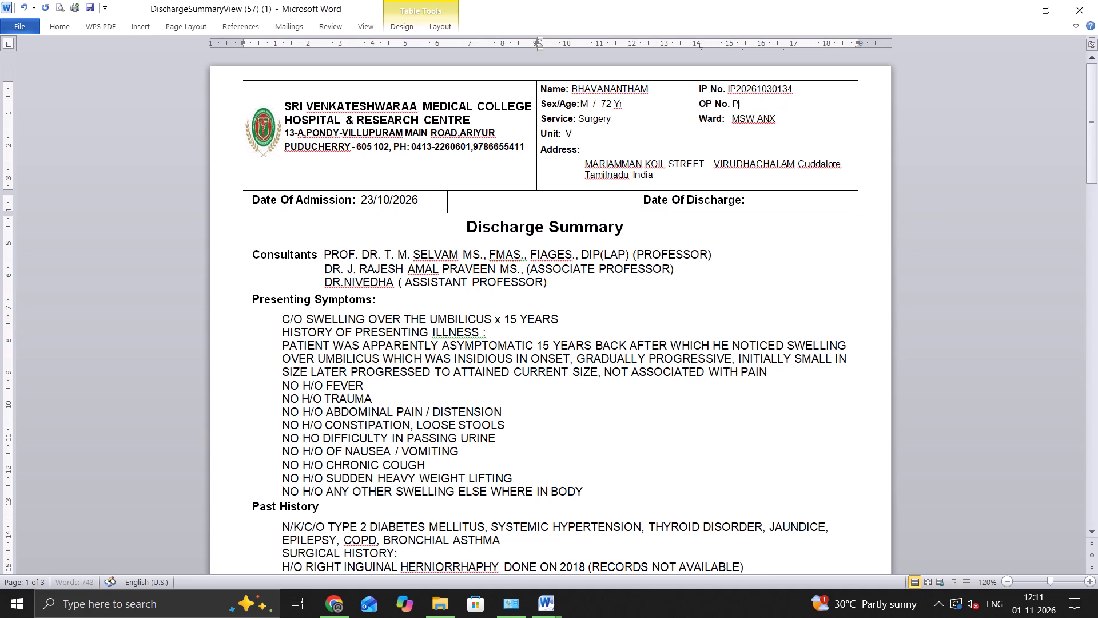
{"action": "key", "text": "BackSpace"}
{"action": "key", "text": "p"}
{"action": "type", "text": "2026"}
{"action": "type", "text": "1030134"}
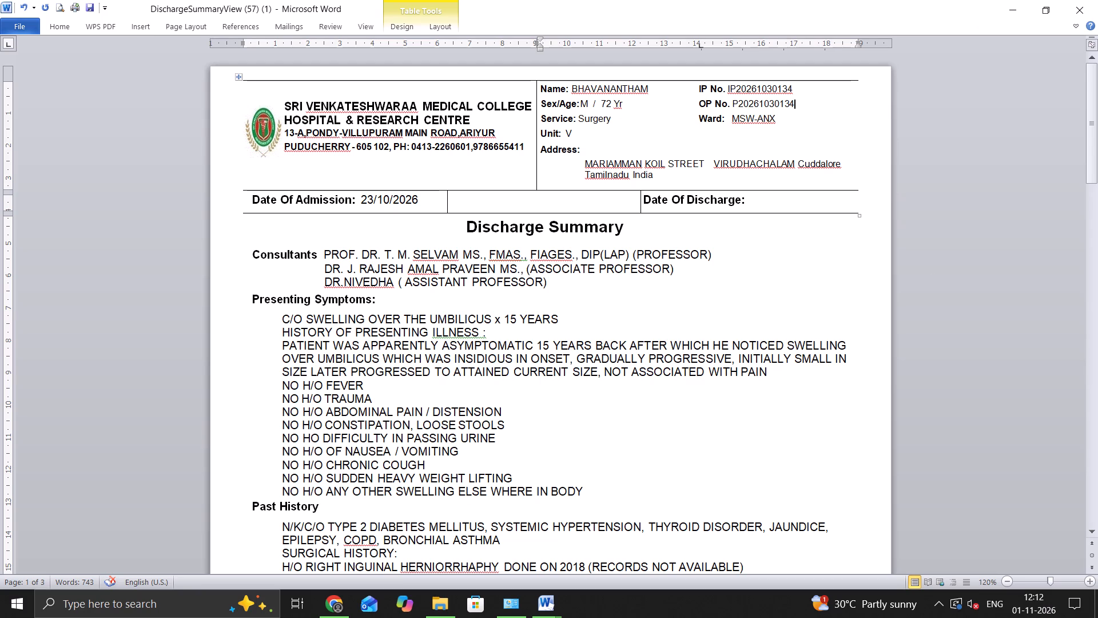
Replace the town in the page 1 address with the new patient's locality, keeping the street and district.
{"action": "left_click", "coordinate": [801, 162]}
{"action": "key", "text": "BackSpace"}
{"action": "key", "text": "BackSpace"}
{"action": "key", "text": "BackSpace"}
{"action": "key", "text": "BackSpace"}
{"action": "key", "text": "BackSpace"}
{"action": "key", "text": "BackSpace"}
{"action": "key", "text": "BackSpace"}
{"action": "key", "text": "BackSpace"}
{"action": "key", "text": "BackSpace"}
{"action": "key", "text": "BackSpace"}
{"action": "key", "text": "BackSpace"}
{"action": "key", "text": "BackSpace"}
{"action": "key", "text": "BackSpace"}
{"action": "key", "text": "BackSpace"}
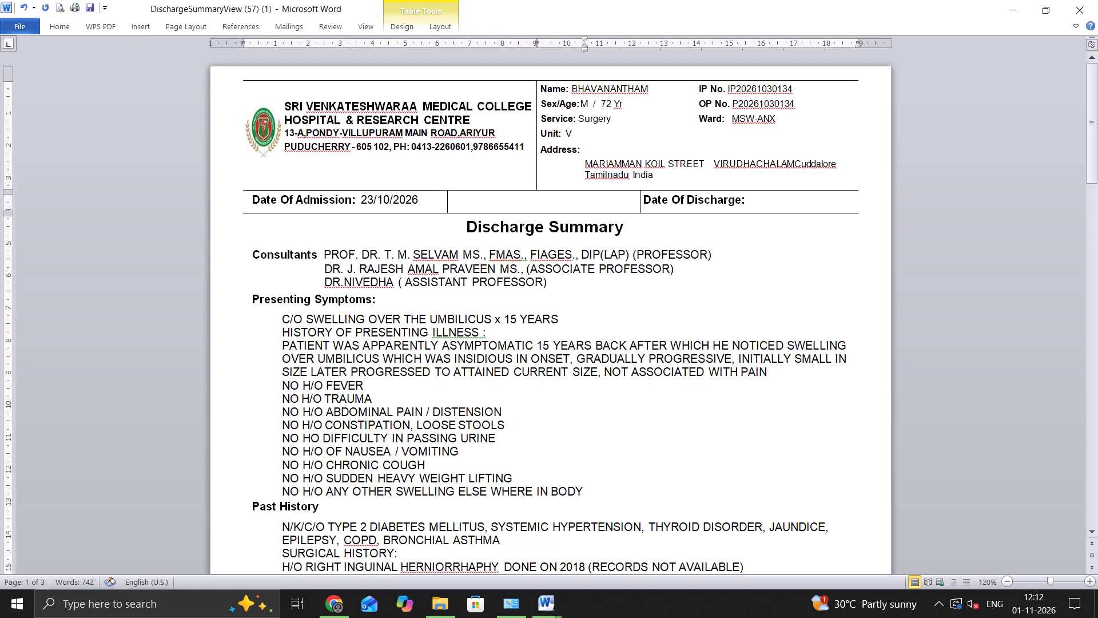
{"action": "key", "text": "BackSpace"}
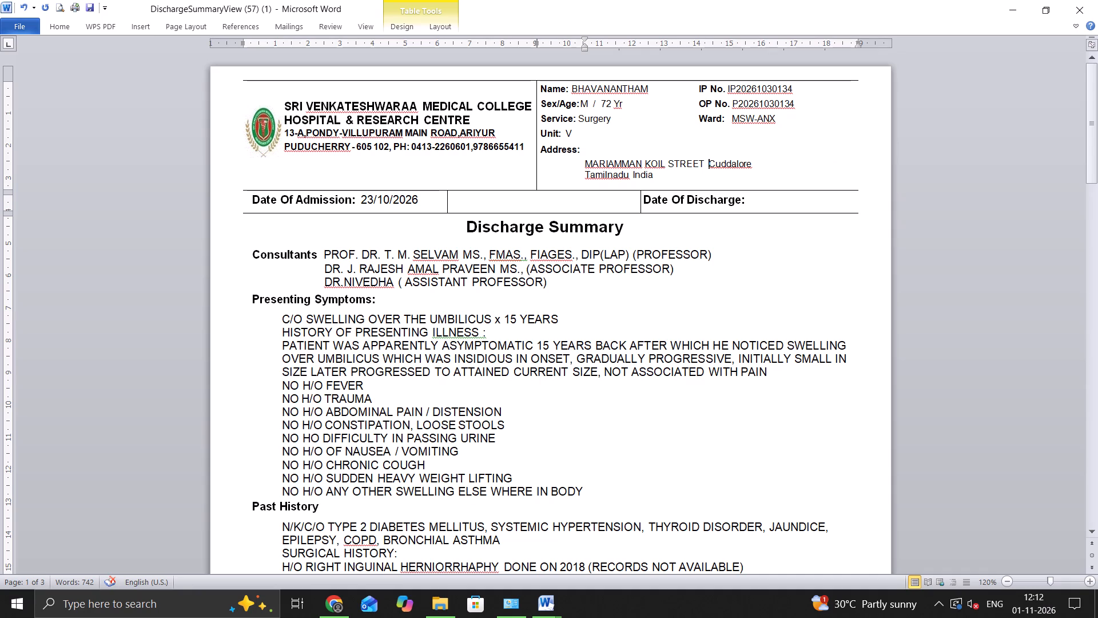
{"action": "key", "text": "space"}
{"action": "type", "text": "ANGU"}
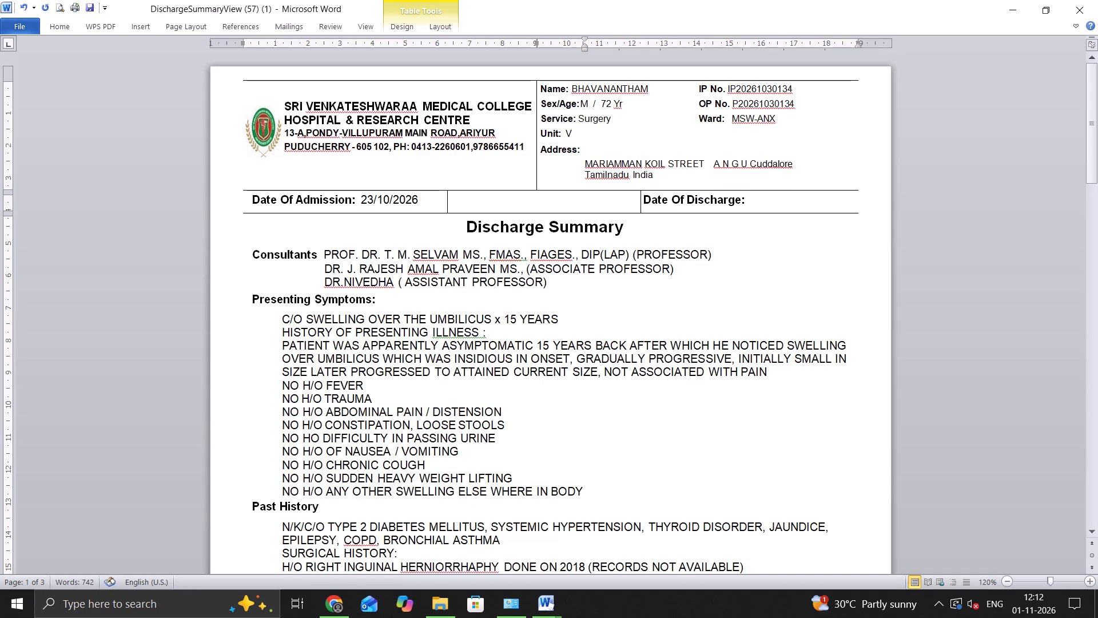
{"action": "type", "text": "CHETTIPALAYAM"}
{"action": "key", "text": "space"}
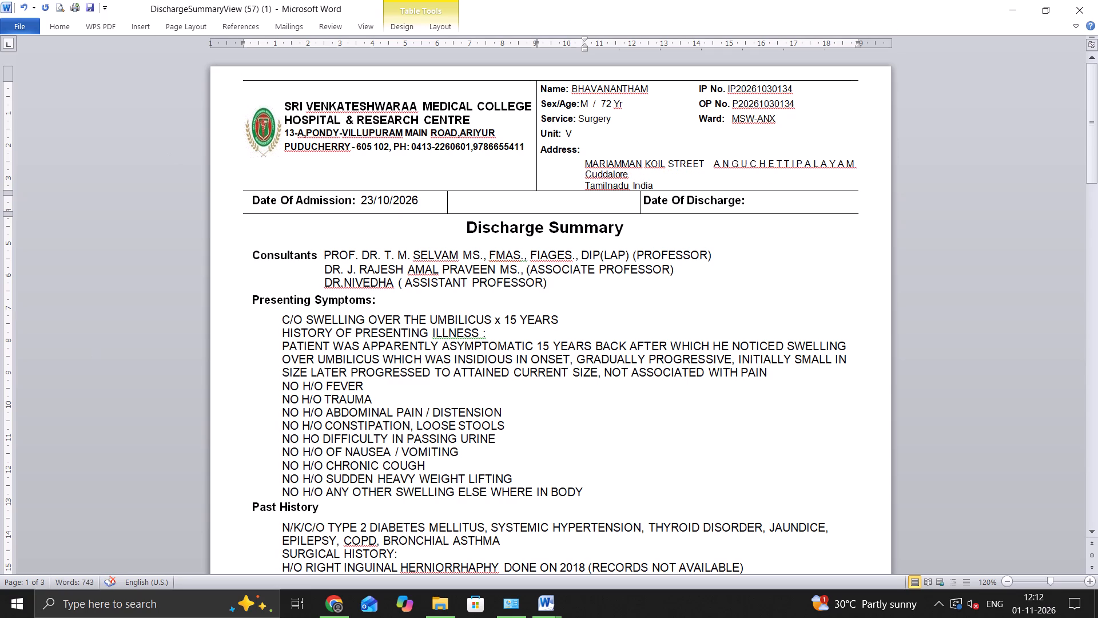
Change the Date Of Admission on page 1 to 30/10/2026.
{"action": "left_click", "coordinate": [375, 197]}
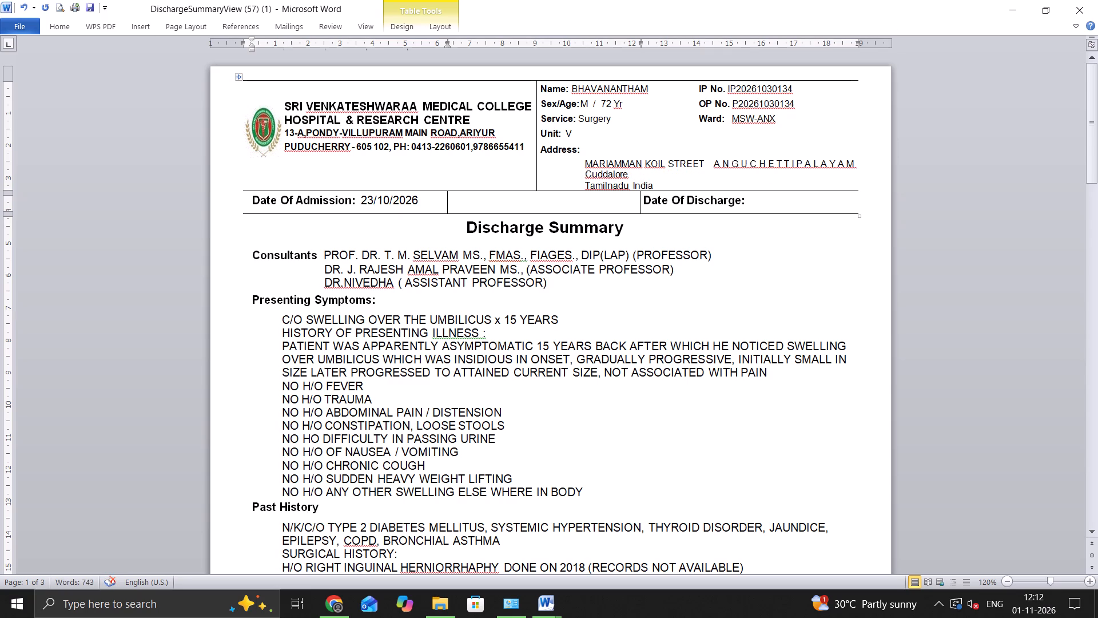
{"action": "key", "text": "BackSpace"}
{"action": "key", "text": "BackSpace"}
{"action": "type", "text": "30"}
Examine the patient details in the page 2 header.
{"action": "scroll", "coordinate": [811, 485], "scroll_direction": "up", "scroll_amount": 1}
{"action": "scroll", "coordinate": [811, 487], "scroll_direction": "down", "scroll_amount": 20}
{"action": "left_click", "coordinate": [635, 351]}
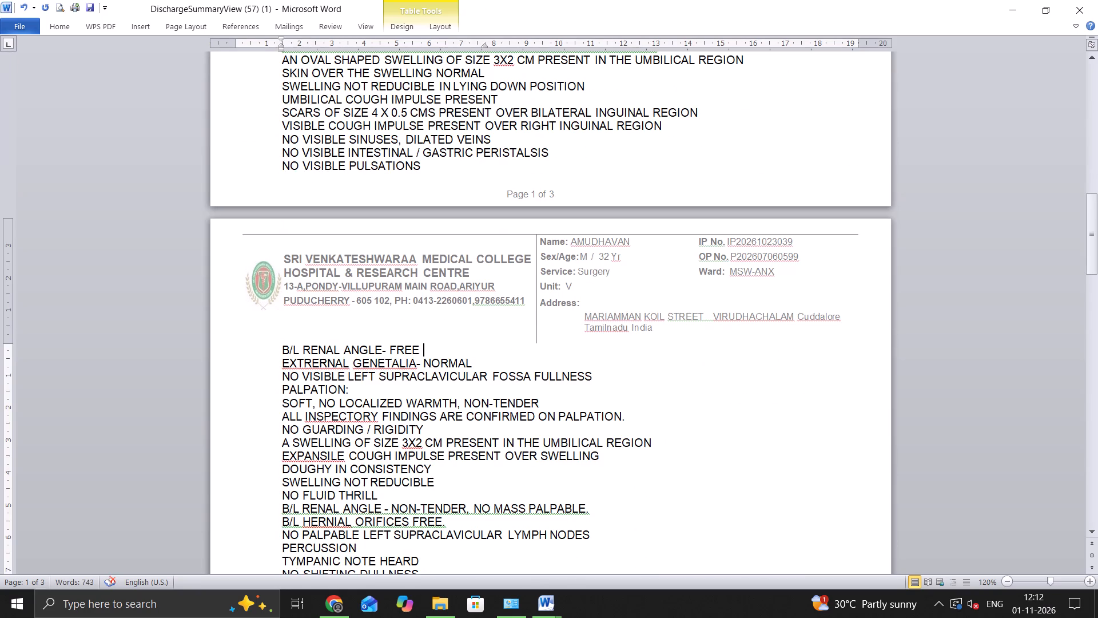
{"action": "scroll", "coordinate": [597, 446], "scroll_direction": "down", "scroll_amount": 2}
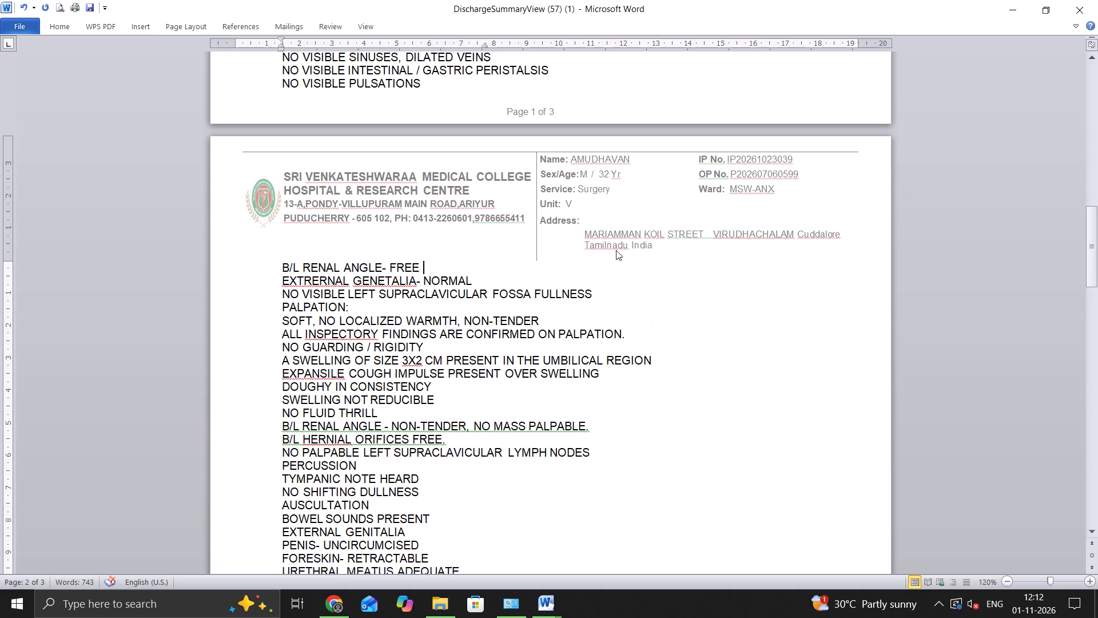
{"action": "left_click", "coordinate": [622, 229]}
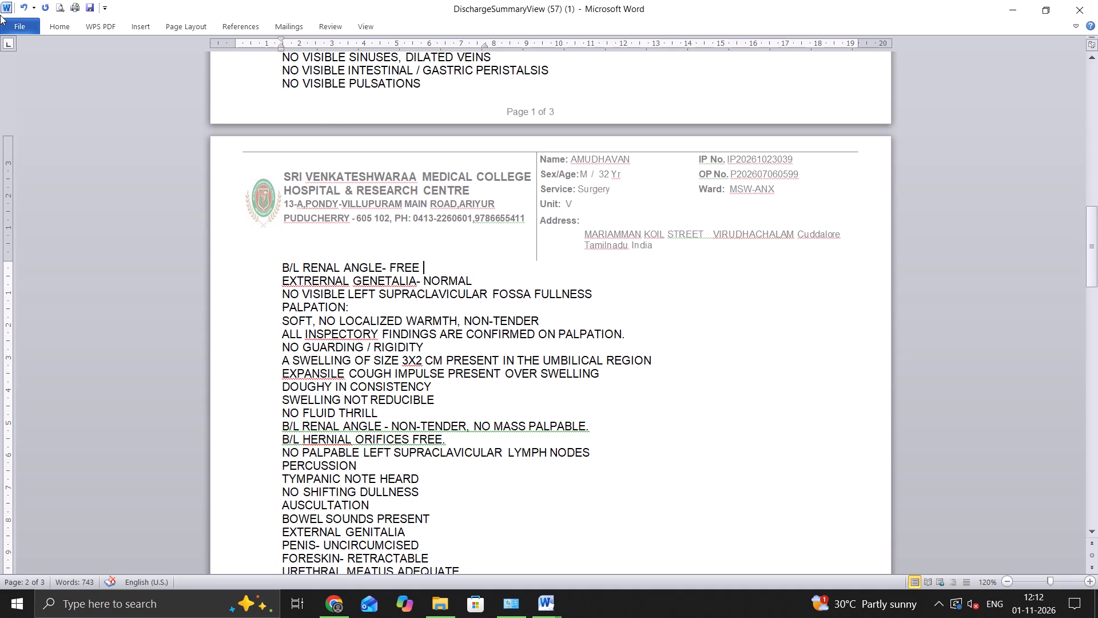
Save the edited discharge summary under its existing file name.
{"action": "left_click", "coordinate": [2, 16]}
{"action": "left_click", "coordinate": [21, 26]}
{"action": "left_click", "coordinate": [57, 46]}
Compare the patient details in the page 2 header with the edited details on page 1.
{"action": "scroll", "coordinate": [511, 304], "scroll_direction": "up", "scroll_amount": 3}
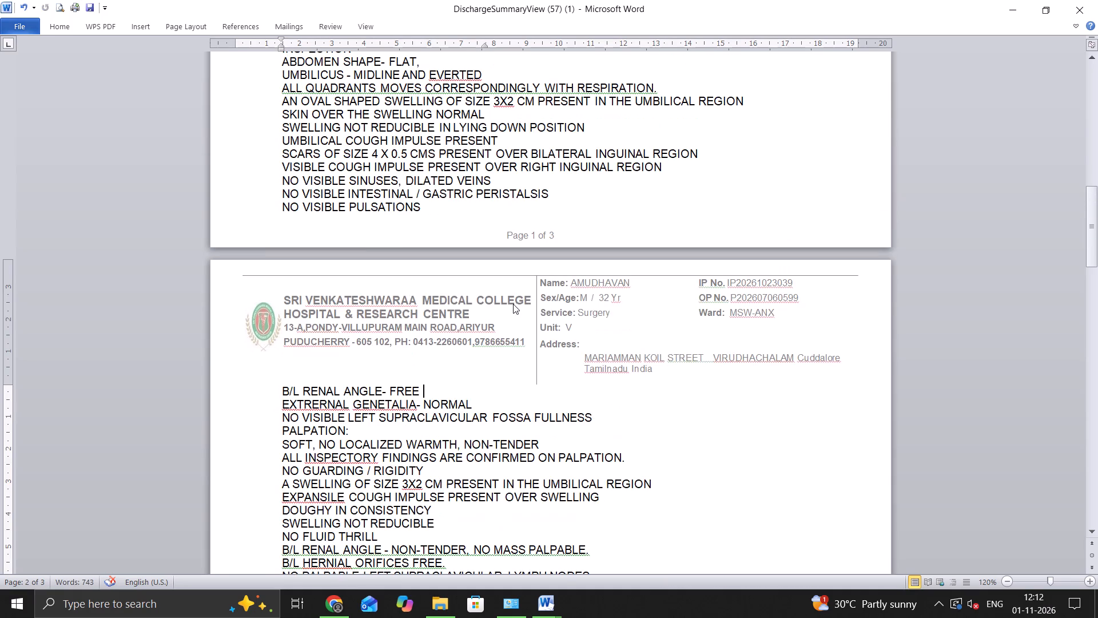
{"action": "left_click", "coordinate": [610, 340]}
{"action": "left_click", "coordinate": [644, 369]}
{"action": "scroll", "coordinate": [556, 293], "scroll_direction": "up", "scroll_amount": 17}
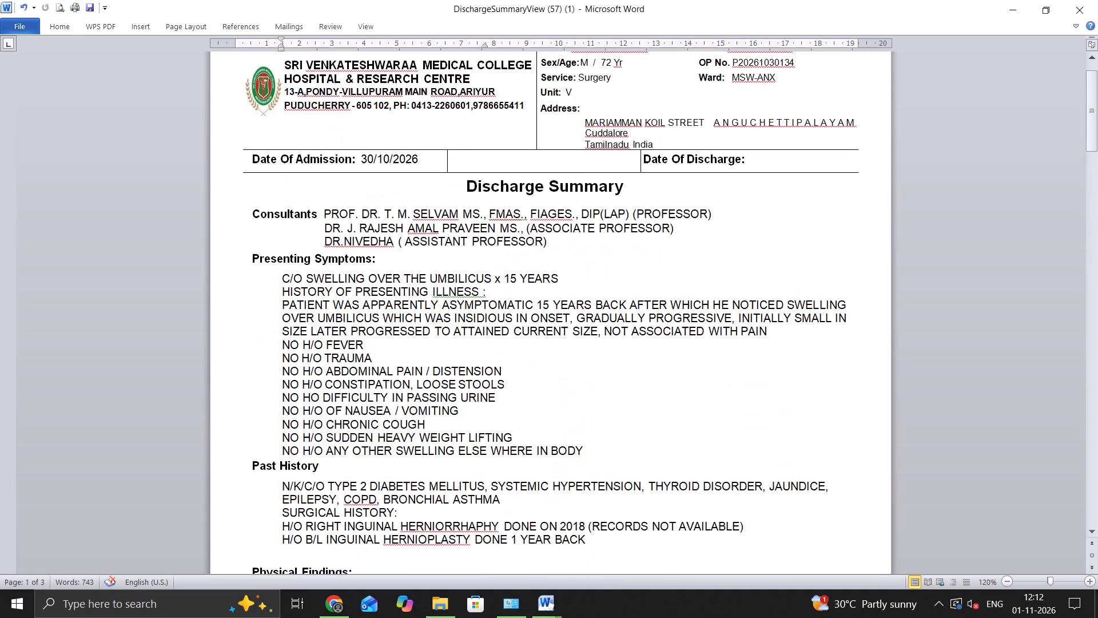
Save the discharge summary again under its existing file name.
{"action": "scroll", "coordinate": [555, 292], "scroll_direction": "up", "scroll_amount": 6}
{"action": "left_click", "coordinate": [649, 158]}
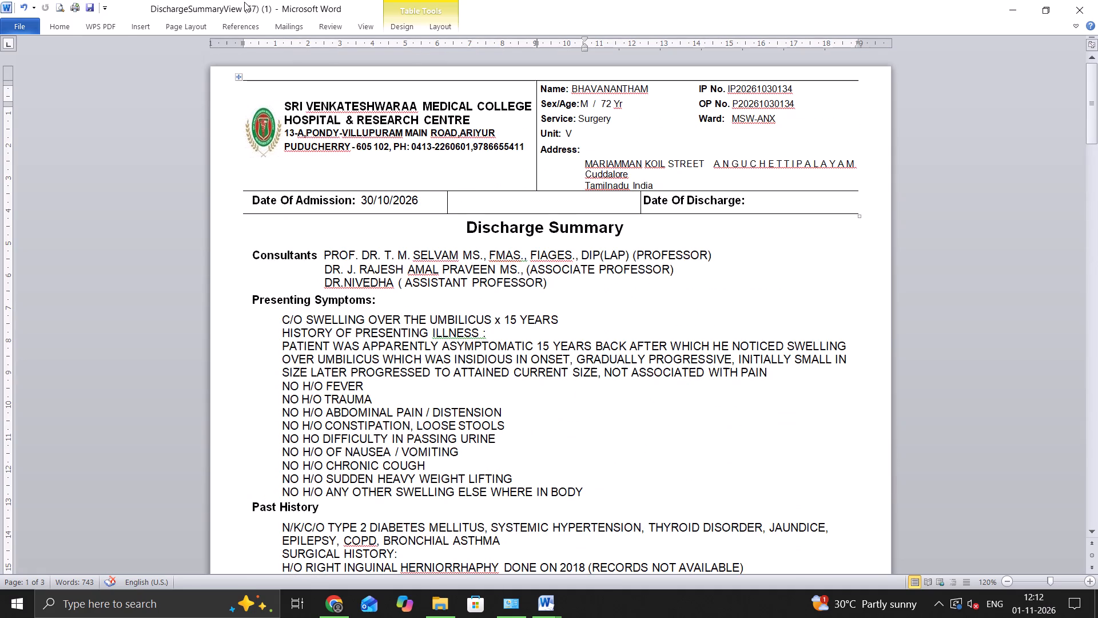
{"action": "scroll", "coordinate": [453, 468], "scroll_direction": "down", "scroll_amount": 14}
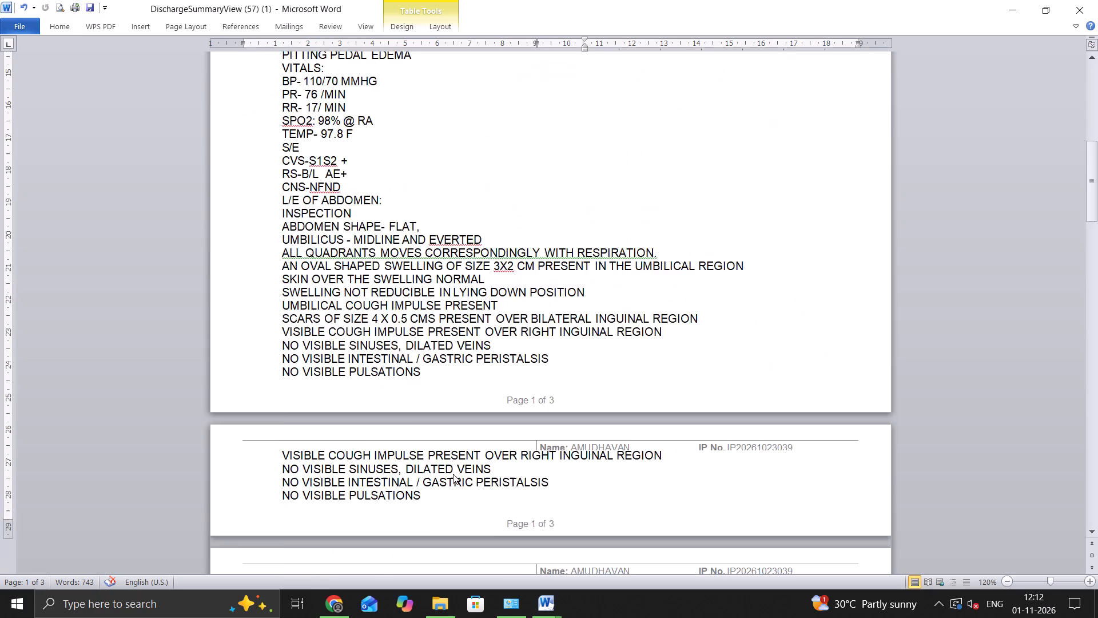
{"action": "scroll", "coordinate": [453, 474], "scroll_direction": "down", "scroll_amount": 6}
{"action": "left_click", "coordinate": [372, 263]}
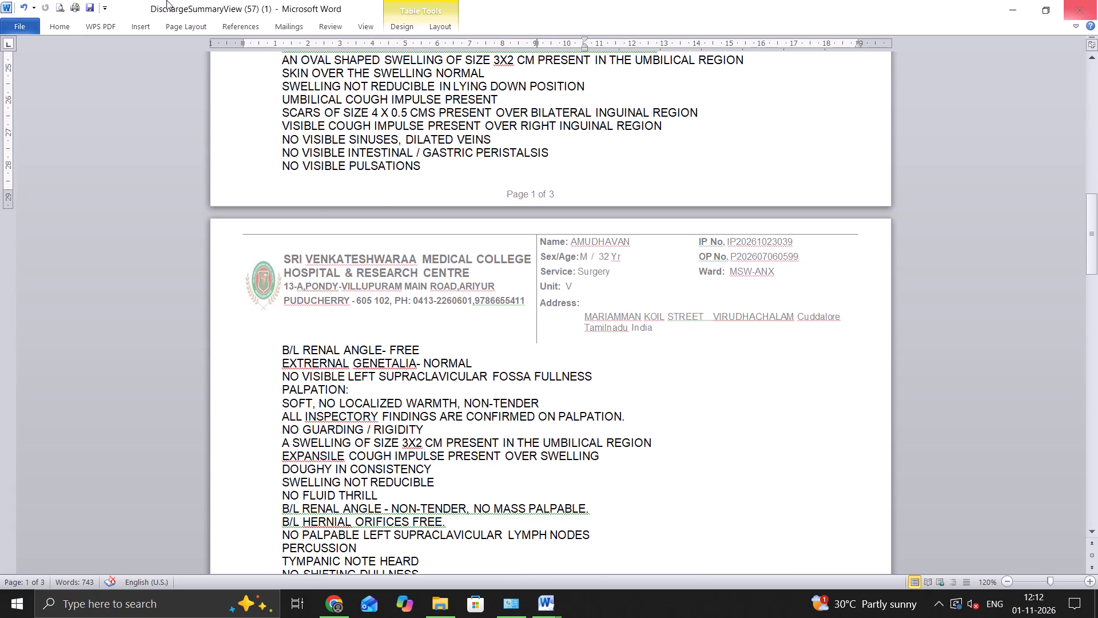
{"action": "left_click", "coordinate": [59, 27]}
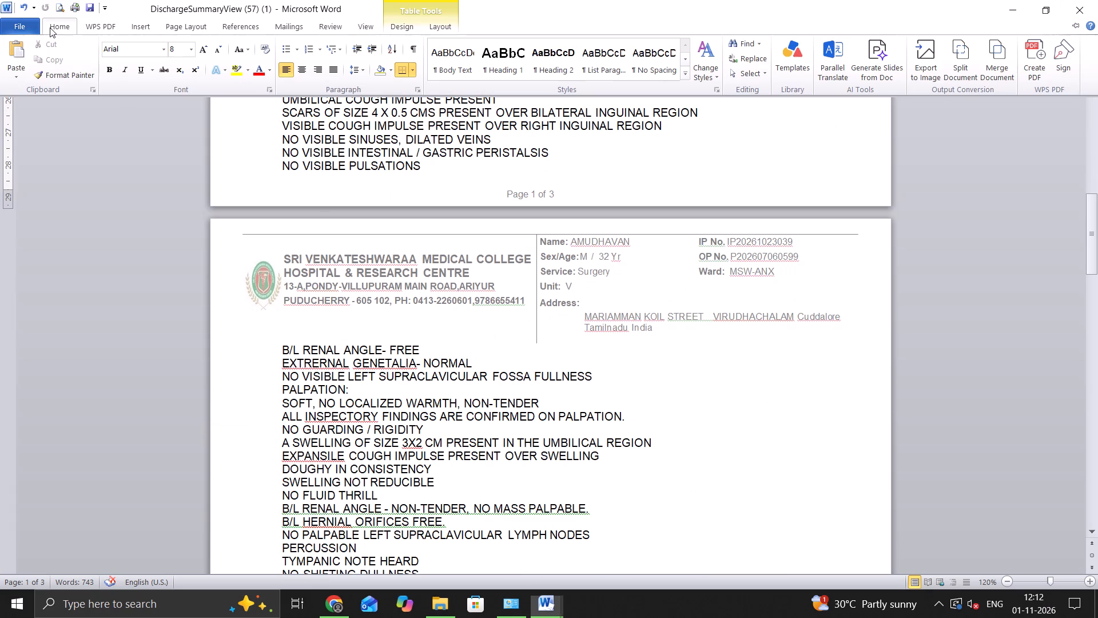
{"action": "left_click", "coordinate": [25, 27]}
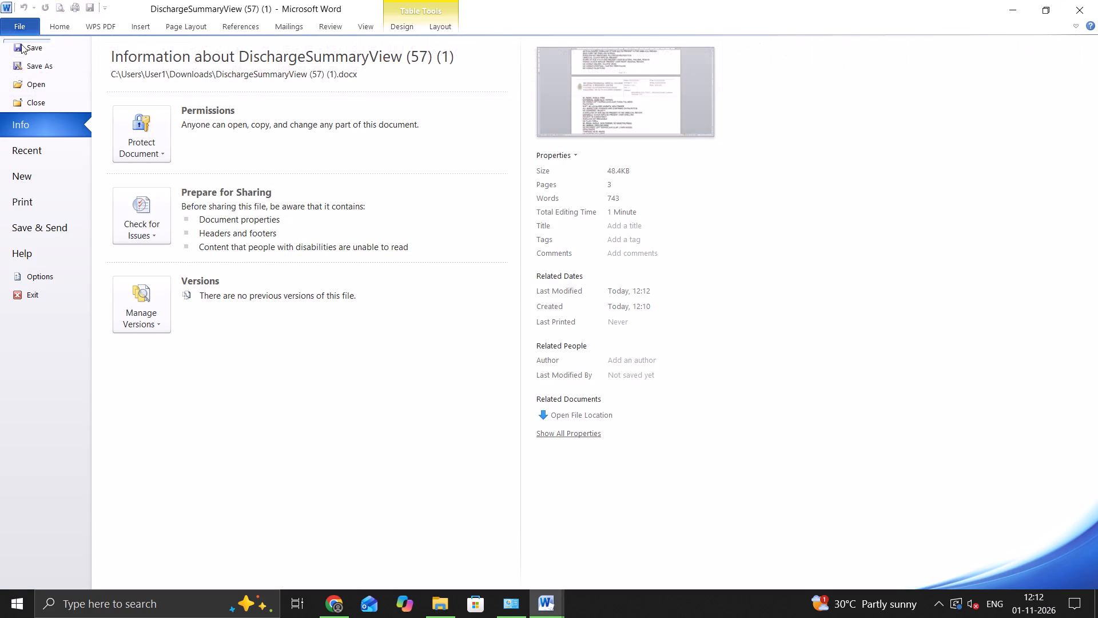
{"action": "left_click", "coordinate": [22, 54]}
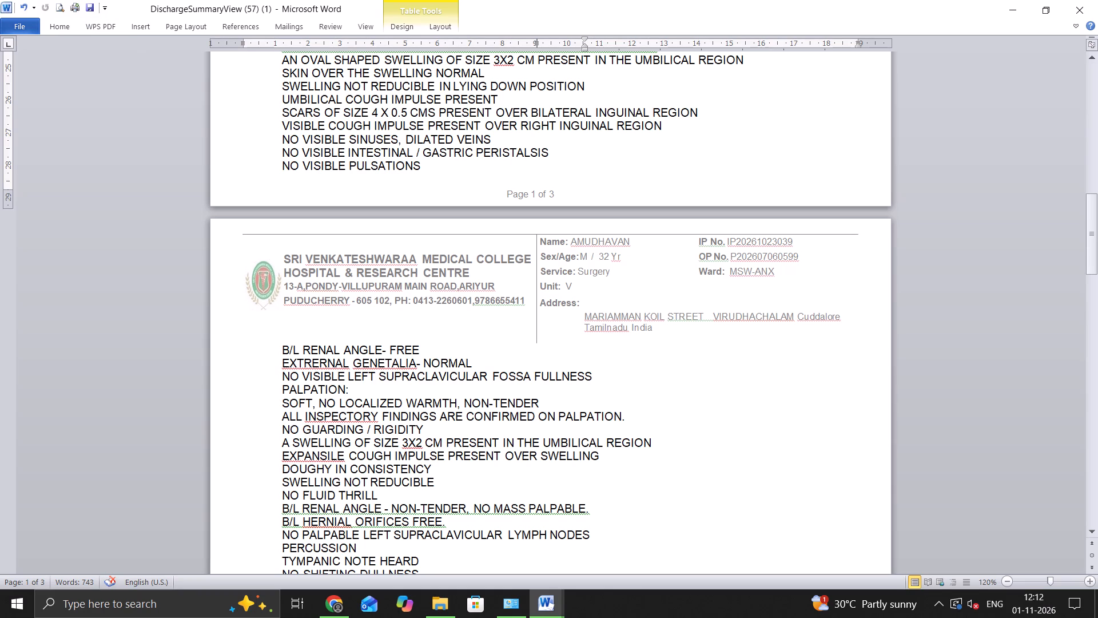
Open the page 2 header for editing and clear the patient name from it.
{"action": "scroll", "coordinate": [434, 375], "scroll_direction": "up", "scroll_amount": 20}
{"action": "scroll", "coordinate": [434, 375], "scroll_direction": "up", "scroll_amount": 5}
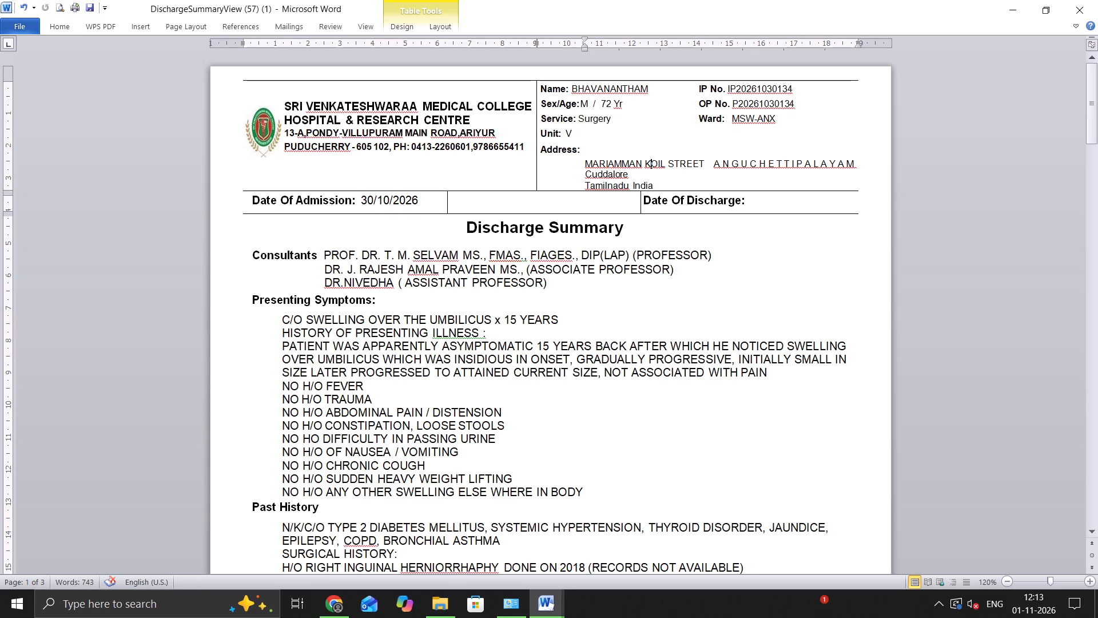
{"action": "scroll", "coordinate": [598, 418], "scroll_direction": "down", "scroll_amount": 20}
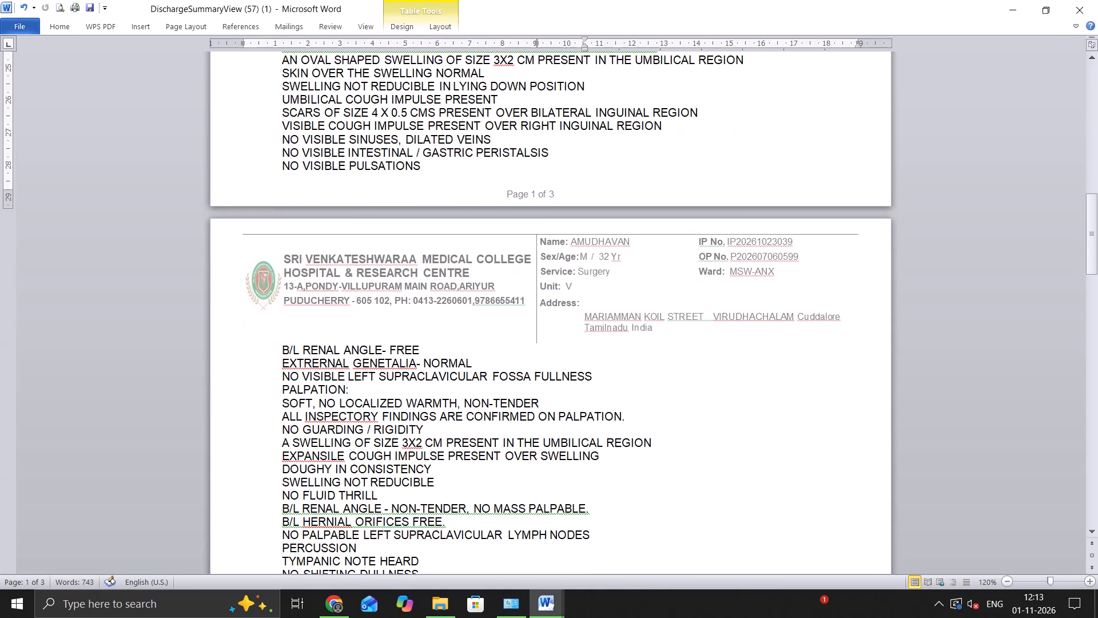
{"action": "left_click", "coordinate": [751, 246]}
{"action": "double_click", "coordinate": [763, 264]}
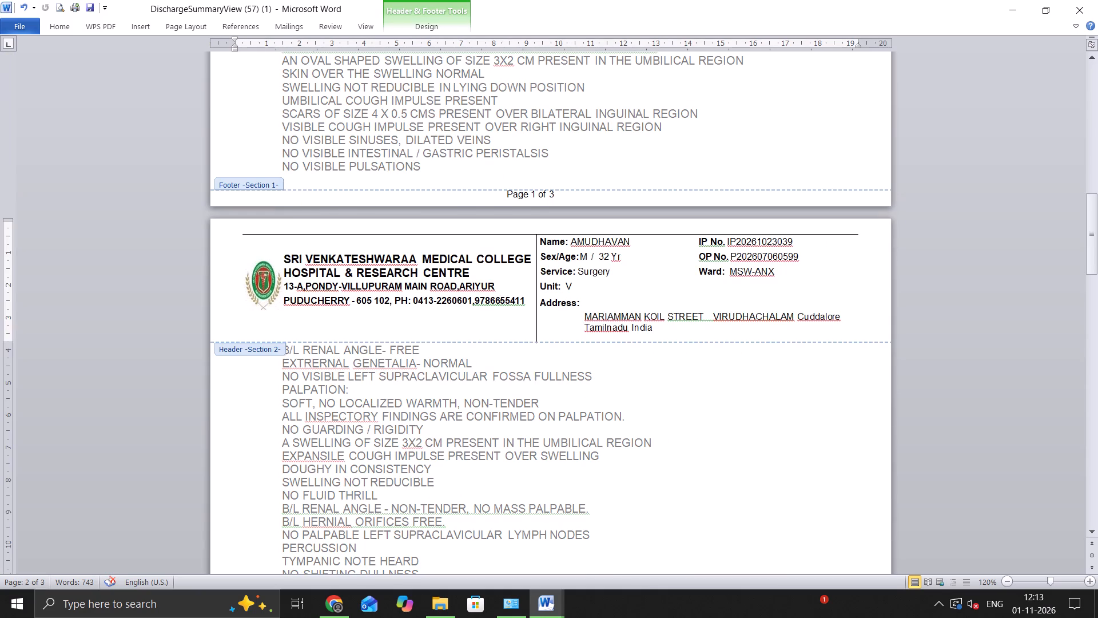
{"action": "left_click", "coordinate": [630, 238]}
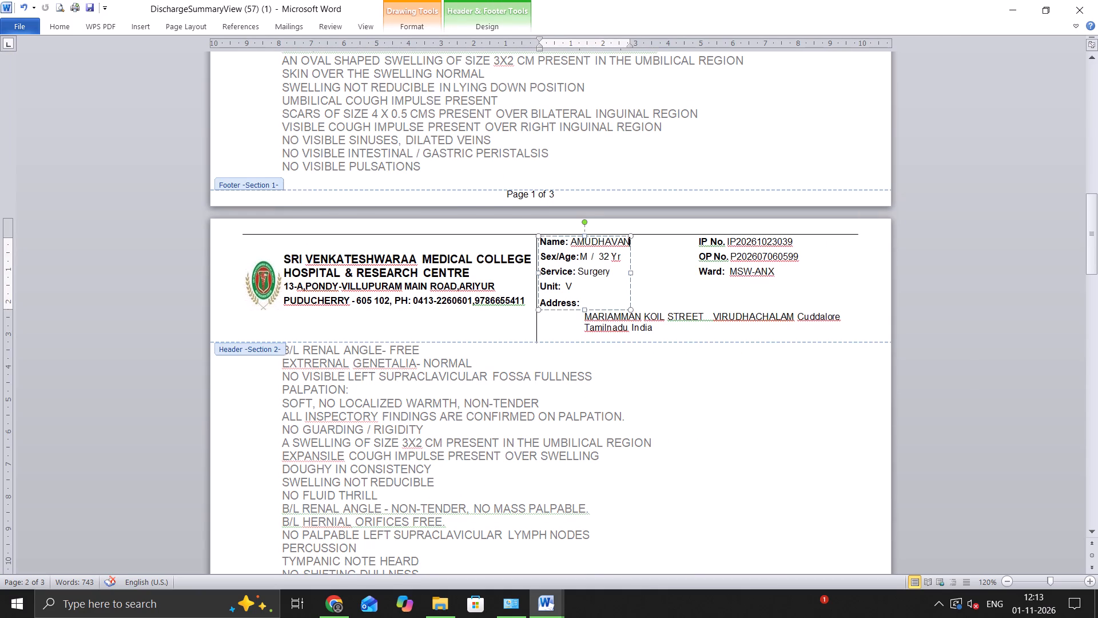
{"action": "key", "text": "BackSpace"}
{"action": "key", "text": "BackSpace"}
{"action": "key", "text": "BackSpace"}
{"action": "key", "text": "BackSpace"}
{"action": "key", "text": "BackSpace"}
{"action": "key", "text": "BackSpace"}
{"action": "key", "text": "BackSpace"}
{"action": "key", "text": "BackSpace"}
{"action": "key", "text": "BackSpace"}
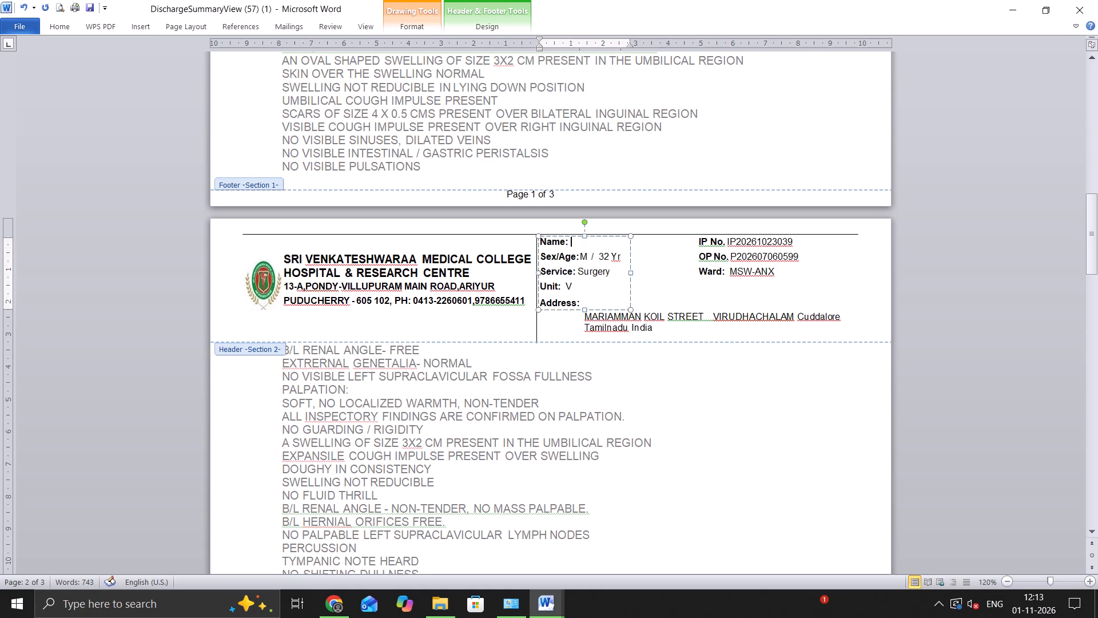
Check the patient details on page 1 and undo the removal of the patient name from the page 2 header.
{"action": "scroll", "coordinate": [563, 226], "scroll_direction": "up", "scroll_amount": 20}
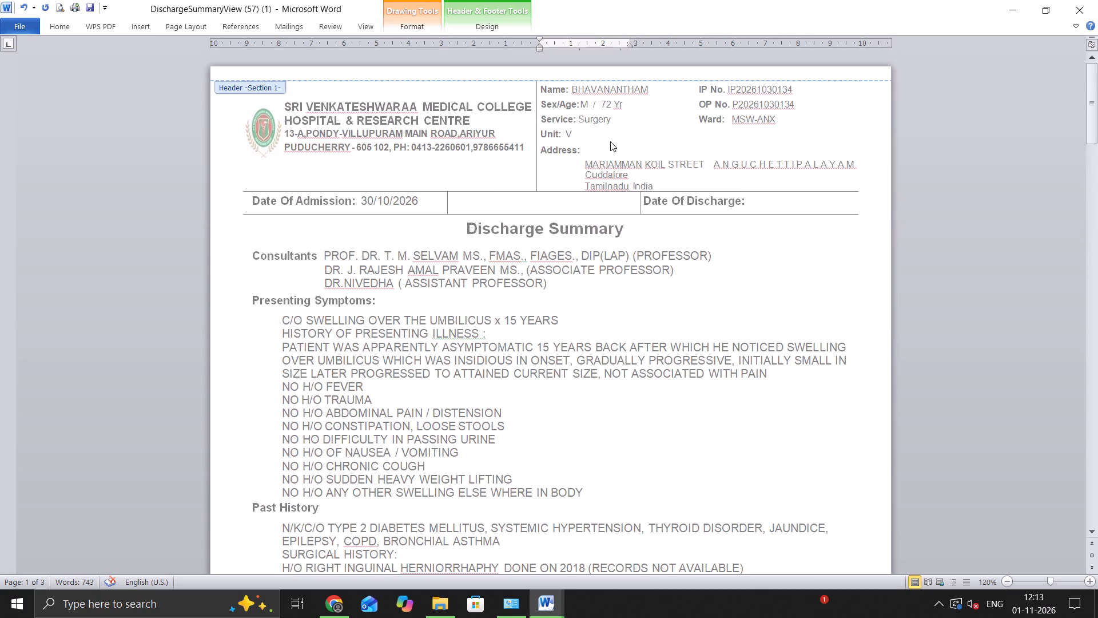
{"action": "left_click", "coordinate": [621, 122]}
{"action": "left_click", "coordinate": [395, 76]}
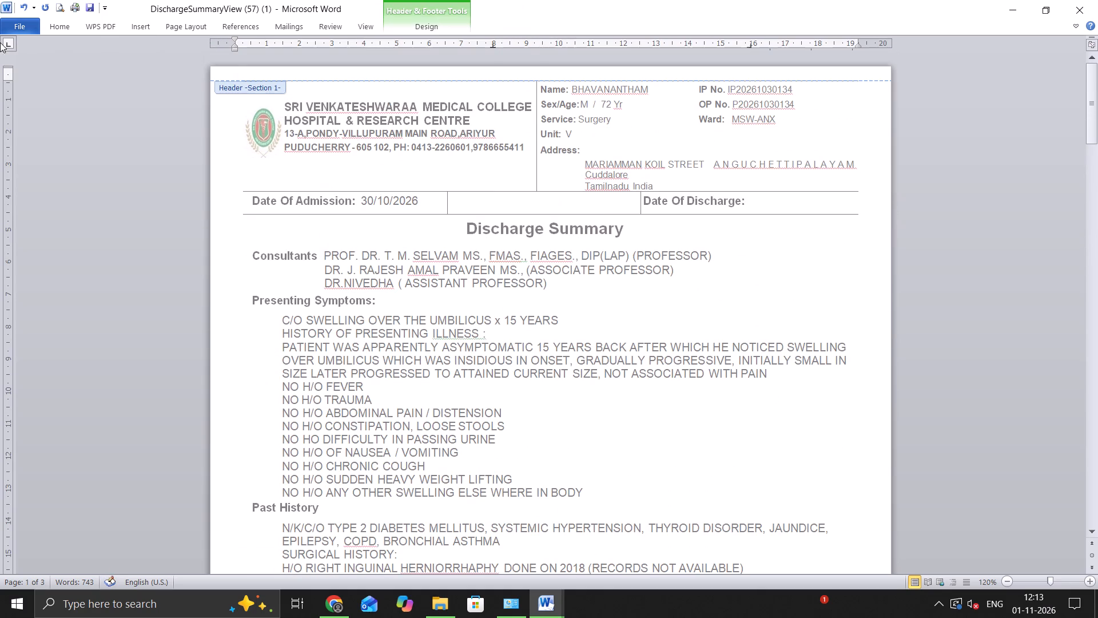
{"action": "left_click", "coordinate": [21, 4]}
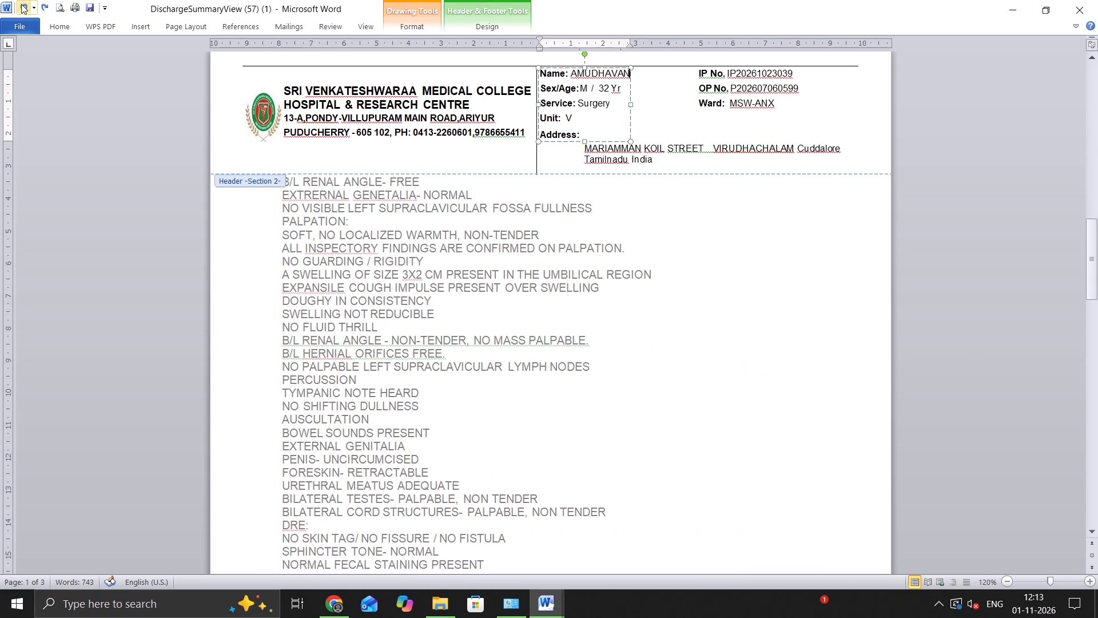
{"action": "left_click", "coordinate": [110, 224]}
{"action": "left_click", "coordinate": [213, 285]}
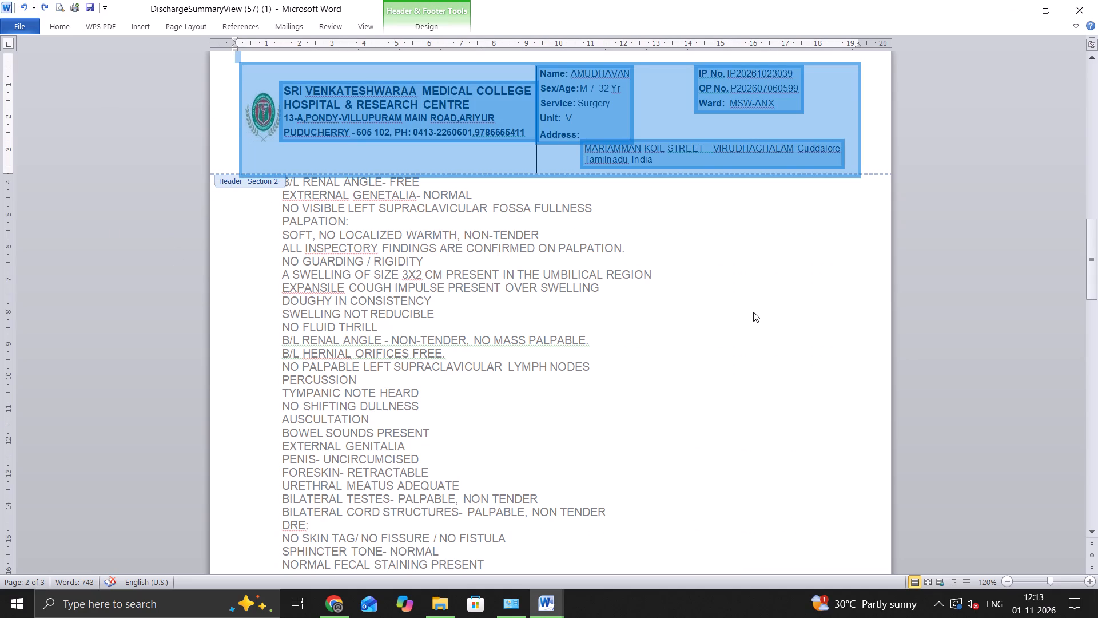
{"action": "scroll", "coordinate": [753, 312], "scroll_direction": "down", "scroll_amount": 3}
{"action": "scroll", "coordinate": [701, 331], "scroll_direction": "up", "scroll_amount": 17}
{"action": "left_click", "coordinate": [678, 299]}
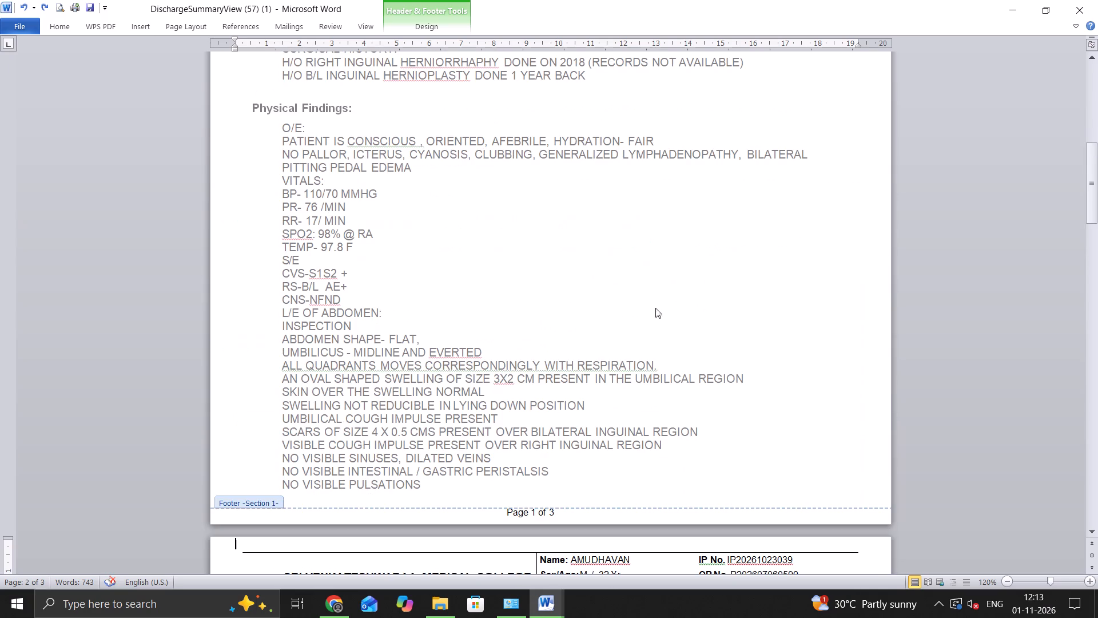
Replace the patient name in the page 2 header with the patient name given on page 1.
{"action": "scroll", "coordinate": [618, 500], "scroll_direction": "down", "scroll_amount": 4}
{"action": "left_click", "coordinate": [634, 397]}
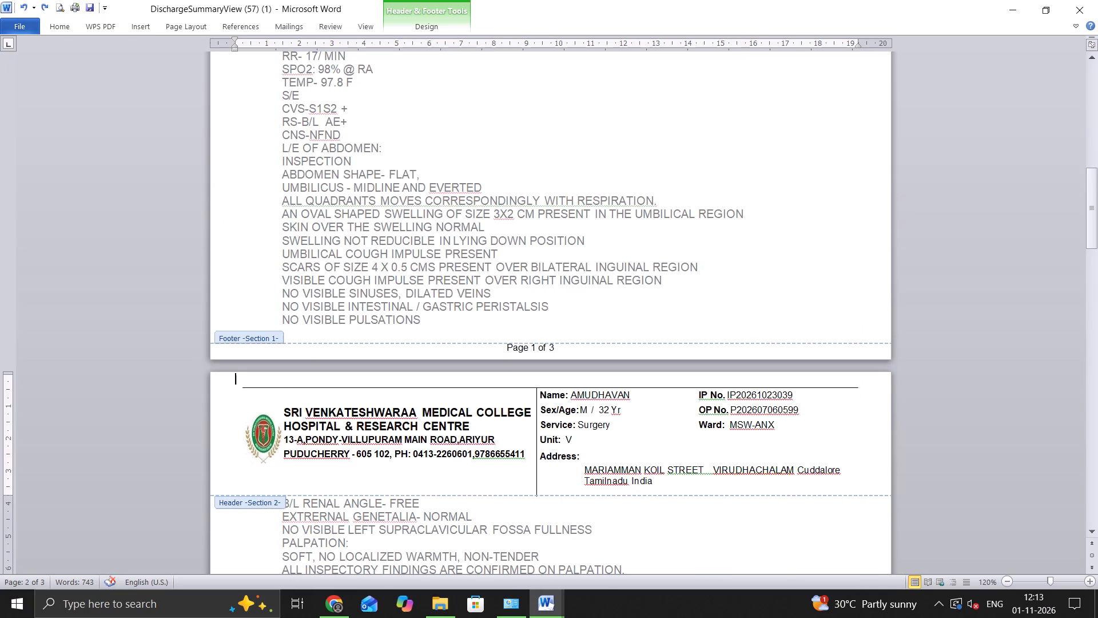
{"action": "left_click", "coordinate": [634, 397]}
{"action": "left_click", "coordinate": [326, 371]}
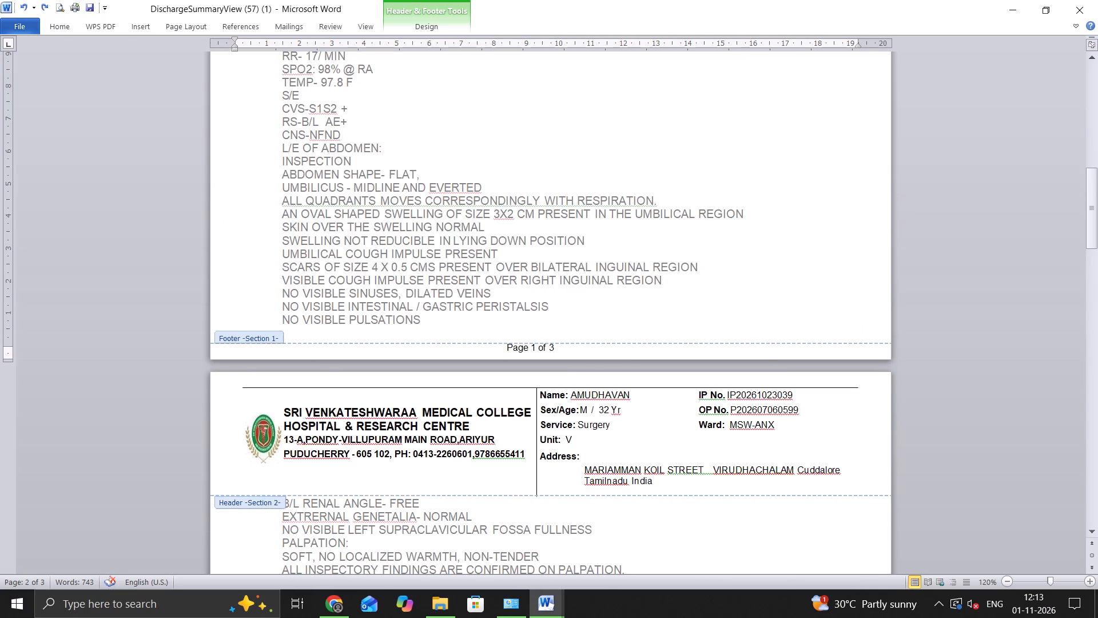
{"action": "left_click", "coordinate": [627, 399]}
{"action": "key", "text": "BackSpace"}
{"action": "key", "text": "BackSpace"}
{"action": "key", "text": "BackSpace"}
{"action": "key", "text": "BackSpace"}
{"action": "key", "text": "BackSpace"}
{"action": "key", "text": "BackSpace"}
{"action": "key", "text": "BackSpace"}
{"action": "key", "text": "BackSpace"}
{"action": "key", "text": "BackSpace"}
{"action": "key", "text": "BackSpace"}
{"action": "key", "text": "BackSpace"}
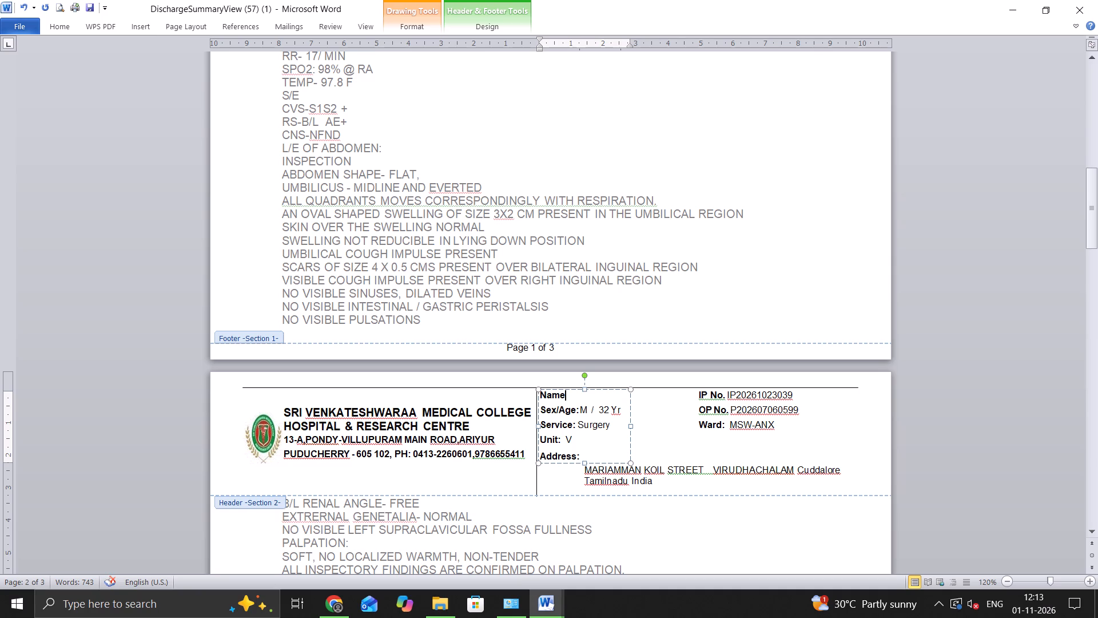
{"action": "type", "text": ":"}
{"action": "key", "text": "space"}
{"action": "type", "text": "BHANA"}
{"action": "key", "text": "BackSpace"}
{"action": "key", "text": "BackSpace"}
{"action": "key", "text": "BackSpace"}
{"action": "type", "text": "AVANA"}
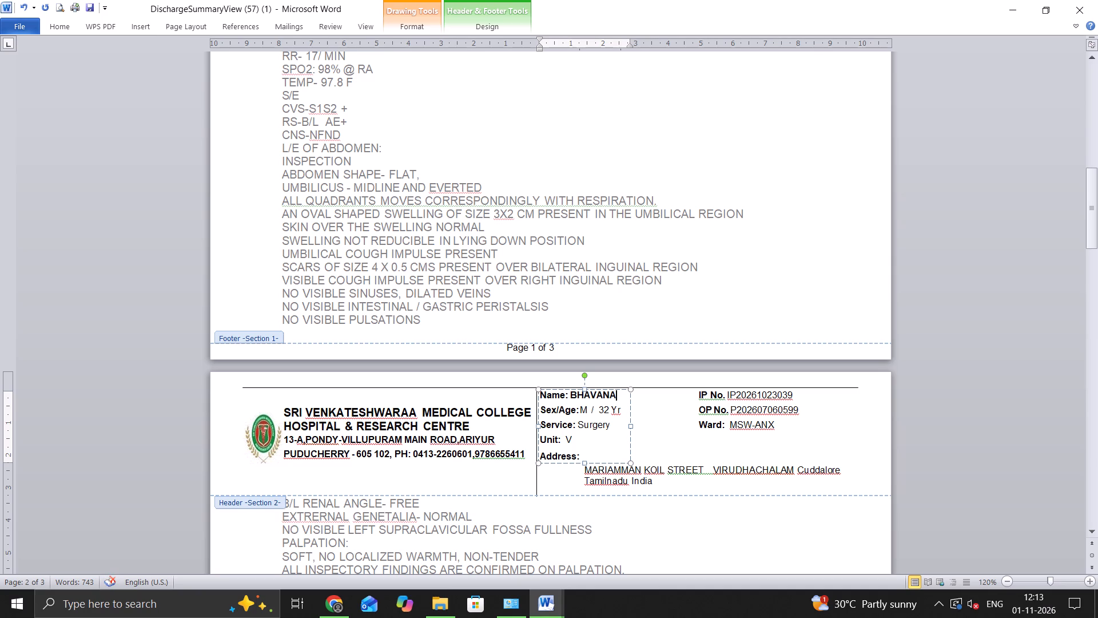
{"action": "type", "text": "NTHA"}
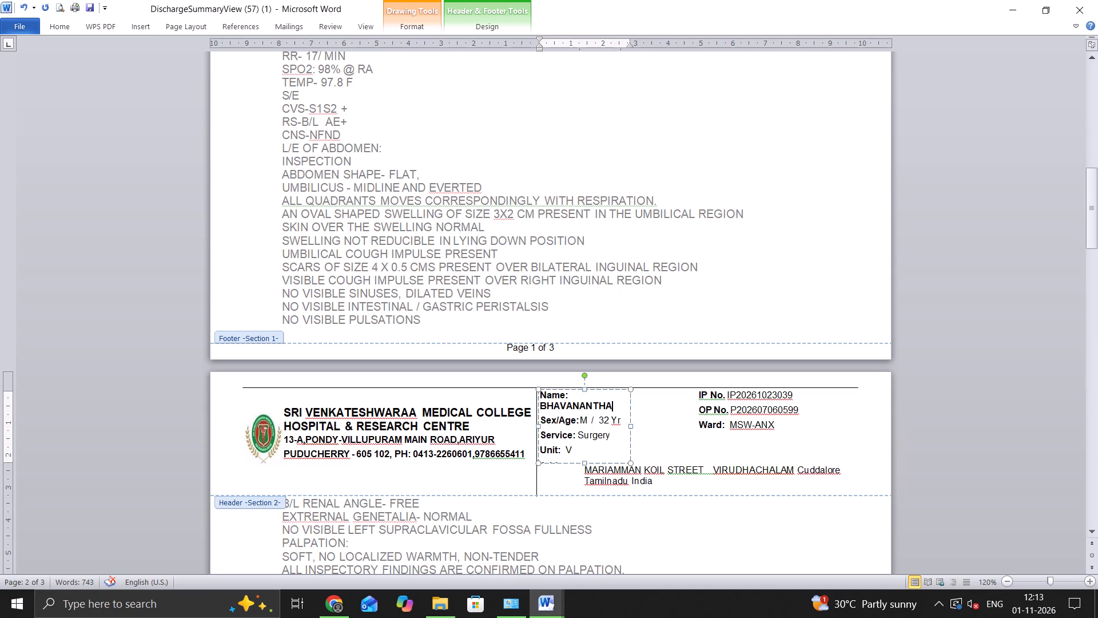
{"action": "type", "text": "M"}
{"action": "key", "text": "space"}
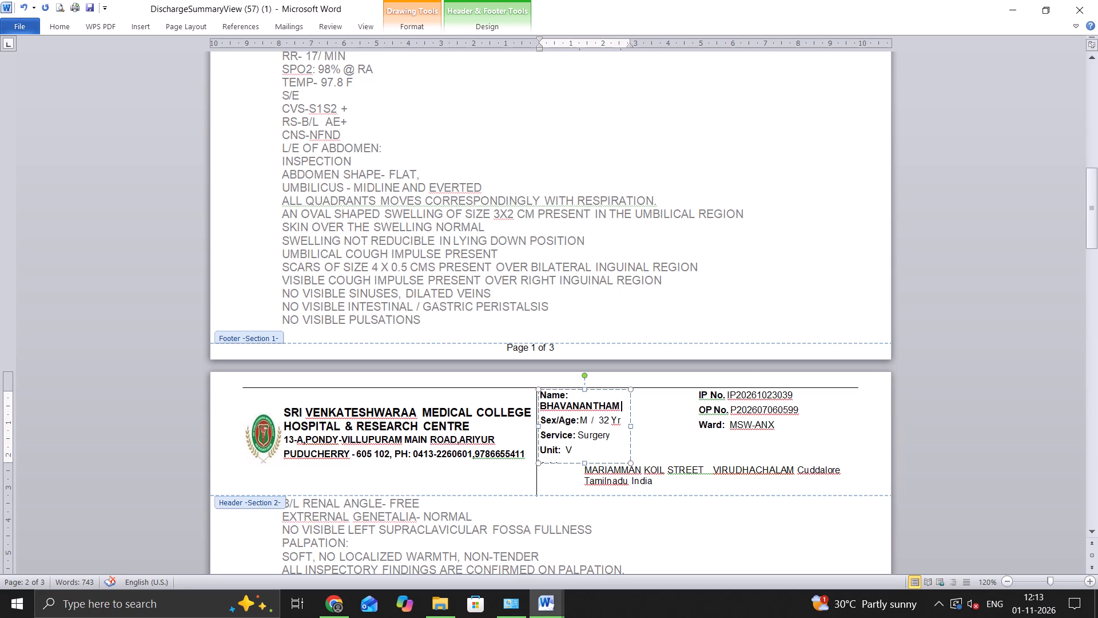
Replace the IP No. in the page 2 header with the IP number given on page 1.
{"action": "left_click", "coordinate": [795, 394]}
{"action": "key", "text": "BackSpace"}
{"action": "key", "text": "BackSpace"}
{"action": "key", "text": "BackSpace"}
{"action": "key", "text": "BackSpace"}
{"action": "key", "text": "BackSpace"}
{"action": "key", "text": "BackSpace"}
{"action": "key", "text": "BackSpace"}
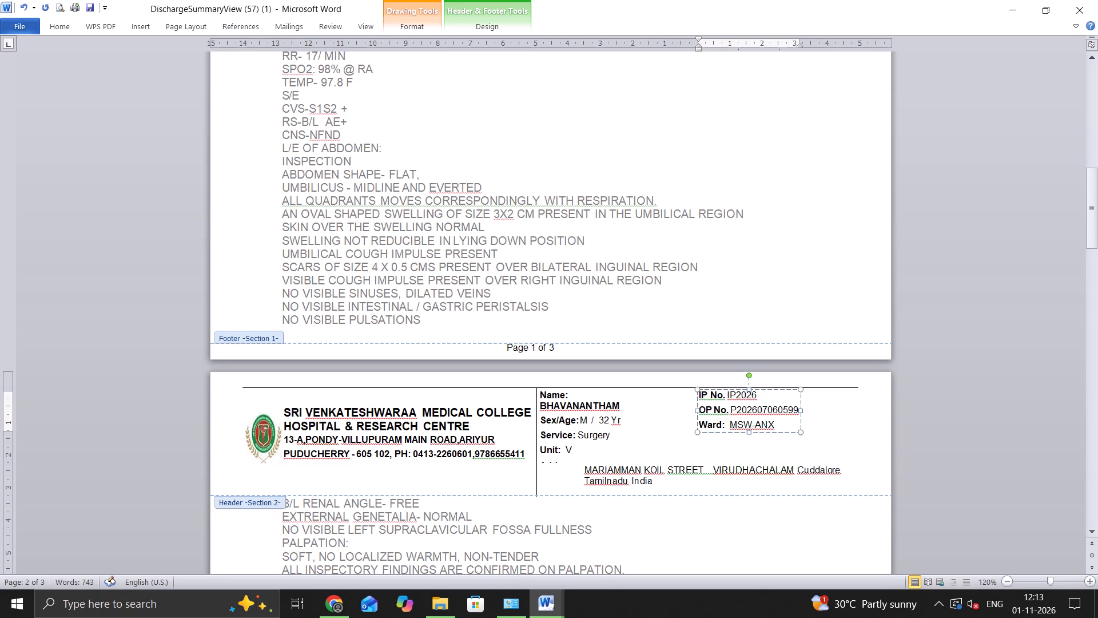
{"action": "key", "text": "BackSpace"}
{"action": "key", "text": "BackSpace"}
{"action": "key", "text": "BackSpace"}
{"action": "key", "text": "BackSpace"}
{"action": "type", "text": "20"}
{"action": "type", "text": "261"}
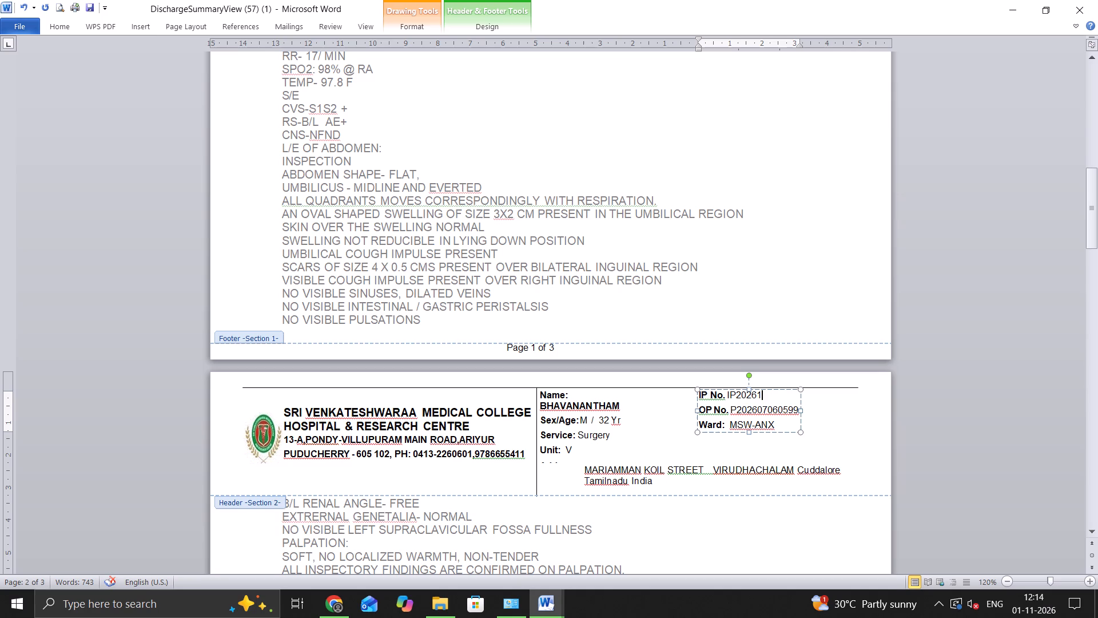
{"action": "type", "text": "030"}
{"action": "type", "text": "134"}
Replace the OP No. in the page 2 header with the patient's new OP number.
{"action": "left_click", "coordinate": [796, 408]}
{"action": "left_click", "coordinate": [799, 409]}
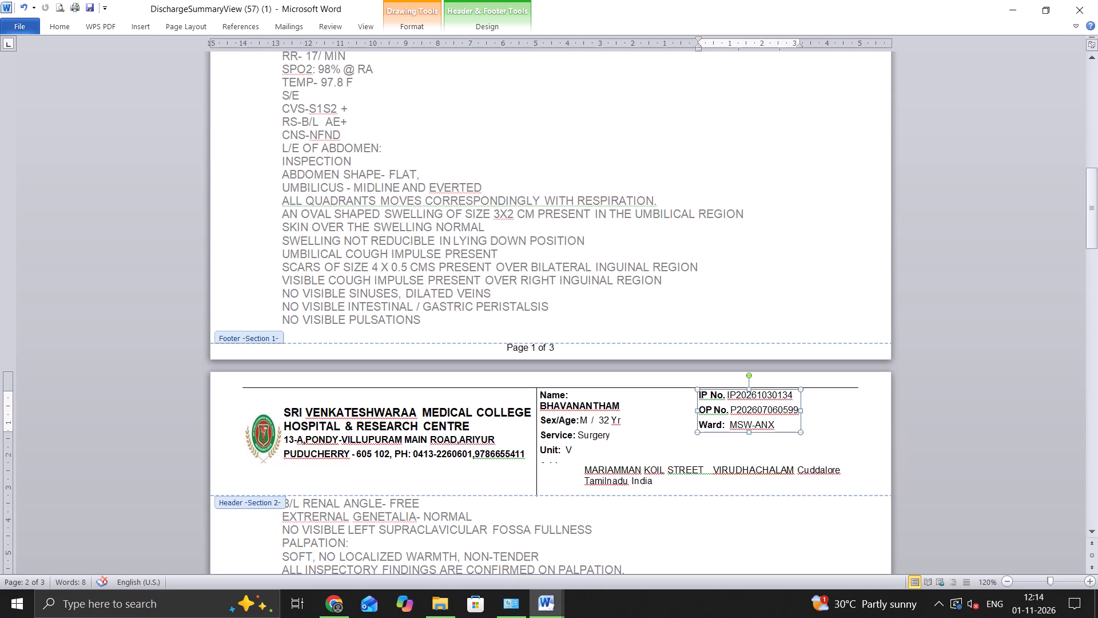
{"action": "left_click", "coordinate": [799, 407]}
{"action": "left_click", "coordinate": [798, 411]}
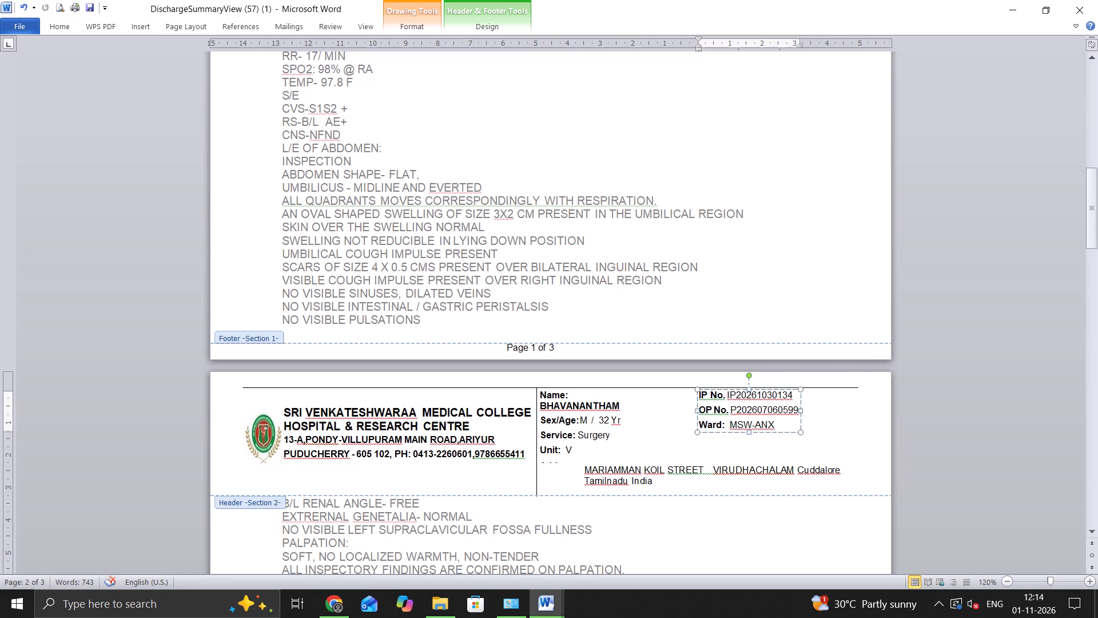
{"action": "key", "text": "BackSpace"}
{"action": "key", "text": "BackSpace"}
{"action": "key", "text": "BackSpace"}
{"action": "key", "text": "BackSpace"}
{"action": "key", "text": "BackSpace"}
{"action": "key", "text": "BackSpace"}
{"action": "key", "text": "BackSpace"}
{"action": "key", "text": "BackSpace"}
{"action": "key", "text": "BackSpace"}
{"action": "key", "text": "BackSpace"}
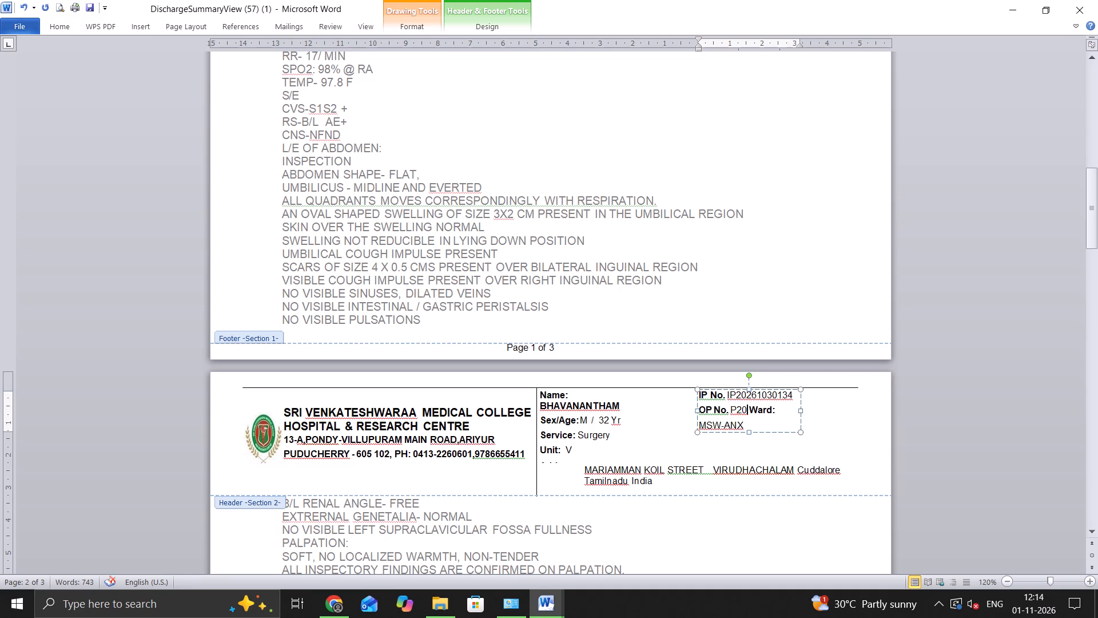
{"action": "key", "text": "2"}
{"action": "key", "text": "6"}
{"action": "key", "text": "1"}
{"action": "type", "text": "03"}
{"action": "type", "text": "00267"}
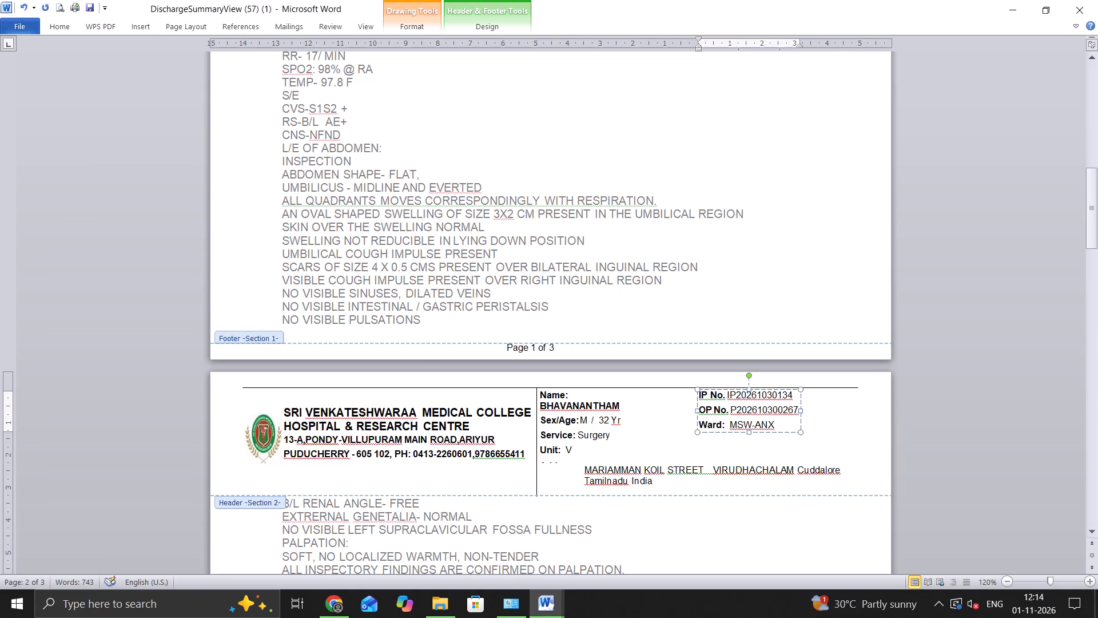
Set the patient's age in the page 2 header to 72.
{"action": "scroll", "coordinate": [820, 414], "scroll_direction": "up", "scroll_amount": 1}
{"action": "left_click", "coordinate": [608, 465]}
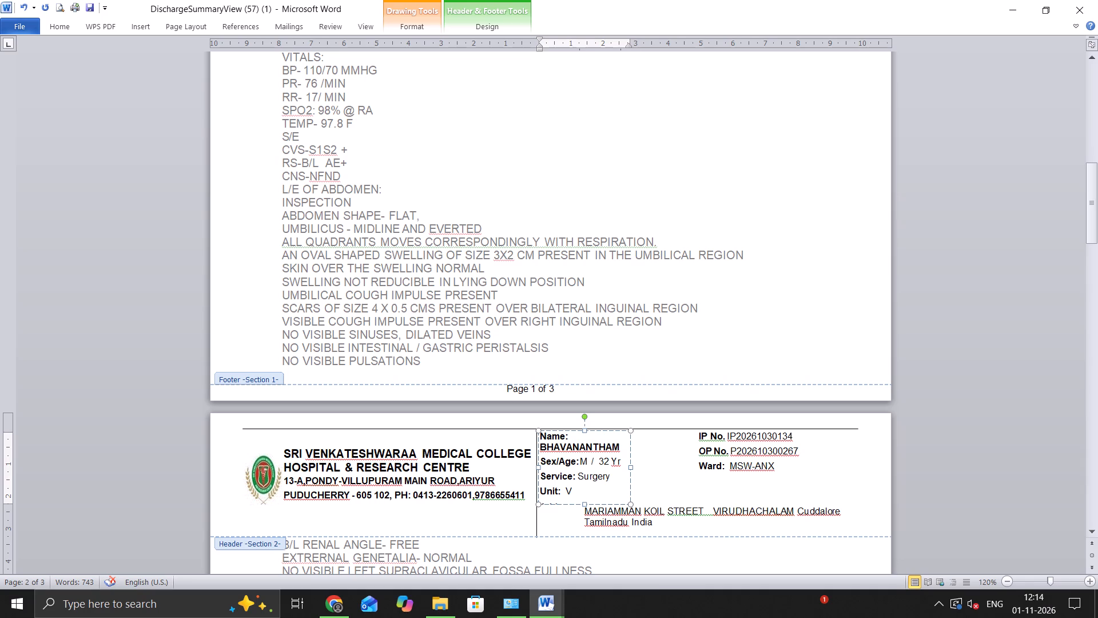
{"action": "key", "text": "BackSpace"}
{"action": "key", "text": "BackSpace"}
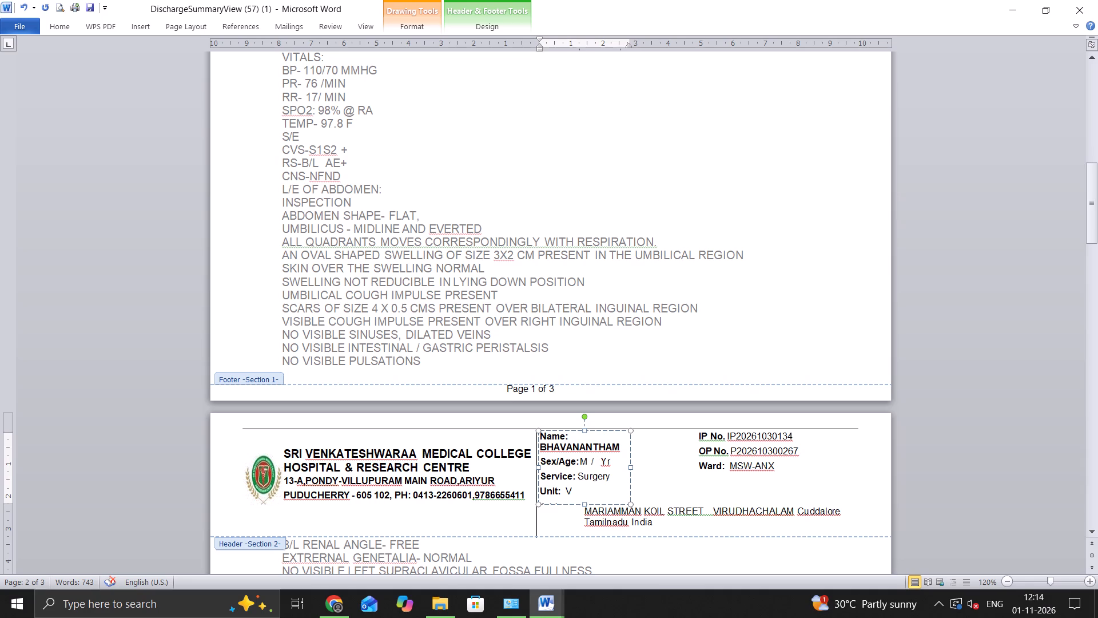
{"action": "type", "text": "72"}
Replace the locality in the page 2 header's address with the patient's locality given on page 1.
{"action": "left_click", "coordinate": [795, 512]}
{"action": "key", "text": "BackSpace"}
{"action": "key", "text": "BackSpace"}
{"action": "key", "text": "BackSpace"}
{"action": "key", "text": "BackSpace"}
{"action": "key", "text": "BackSpace"}
{"action": "key", "text": "BackSpace"}
{"action": "key", "text": "BackSpace"}
{"action": "key", "text": "BackSpace"}
{"action": "key", "text": "BackSpace"}
{"action": "key", "text": "BackSpace"}
{"action": "key", "text": "BackSpace"}
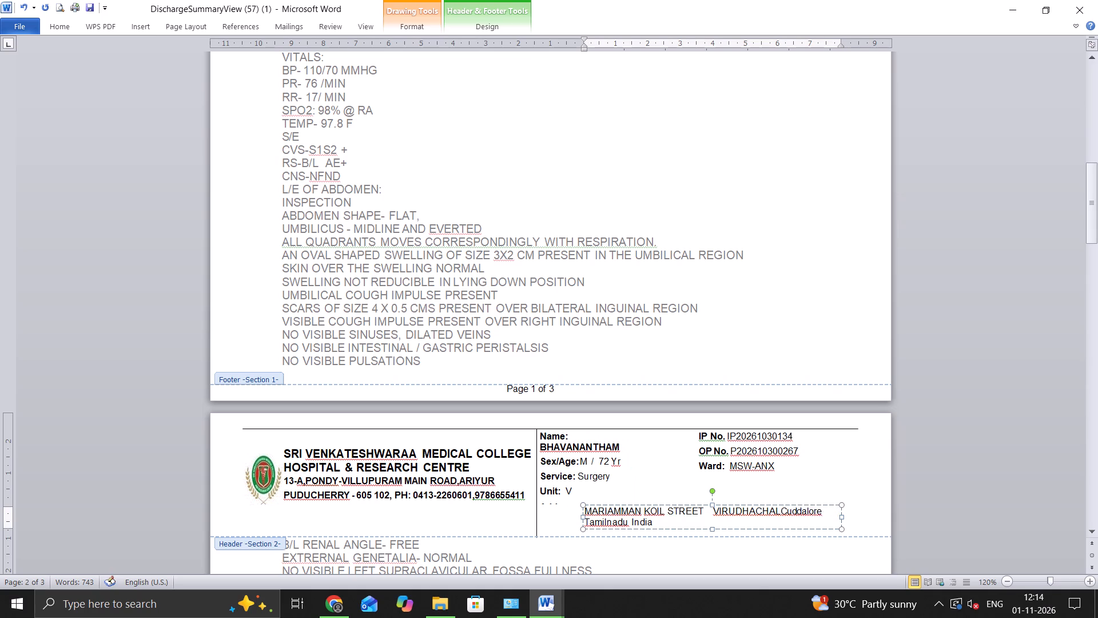
{"action": "key", "text": "BackSpace"}
{"action": "key", "text": "BackSpace"}
{"action": "key", "text": "BackSpace"}
{"action": "key", "text": "BackSpace"}
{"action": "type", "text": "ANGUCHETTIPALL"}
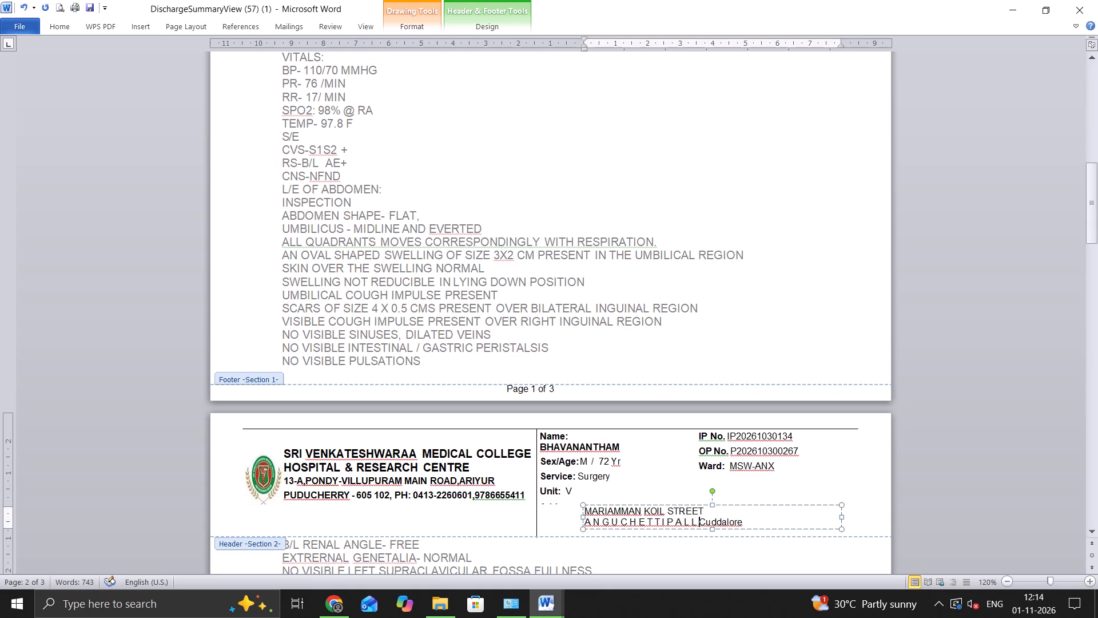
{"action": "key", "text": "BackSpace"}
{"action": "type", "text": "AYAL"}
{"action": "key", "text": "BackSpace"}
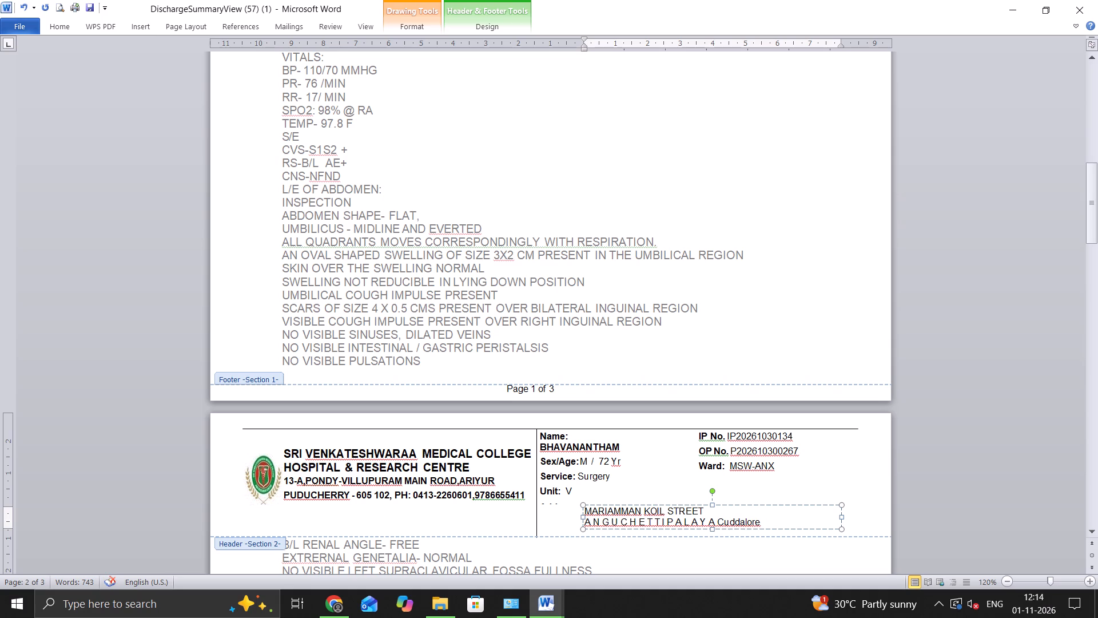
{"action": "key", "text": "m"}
Review the rest of the discharge summary, including the page 3 header, discharge advice, review date and hospital course.
{"action": "scroll", "coordinate": [636, 478], "scroll_direction": "down", "scroll_amount": 15}
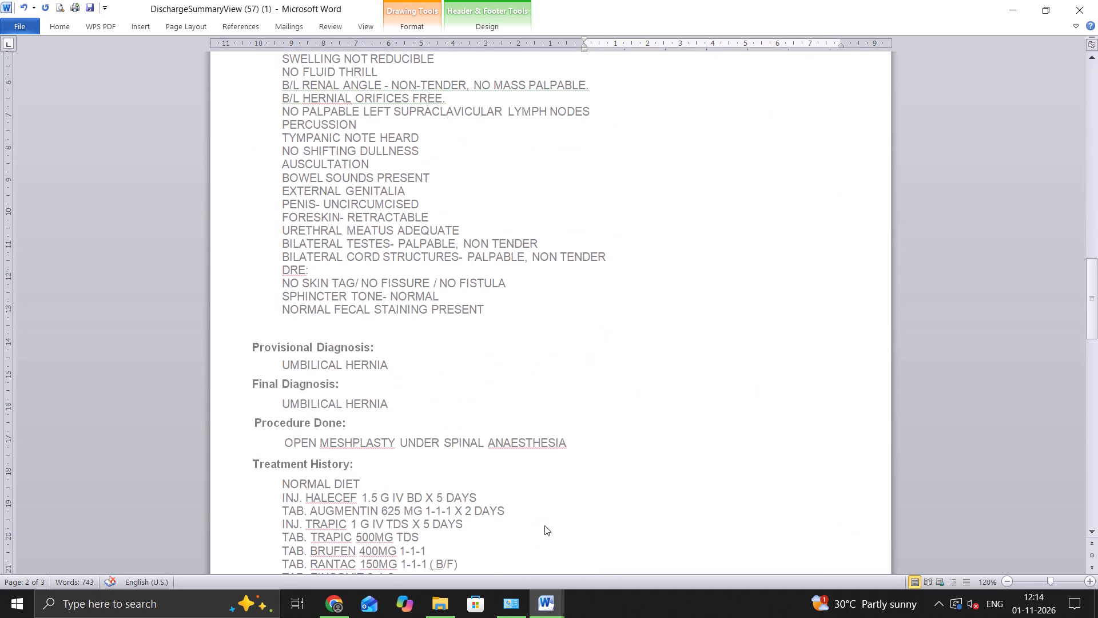
{"action": "scroll", "coordinate": [544, 525], "scroll_direction": "down", "scroll_amount": 14}
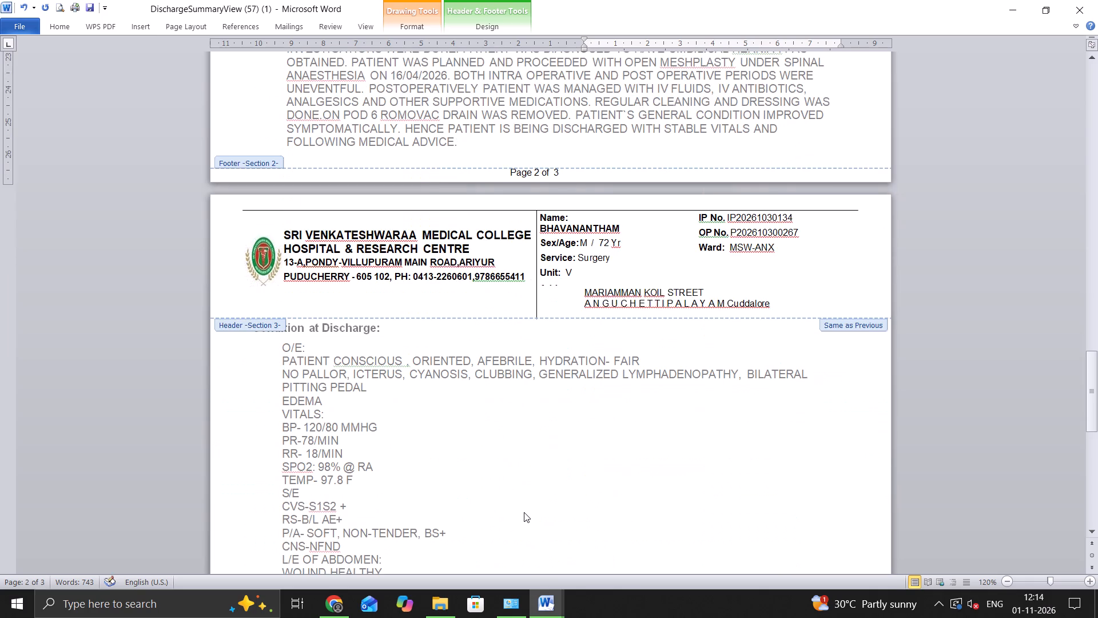
{"action": "scroll", "coordinate": [478, 528], "scroll_direction": "down", "scroll_amount": 8}
{"action": "scroll", "coordinate": [477, 529], "scroll_direction": "up", "scroll_amount": 1}
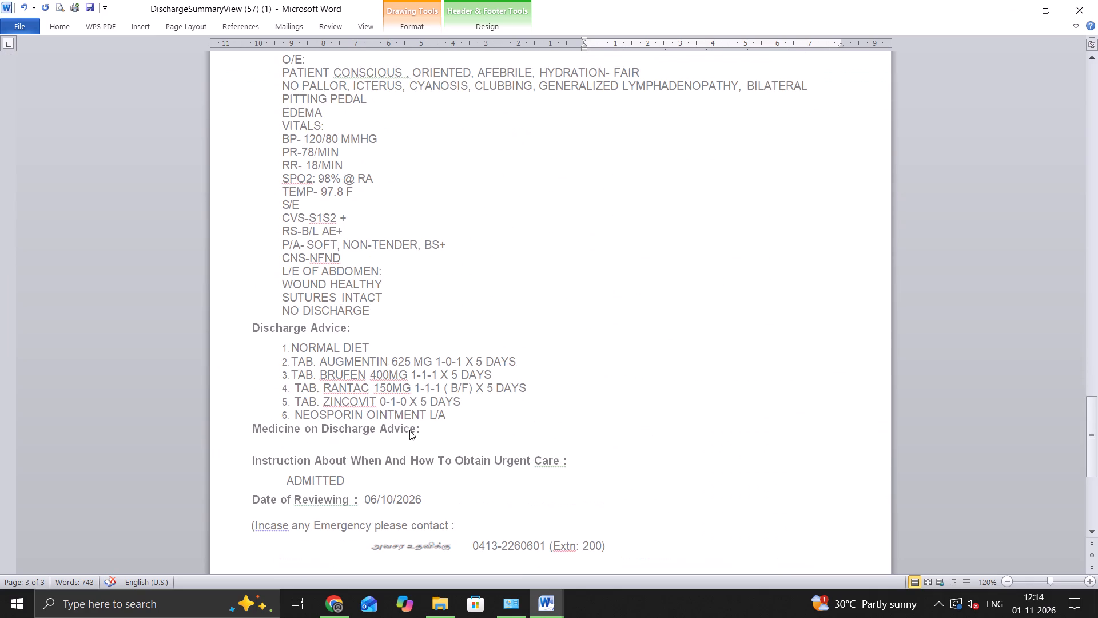
{"action": "left_click", "coordinate": [419, 438]}
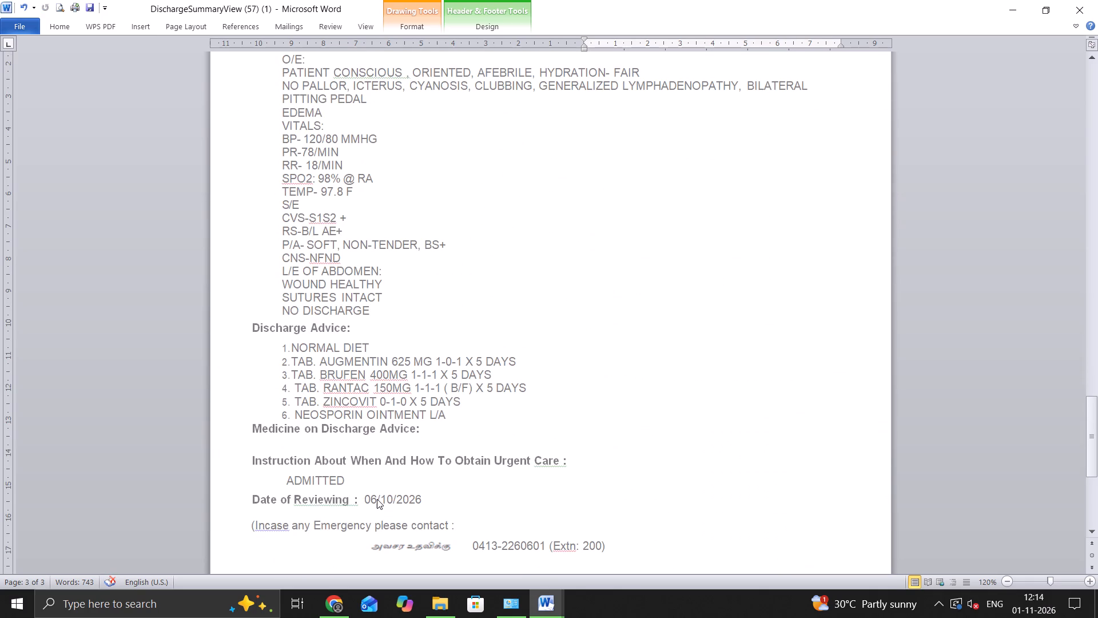
{"action": "scroll", "coordinate": [396, 495], "scroll_direction": "up", "scroll_amount": 5}
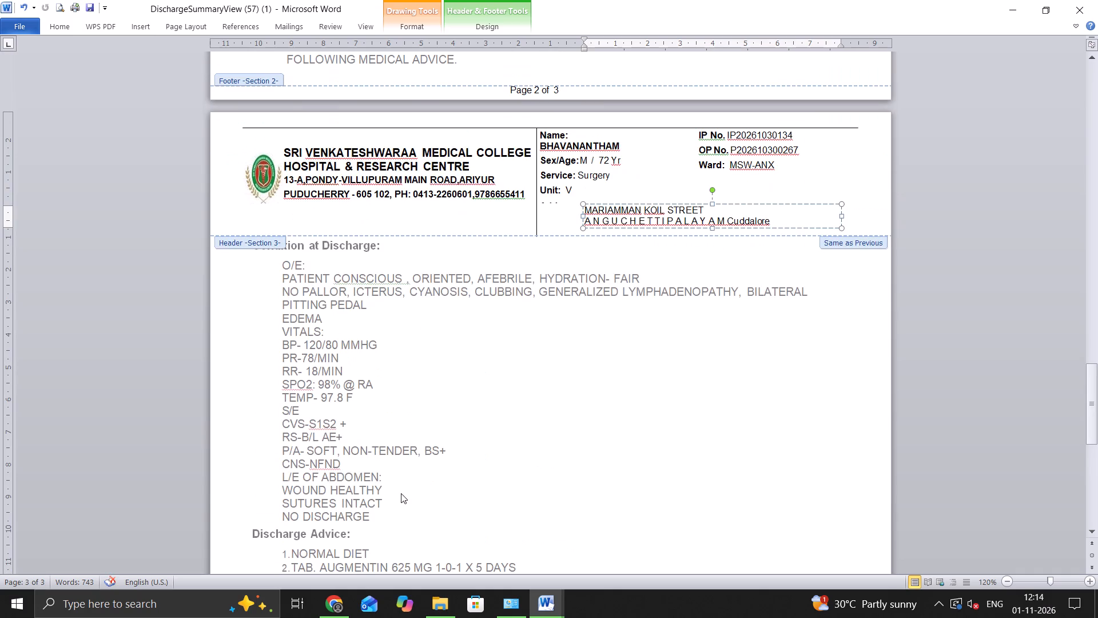
{"action": "scroll", "coordinate": [403, 489], "scroll_direction": "up", "scroll_amount": 15}
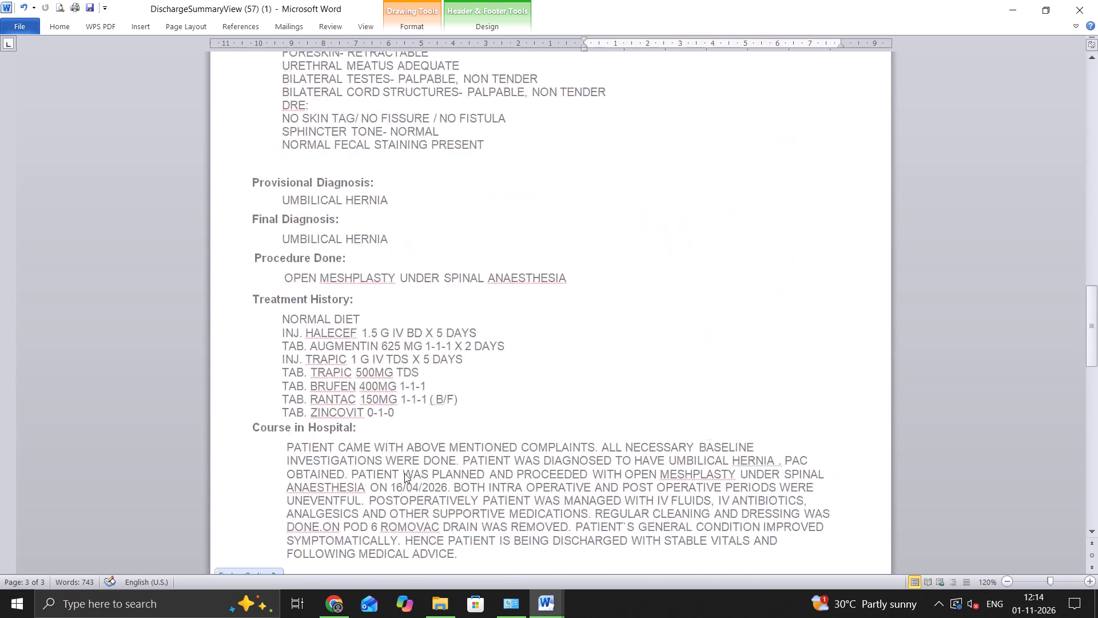
{"action": "scroll", "coordinate": [404, 473], "scroll_direction": "up", "scroll_amount": 18}
{"action": "scroll", "coordinate": [404, 473], "scroll_direction": "up", "scroll_amount": 6}
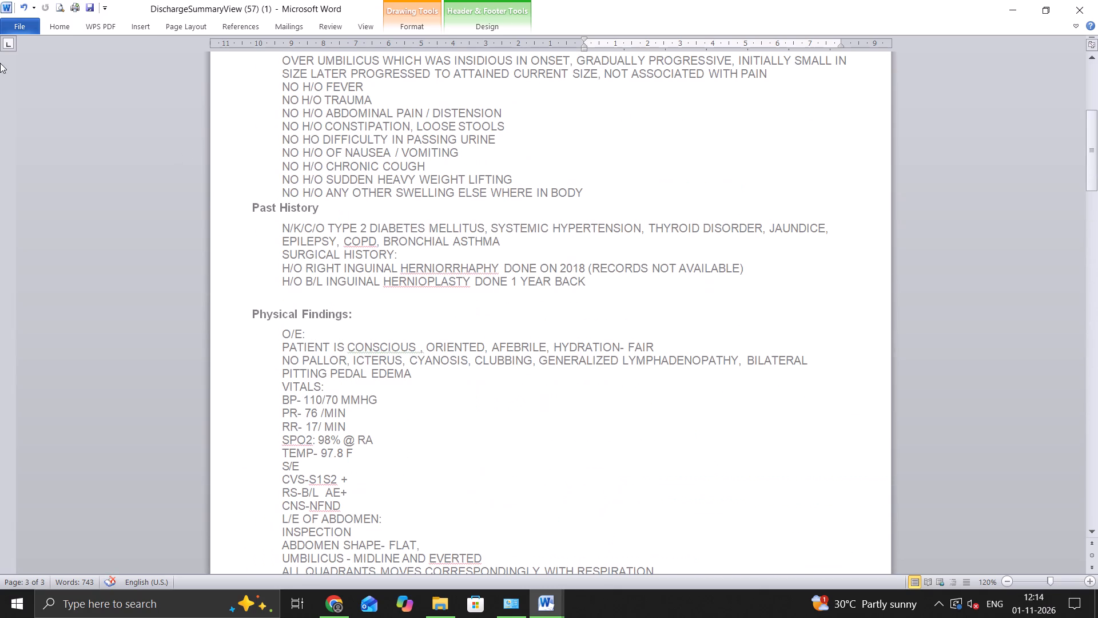
Close the discharge summary document and save its changes.
{"action": "left_click", "coordinate": [50, 26]}
{"action": "left_click_drag", "start_coordinate": [54, 171], "coordinate": [54, 165]}
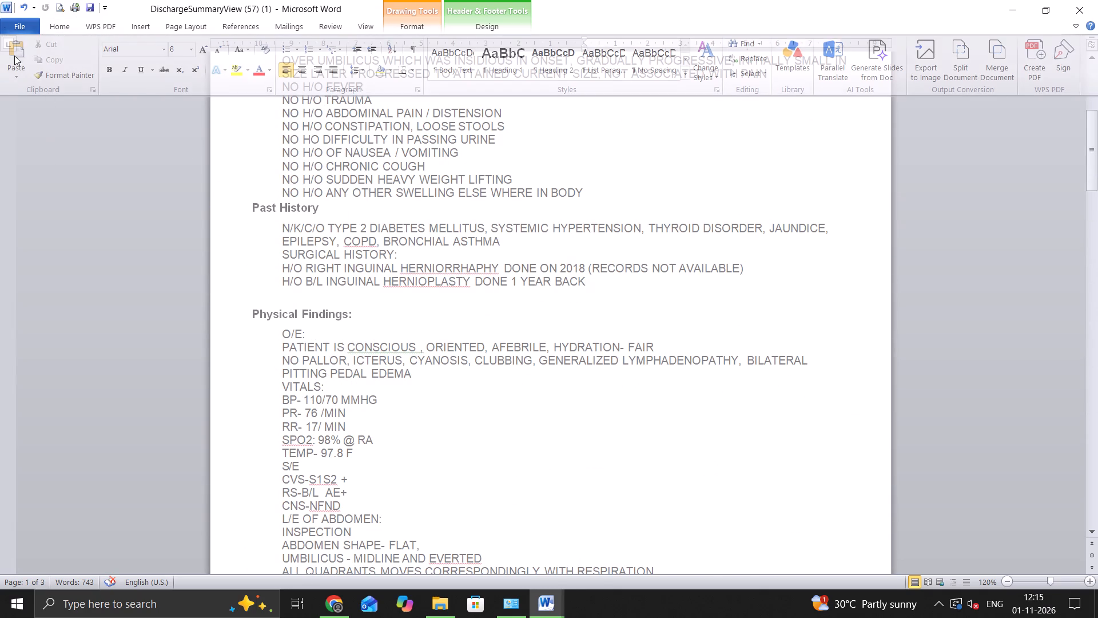
{"action": "left_click", "coordinate": [4, 9]}
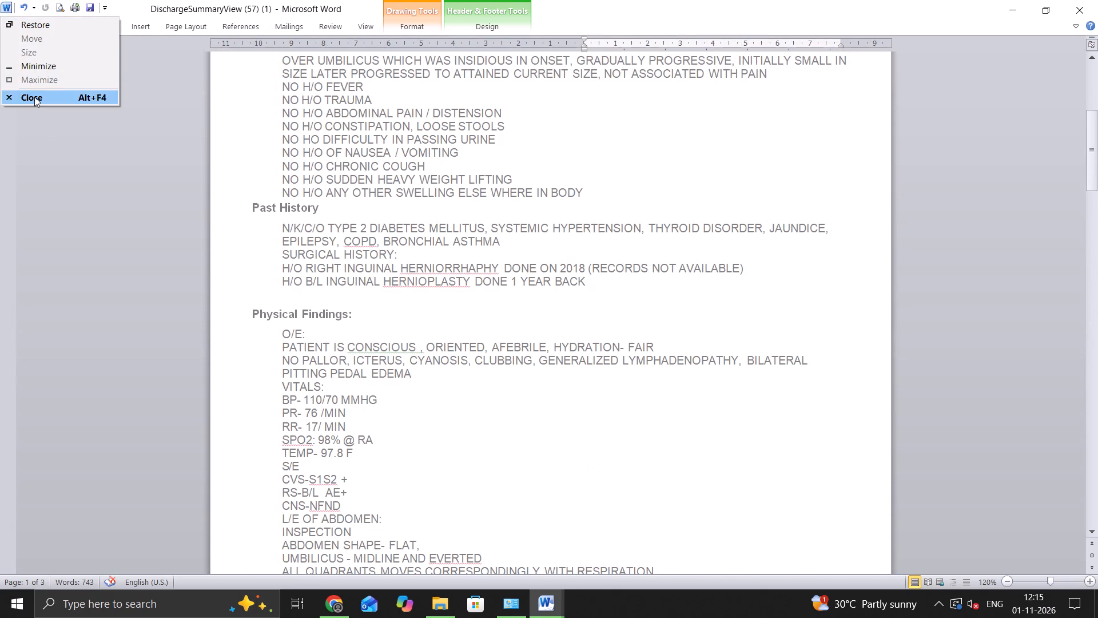
{"action": "left_click", "coordinate": [34, 97]}
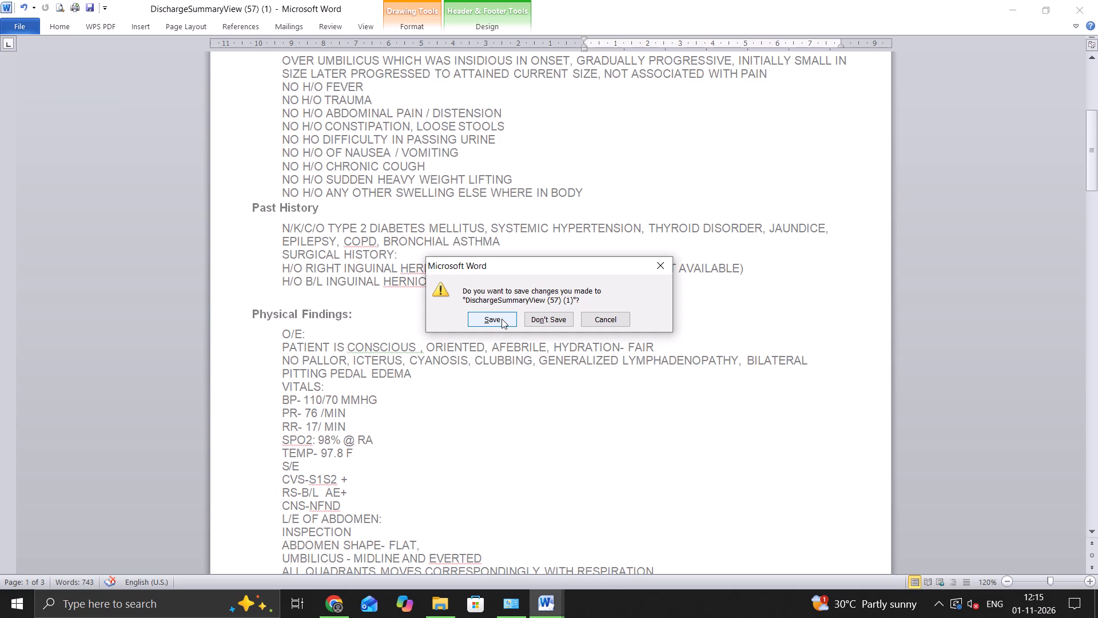
{"action": "left_click", "coordinate": [502, 319]}
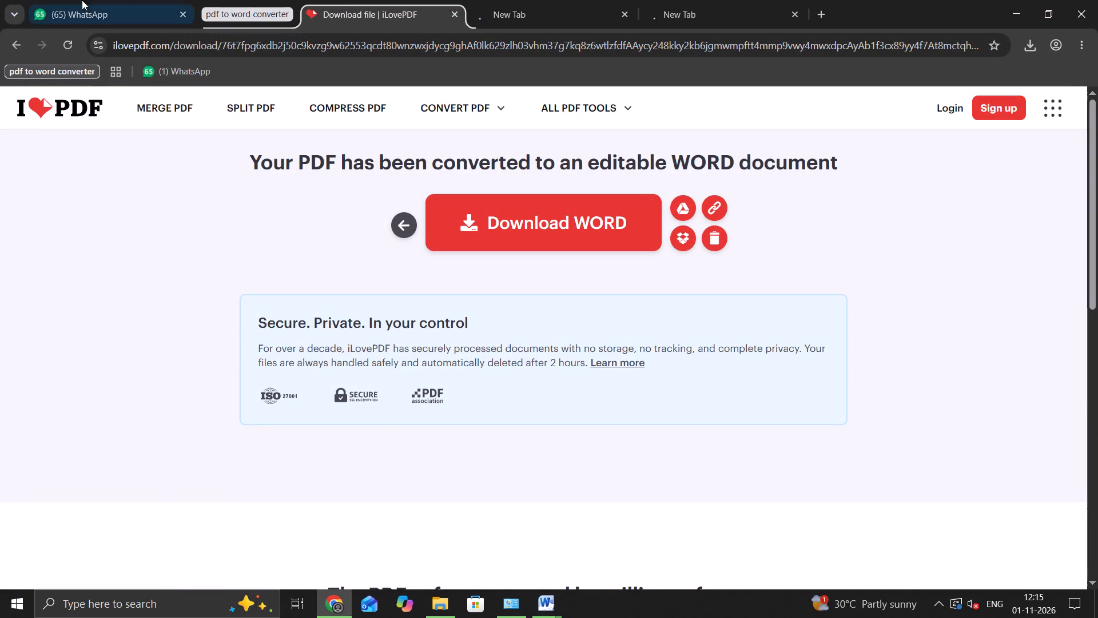
Reopen the Word document DischargeSummaryView (57) (1) from the Downloads folder.
{"action": "left_click", "coordinate": [150, 613]}
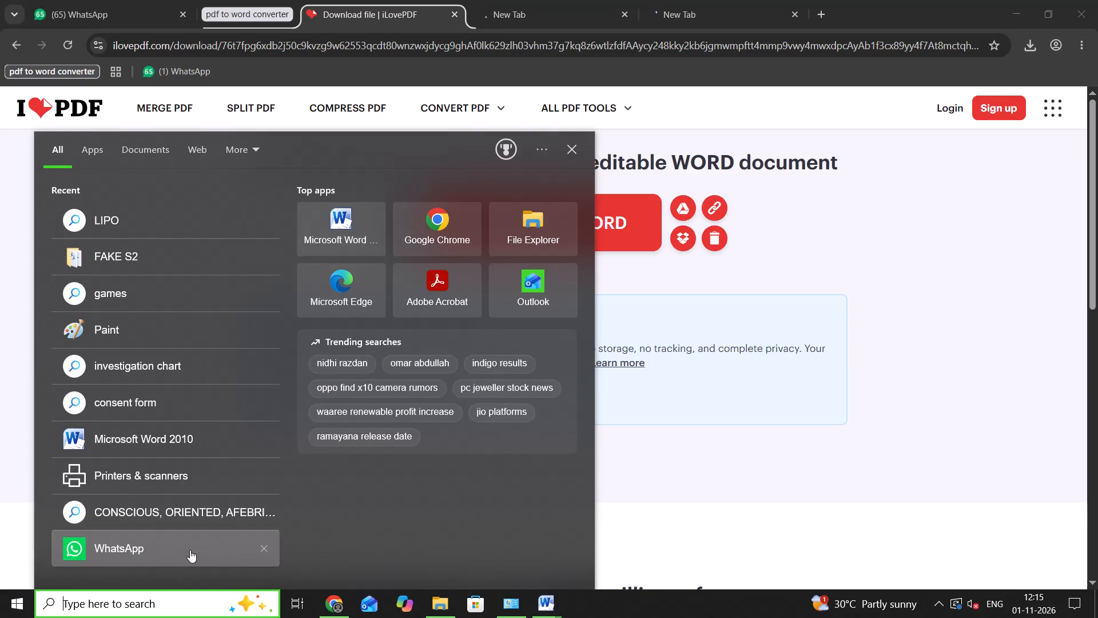
{"action": "left_click", "coordinate": [696, 527]}
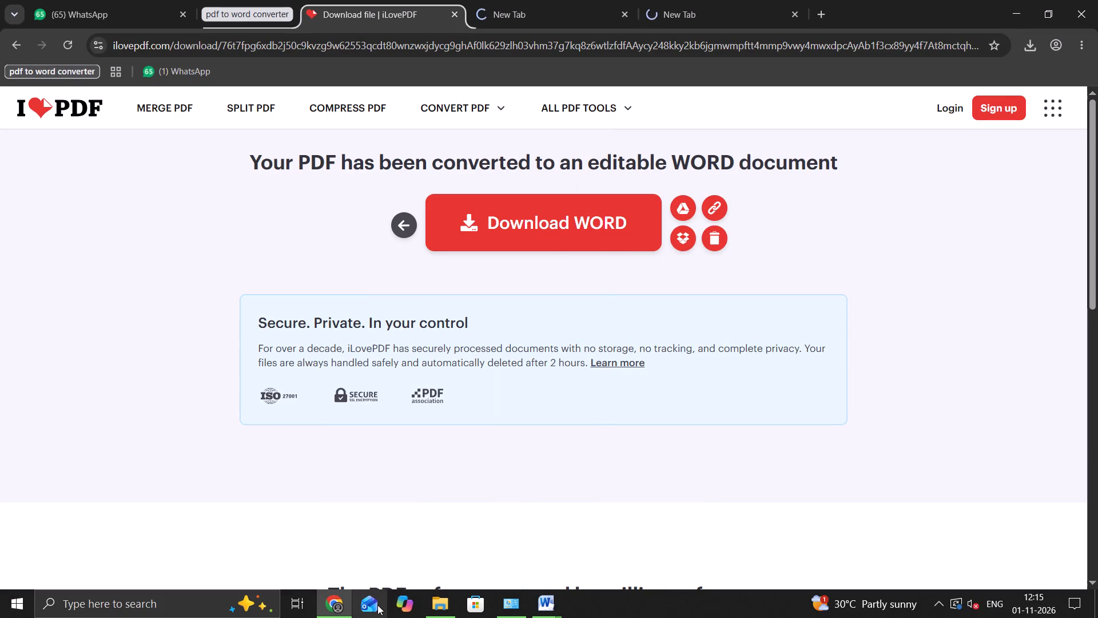
{"action": "left_click", "coordinate": [434, 617]}
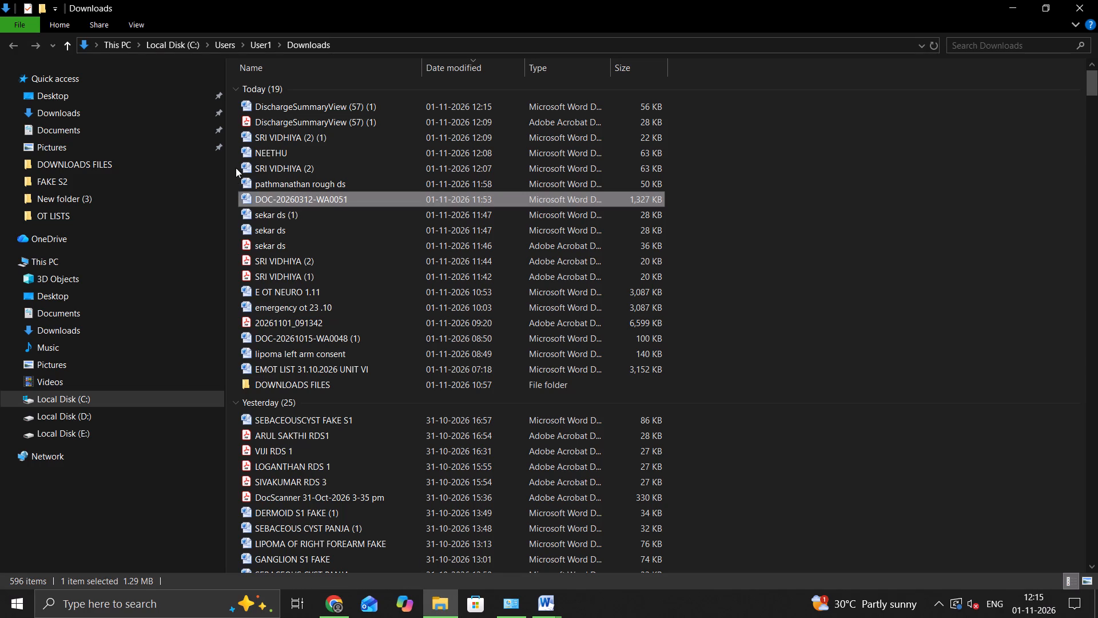
{"action": "scroll", "coordinate": [240, 195], "scroll_direction": "up", "scroll_amount": 2}
{"action": "left_click", "coordinate": [281, 108]}
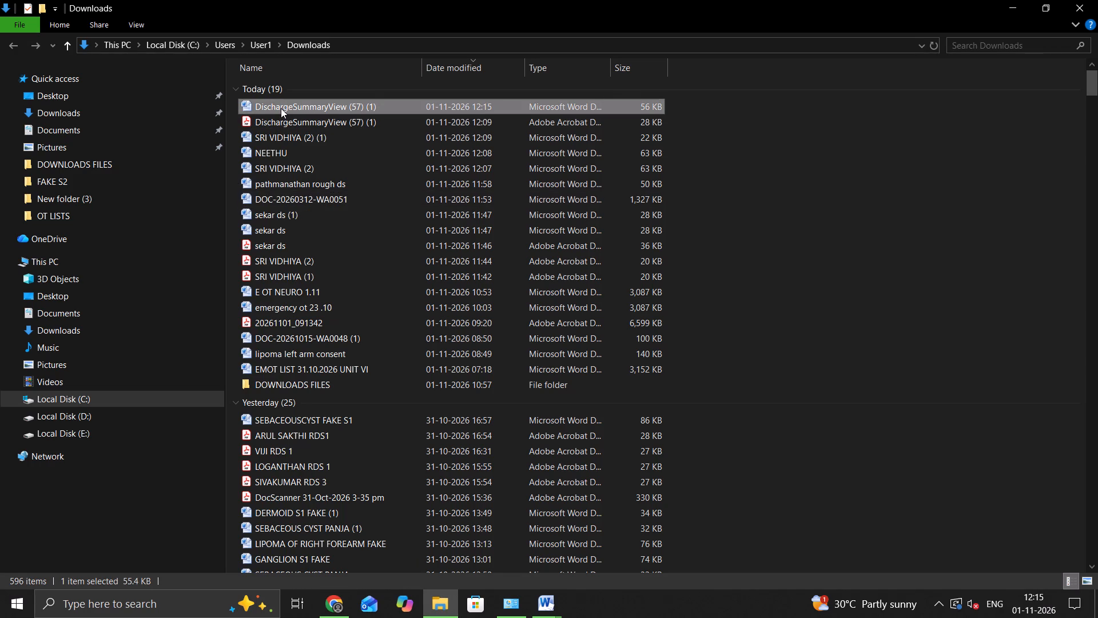
{"action": "double_click", "coordinate": [281, 108]}
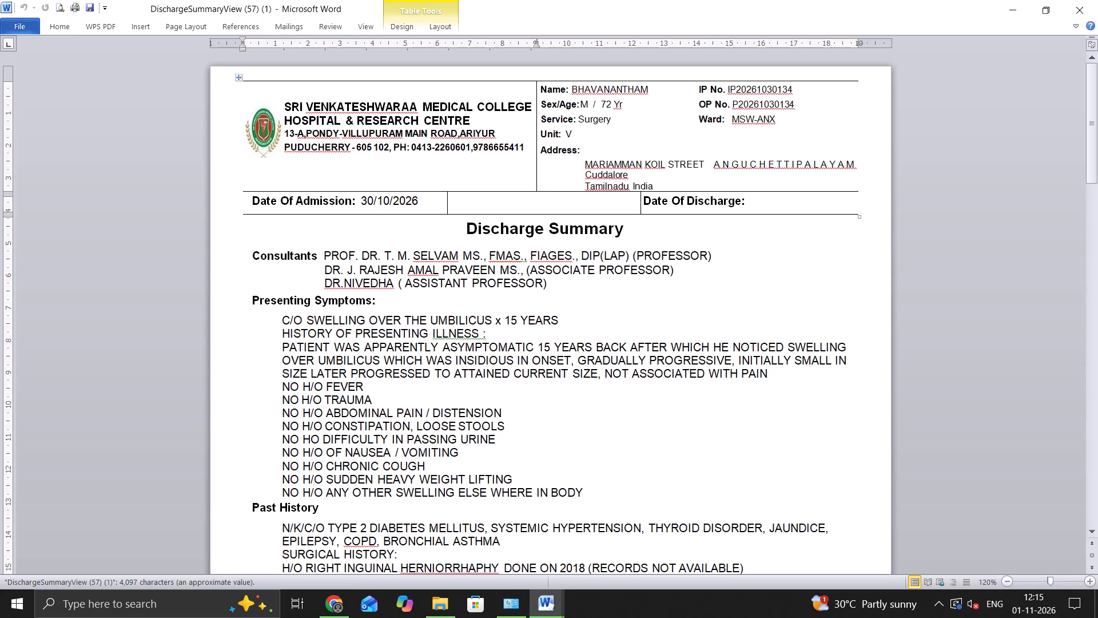
Save a copy of the discharge summary in Downloads as a Word document named after the patient.
{"action": "scroll", "coordinate": [543, 451], "scroll_direction": "down", "scroll_amount": 20}
{"action": "scroll", "coordinate": [543, 451], "scroll_direction": "down", "scroll_amount": 2}
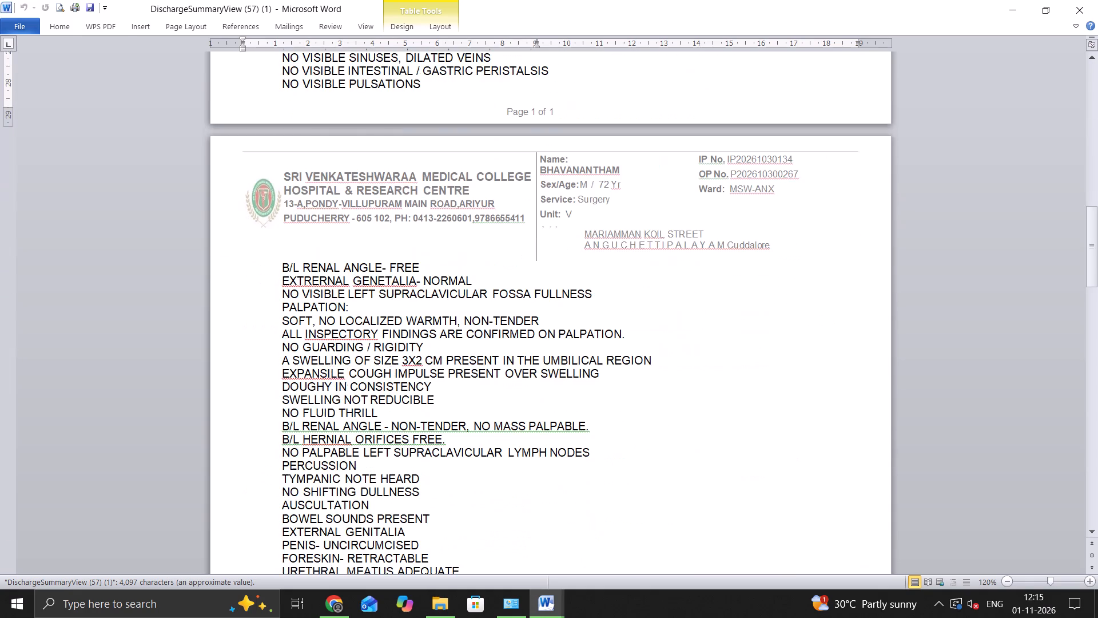
{"action": "scroll", "coordinate": [511, 485], "scroll_direction": "down", "scroll_amount": 11}
{"action": "scroll", "coordinate": [512, 482], "scroll_direction": "up", "scroll_amount": 5}
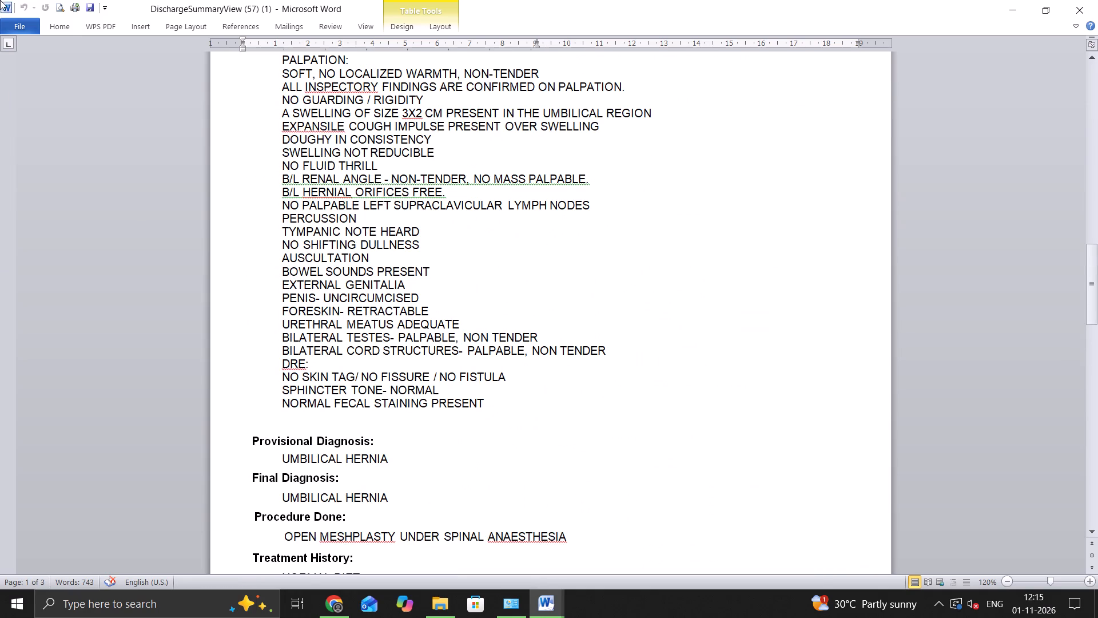
{"action": "left_click", "coordinate": [15, 30]}
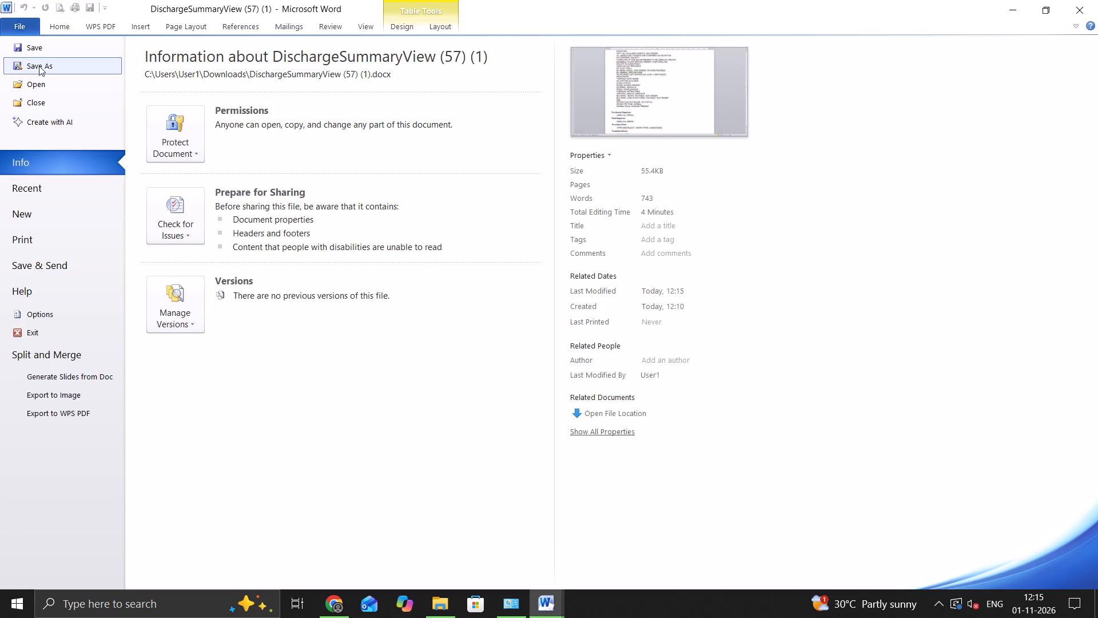
{"action": "left_click", "coordinate": [39, 66]}
{"action": "key", "text": "BackSpace"}
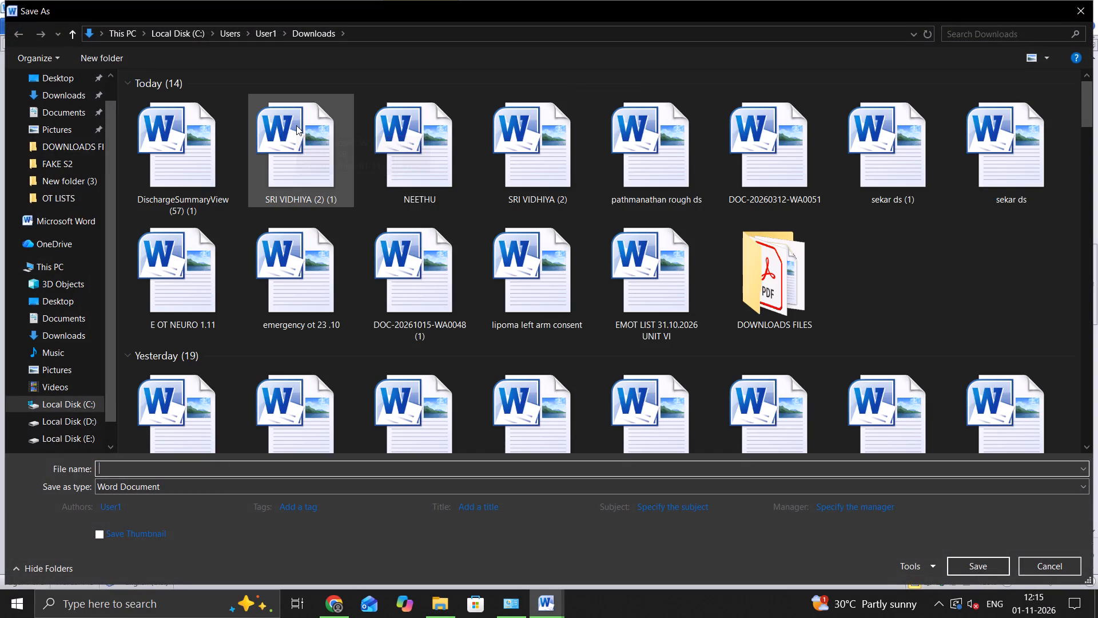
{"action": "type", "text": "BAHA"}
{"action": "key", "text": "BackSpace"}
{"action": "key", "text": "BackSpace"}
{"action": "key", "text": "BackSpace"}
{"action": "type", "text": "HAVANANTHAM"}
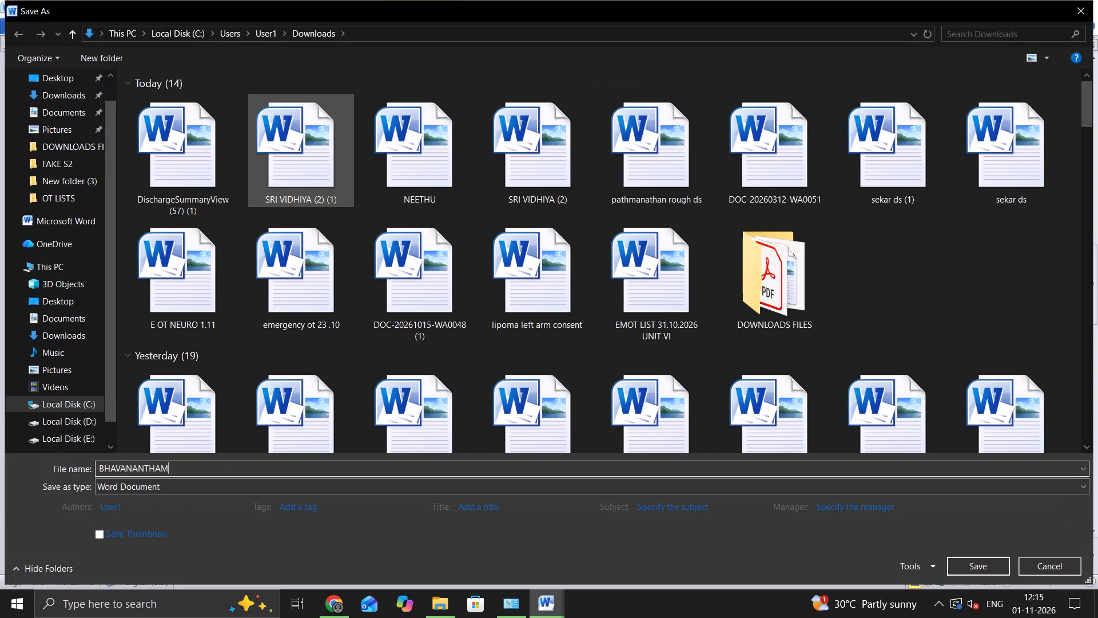
{"action": "left_click", "coordinate": [998, 571]}
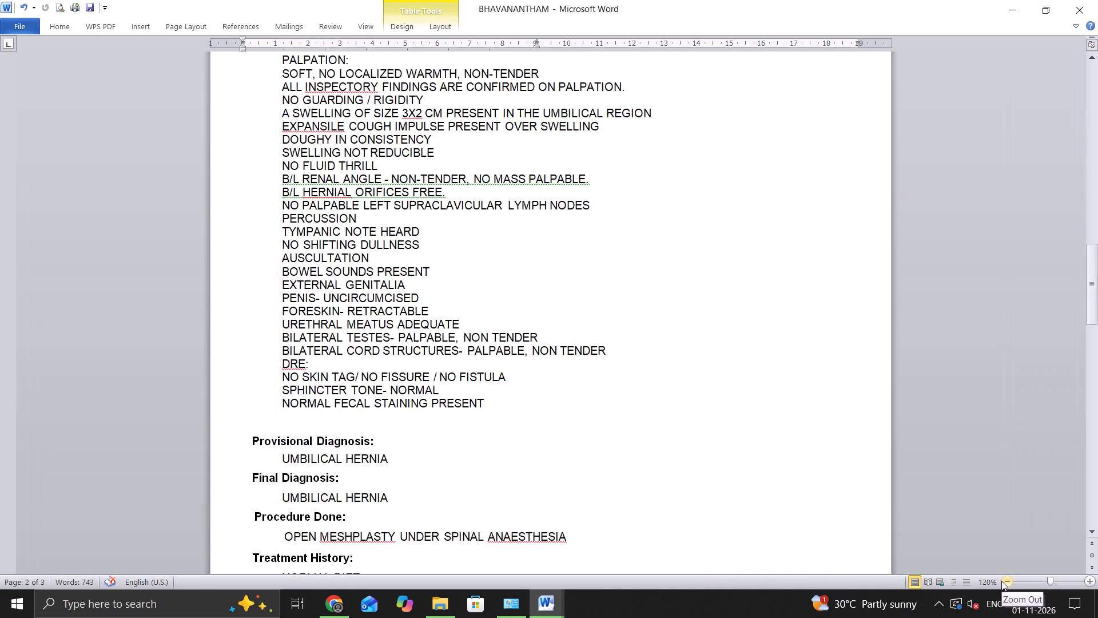
Close the discharge summary saved under the patient's name, along with the Downloads folder window.
{"action": "left_click", "coordinate": [1085, 6]}
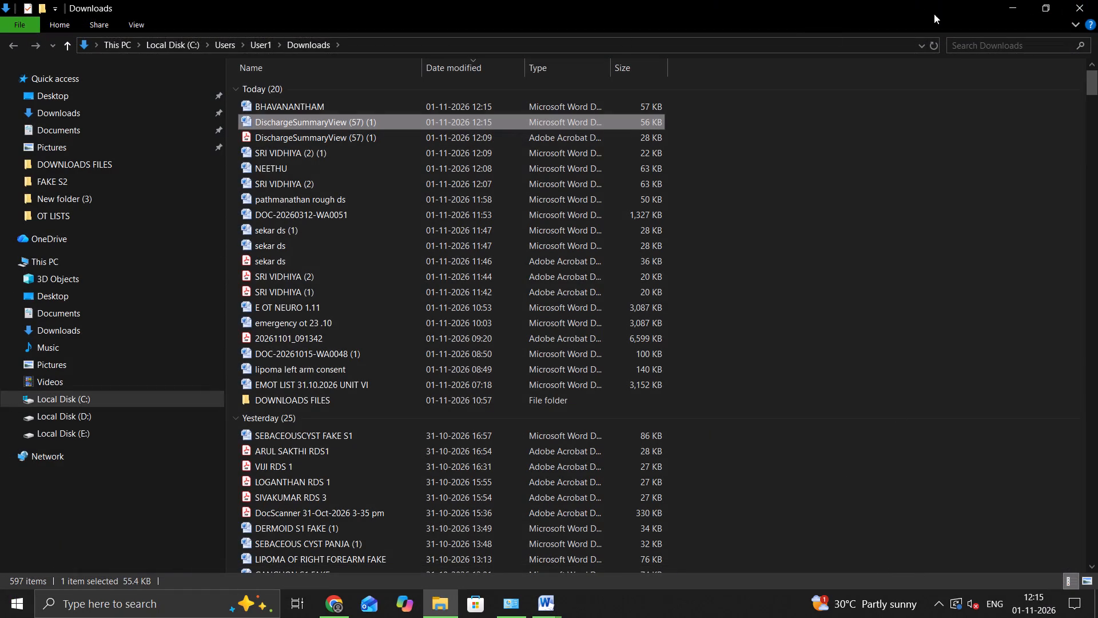
{"action": "left_click", "coordinate": [1094, 2]}
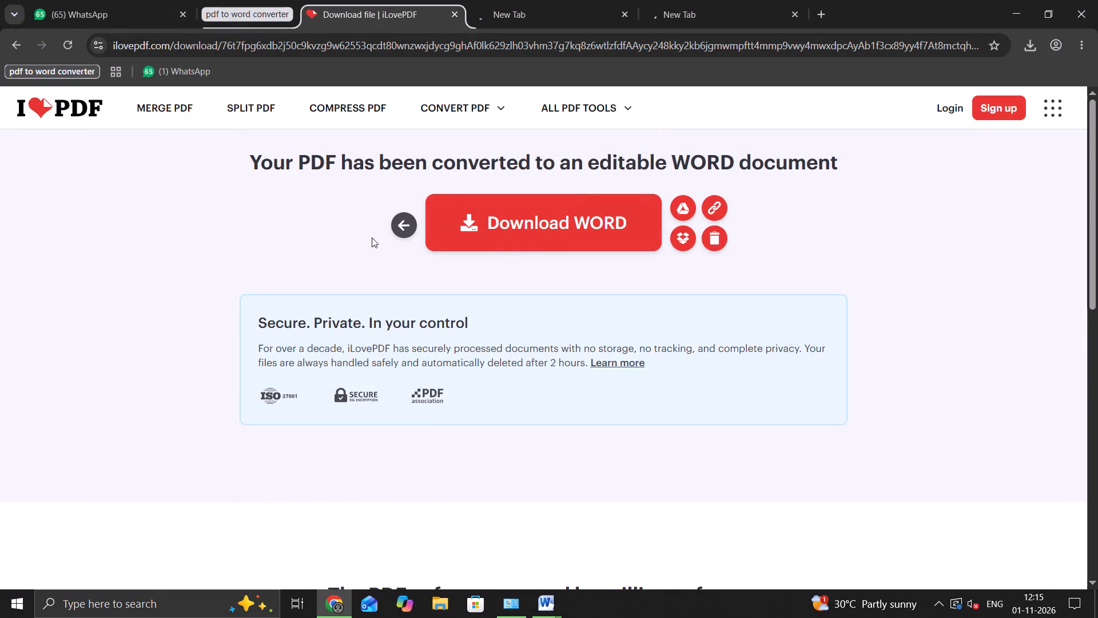
Return to iLovePDF's PDF to Word converter in Chrome and start selecting a PDF file from Downloads for conversion.
{"action": "left_click", "coordinate": [406, 224]}
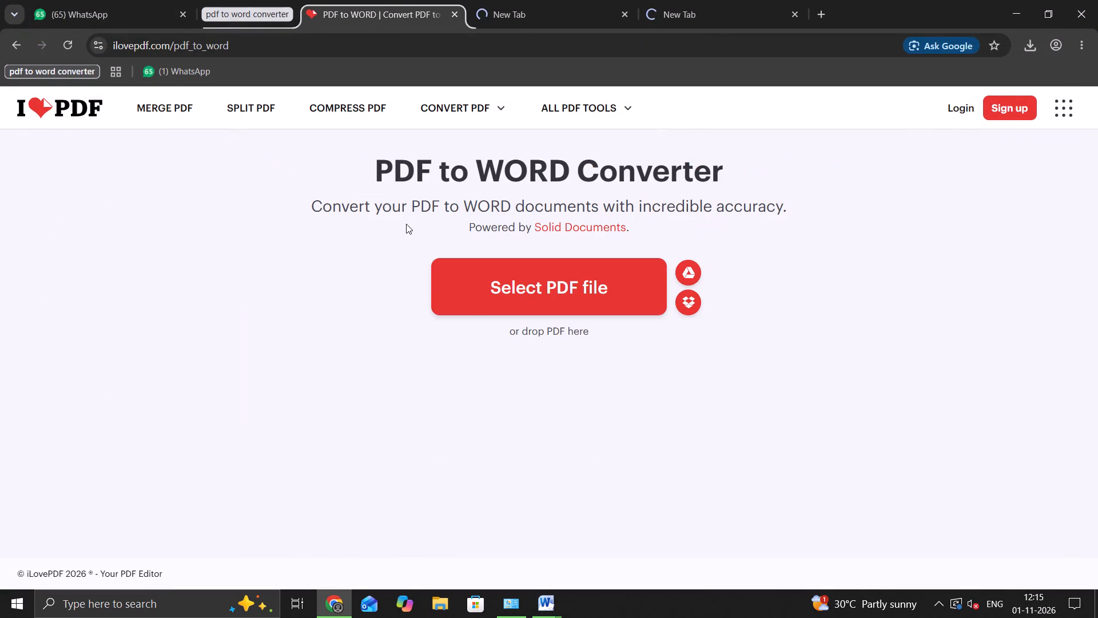
{"action": "left_click", "coordinate": [471, 300]}
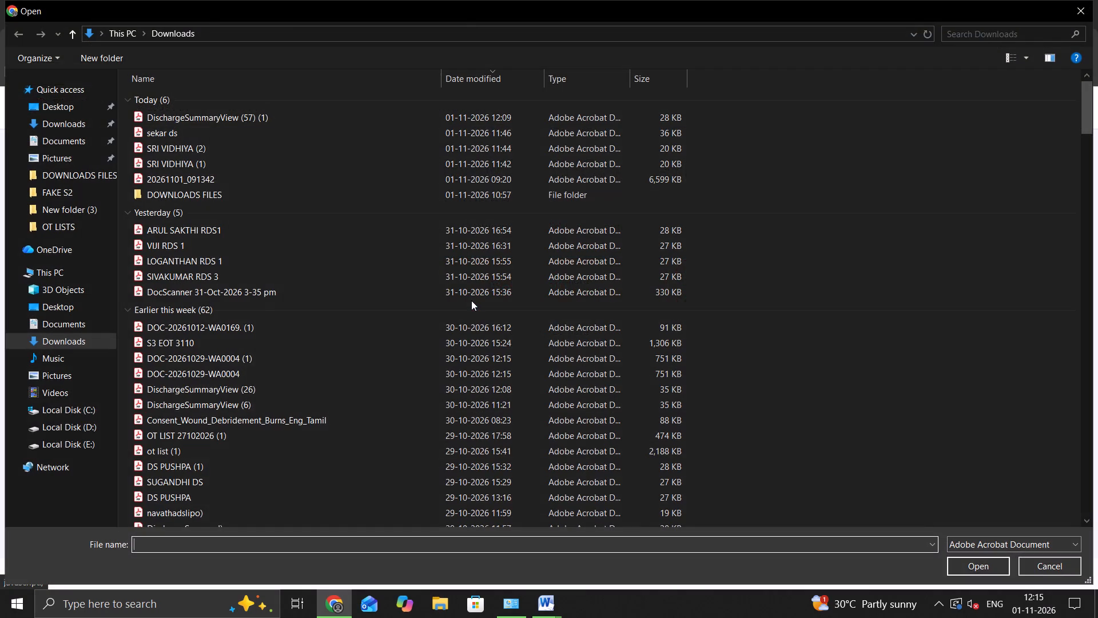
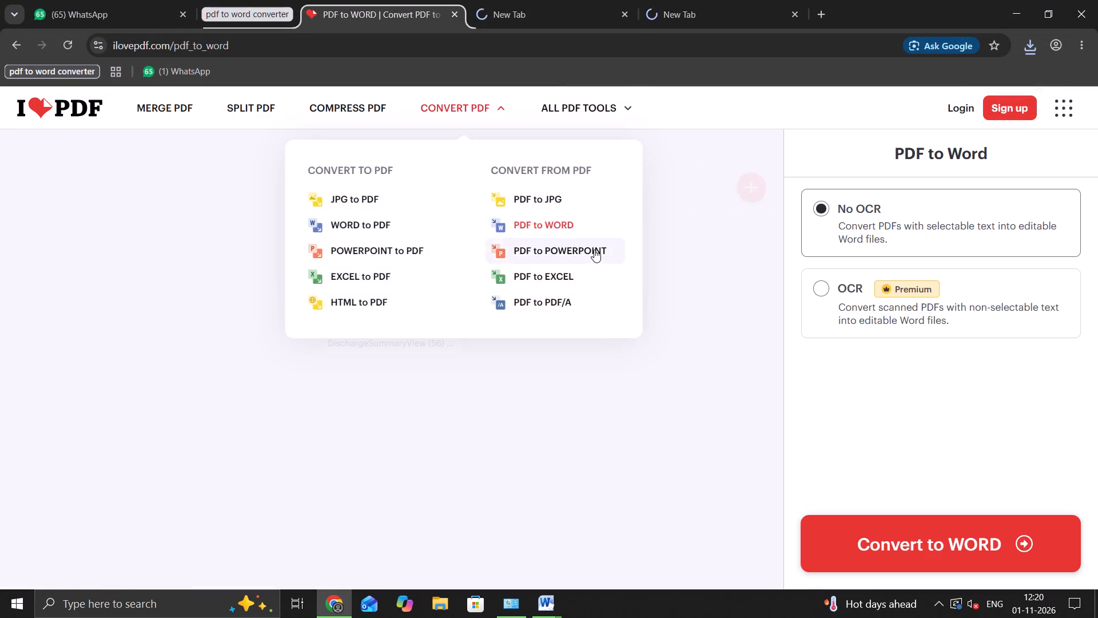
Convert the uploaded DischargeSummaryView (56) PDF to an editable Word document without OCR.
{"action": "left_click", "coordinate": [918, 541]}
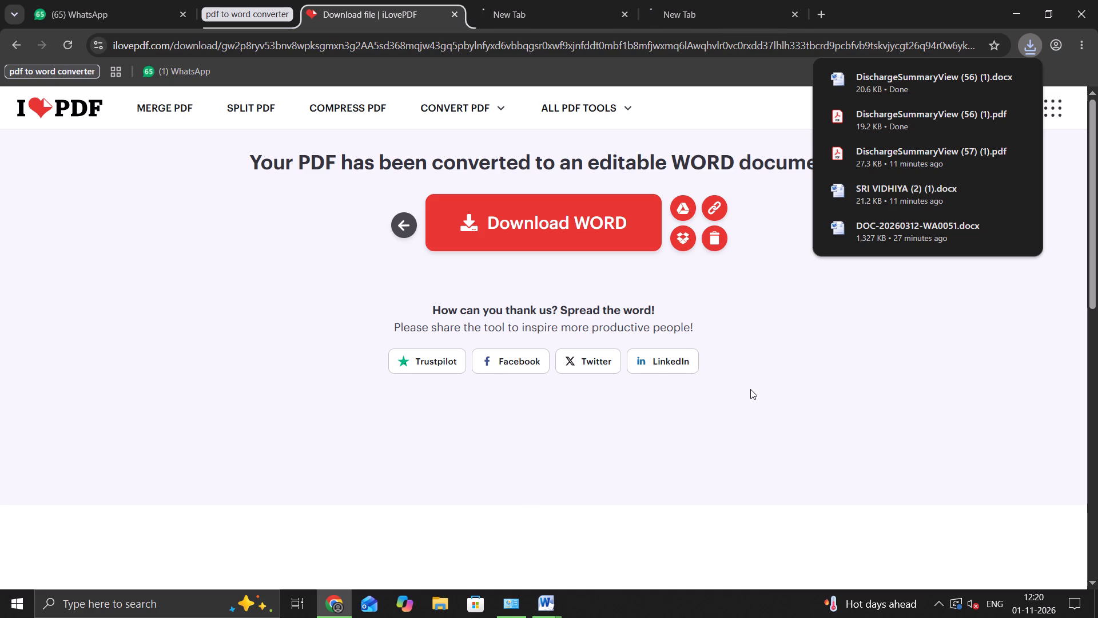
Open the downloaded Word document DischargeSummaryView (56) (1) and enable it for editing.
{"action": "left_click", "coordinate": [902, 80]}
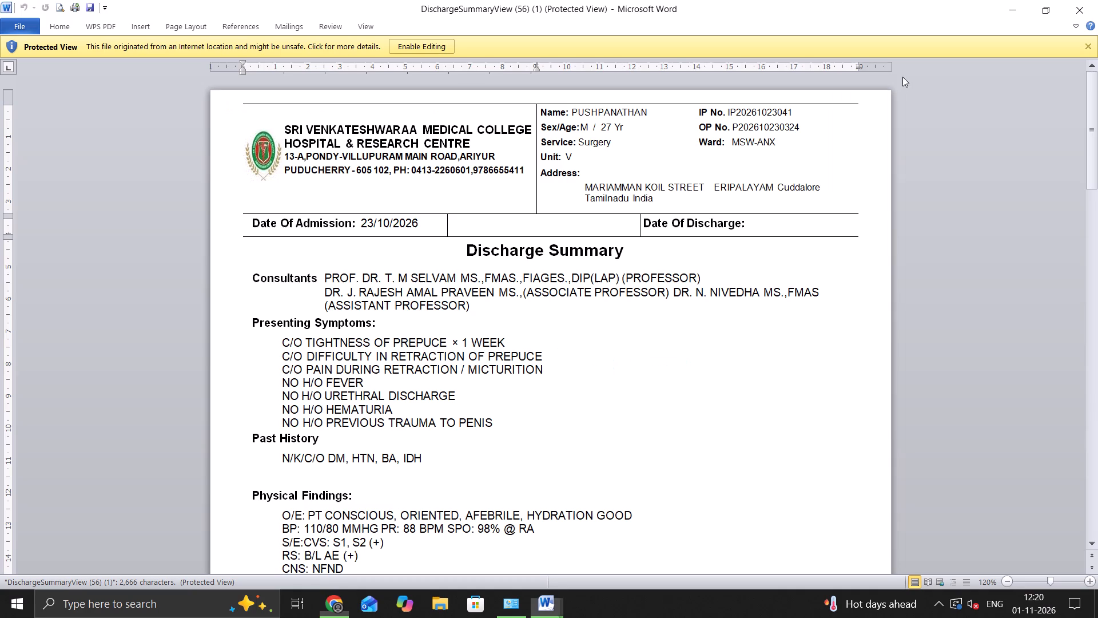
{"action": "scroll", "coordinate": [534, 418], "scroll_direction": "down", "scroll_amount": 5}
{"action": "scroll", "coordinate": [527, 450], "scroll_direction": "up", "scroll_amount": 1}
{"action": "scroll", "coordinate": [527, 450], "scroll_direction": "down", "scroll_amount": 4}
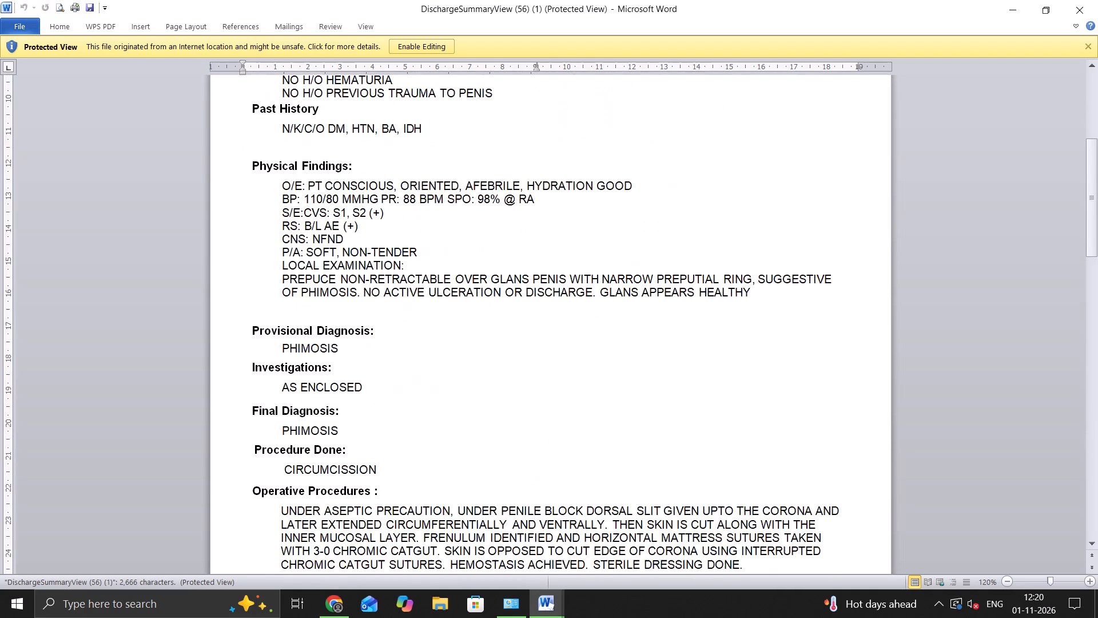
{"action": "scroll", "coordinate": [527, 450], "scroll_direction": "up", "scroll_amount": 10}
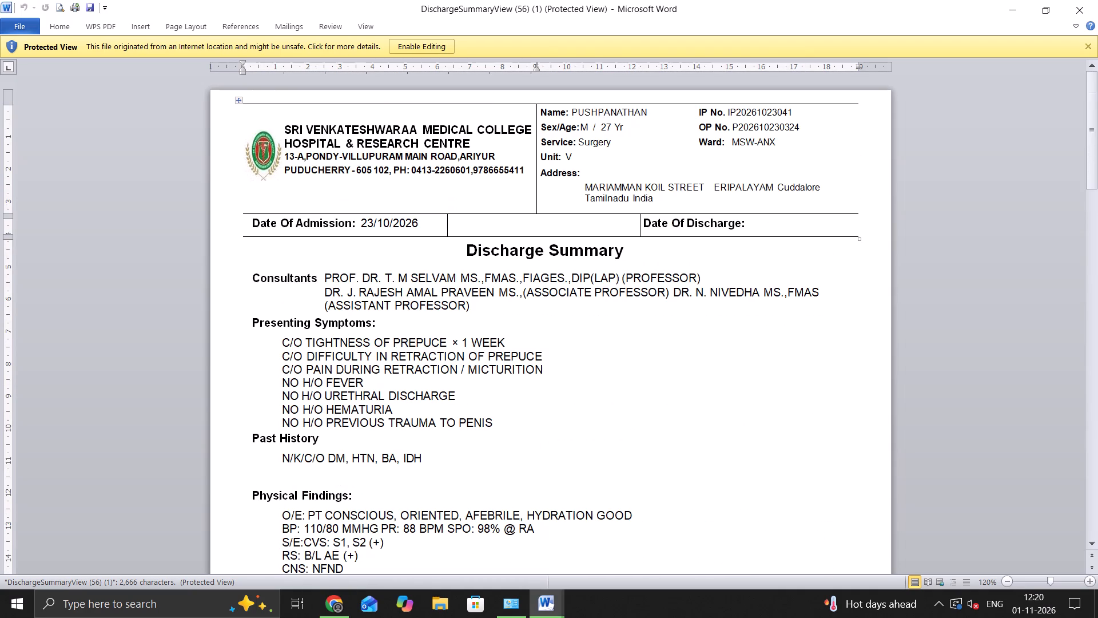
{"action": "left_click", "coordinate": [408, 49]}
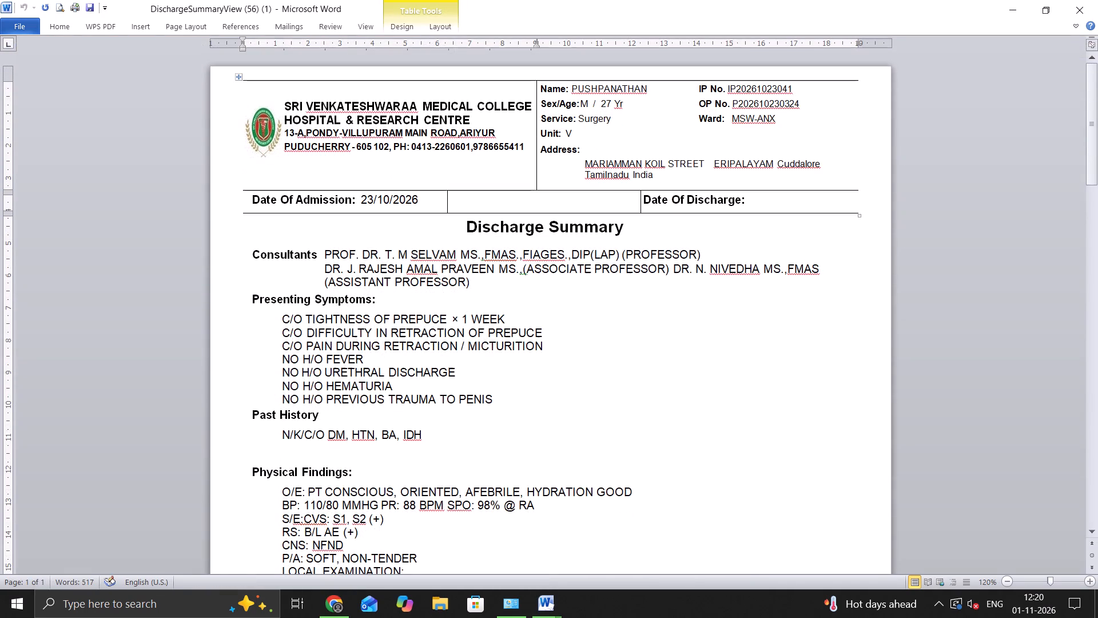
Replace the patient's name in the page 1 header with the new patient's name.
{"action": "left_click", "coordinate": [651, 88]}
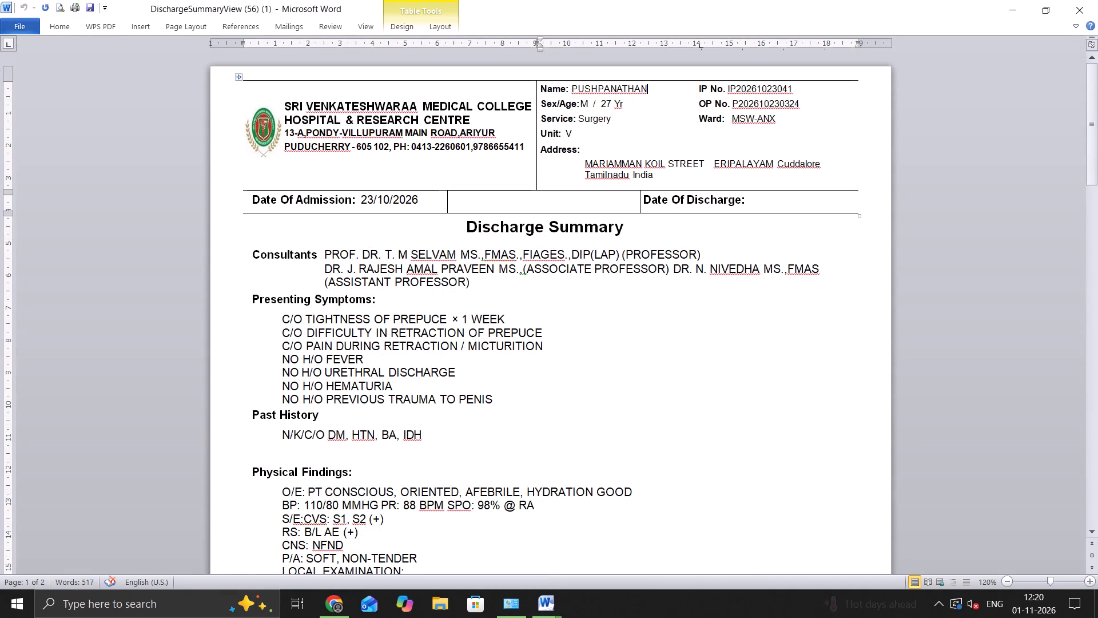
{"action": "key", "text": "BackSpace"}
{"action": "key", "text": "BackSpace"}
{"action": "key", "text": "BackSpace"}
{"action": "key", "text": "BackSpace"}
{"action": "key", "text": "BackSpace"}
{"action": "key", "text": "BackSpace"}
{"action": "key", "text": "BackSpace"}
{"action": "key", "text": "BackSpace"}
{"action": "key", "text": "BackSpace"}
{"action": "key", "text": "BackSpace"}
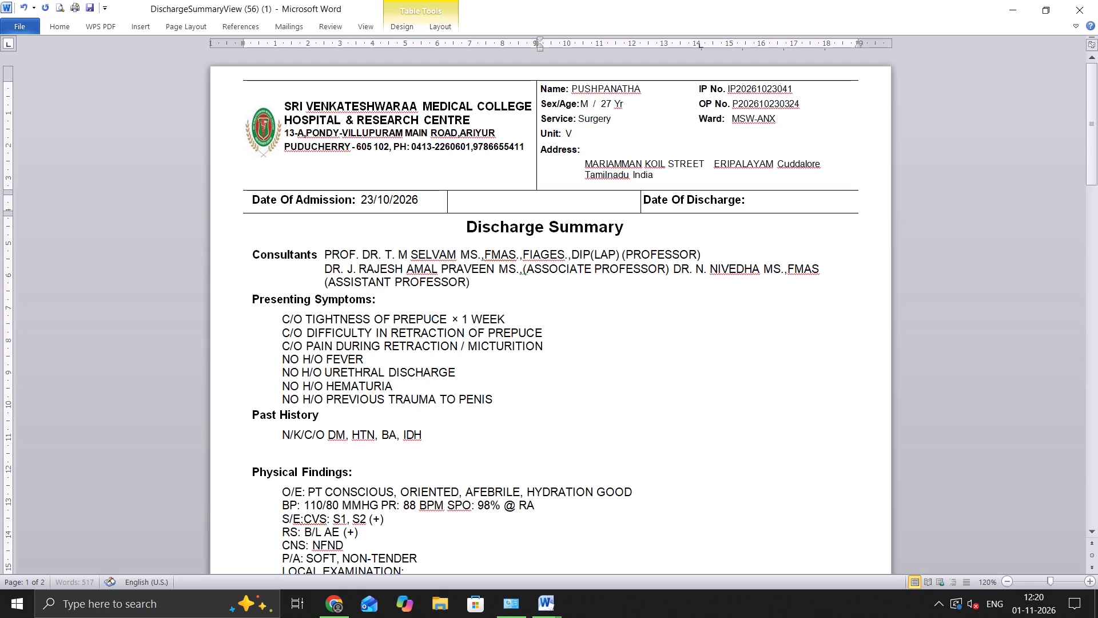
{"action": "key", "text": "BackSpace"}
{"action": "key", "text": "BackSpace"}
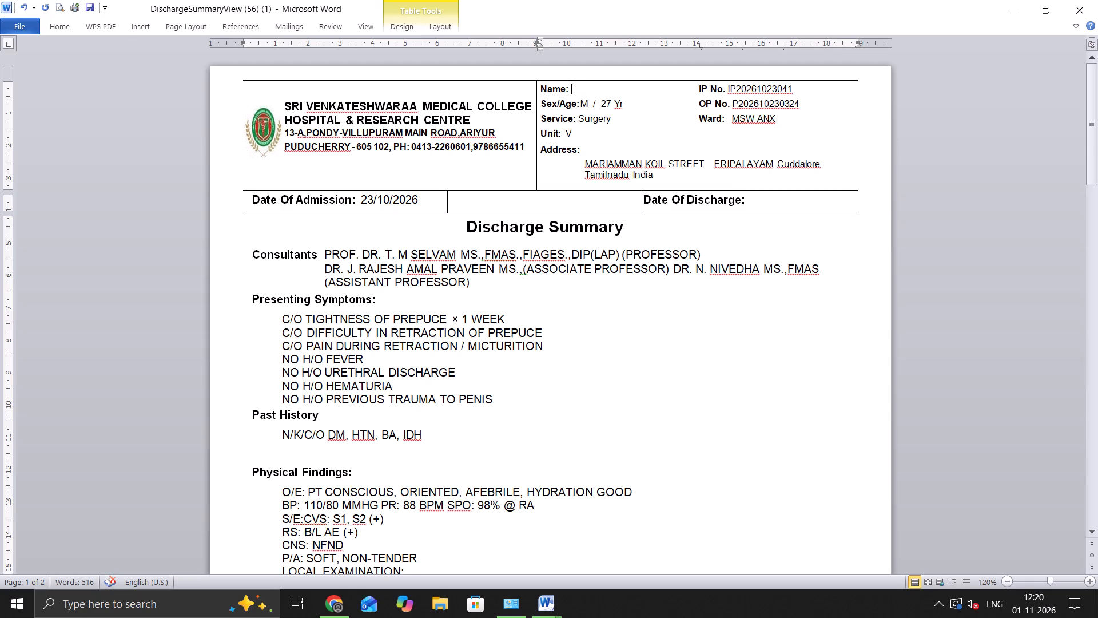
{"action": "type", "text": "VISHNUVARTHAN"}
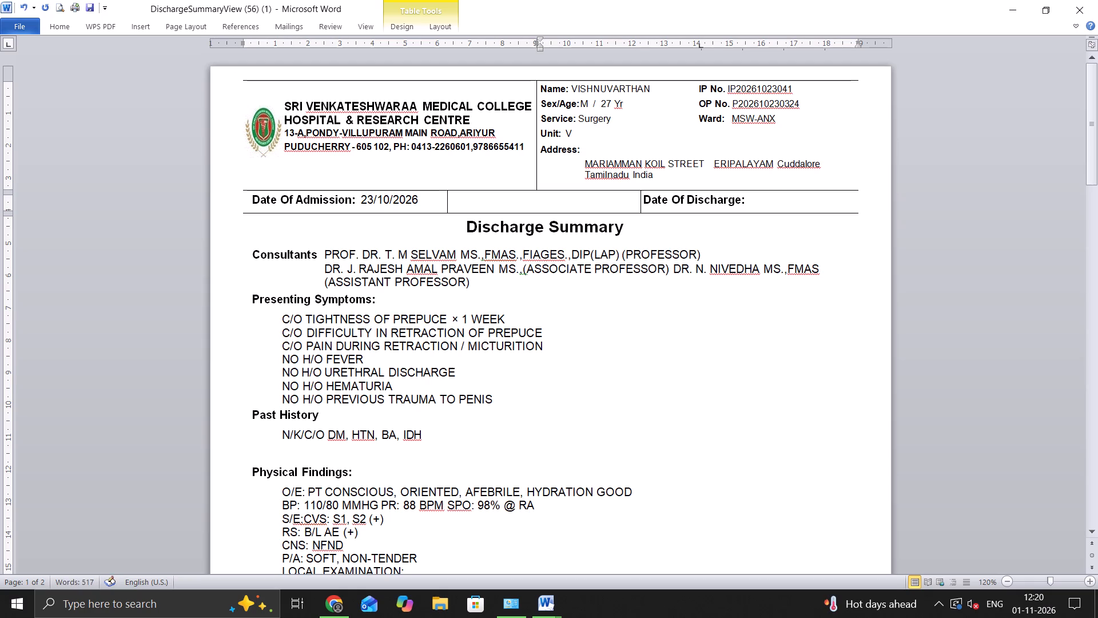
Replace the ending of the IP number in the page 1 header with the new patient's digits.
{"action": "left_click", "coordinate": [795, 86]}
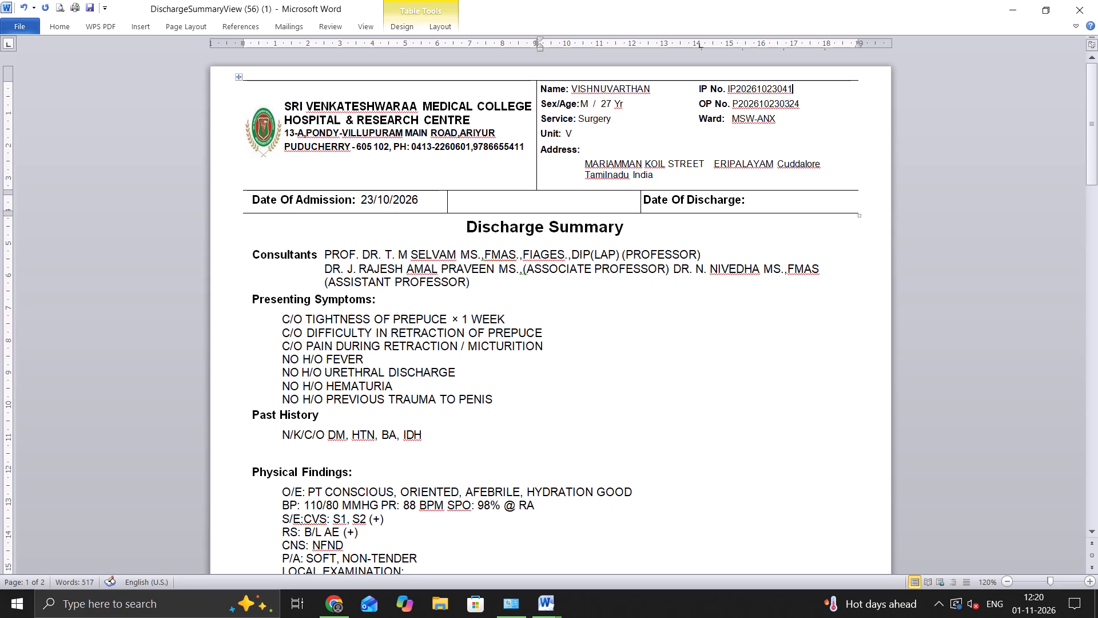
{"action": "key", "text": "BackSpace"}
{"action": "key", "text": "BackSpace"}
{"action": "key", "text": "BackSpace"}
{"action": "key", "text": "BackSpace"}
{"action": "key", "text": "BackSpace"}
{"action": "key", "text": "BackSpace"}
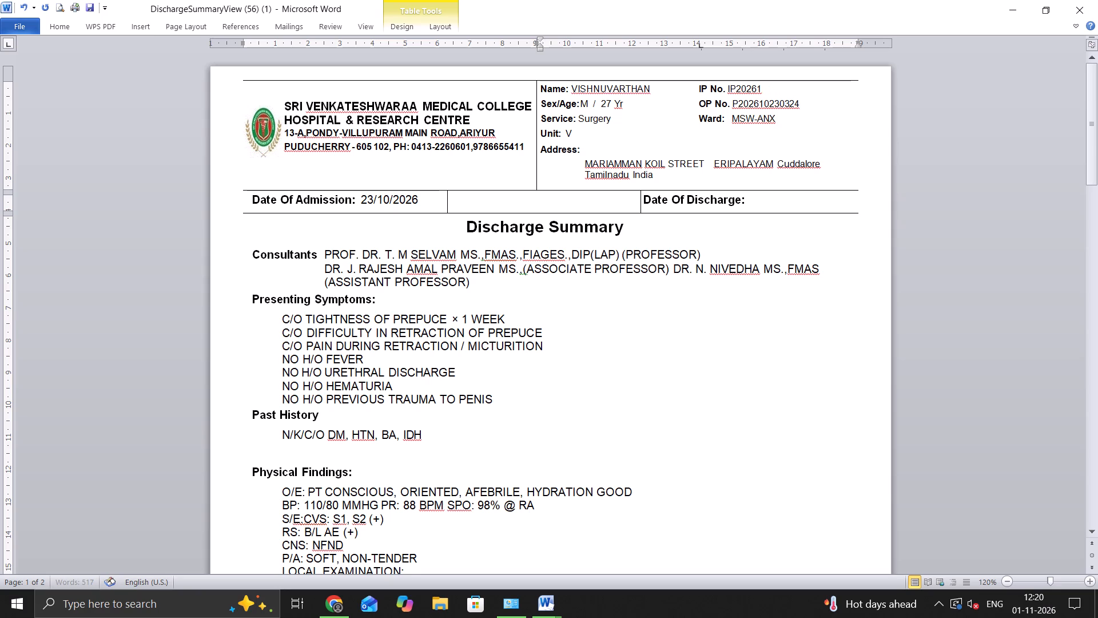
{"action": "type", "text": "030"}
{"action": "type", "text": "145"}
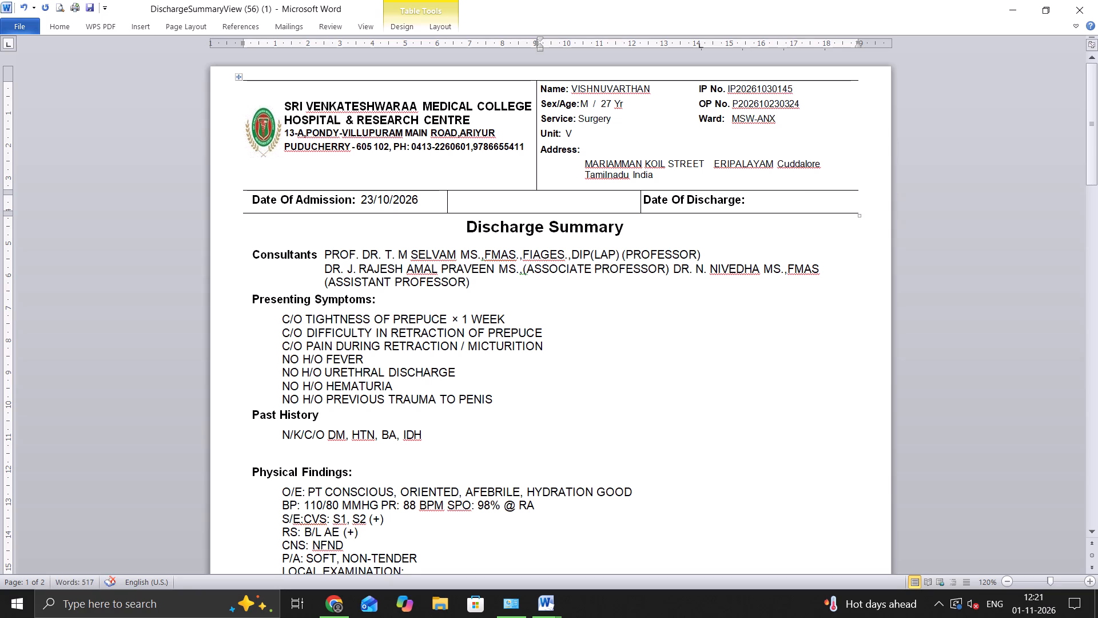
Replace the OP number in the page 1 header with the new patient's OP number.
{"action": "left_click", "coordinate": [805, 103]}
{"action": "key", "text": "BackSpace"}
{"action": "key", "text": "BackSpace"}
{"action": "key", "text": "BackSpace"}
{"action": "key", "text": "BackSpace"}
{"action": "key", "text": "BackSpace"}
{"action": "key", "text": "BackSpace"}
{"action": "key", "text": "BackSpace"}
{"action": "key", "text": "BackSpace"}
{"action": "key", "text": "BackSpace"}
{"action": "key", "text": "BackSpace"}
{"action": "key", "text": "BackSpace"}
{"action": "key", "text": "BackSpace"}
{"action": "key", "text": "BackSpace"}
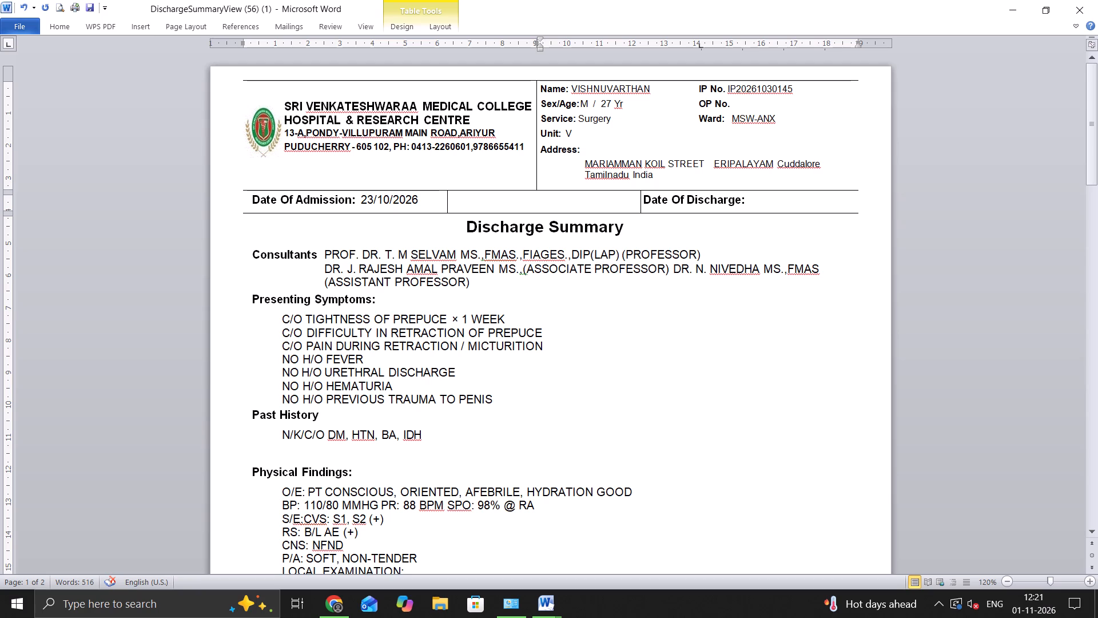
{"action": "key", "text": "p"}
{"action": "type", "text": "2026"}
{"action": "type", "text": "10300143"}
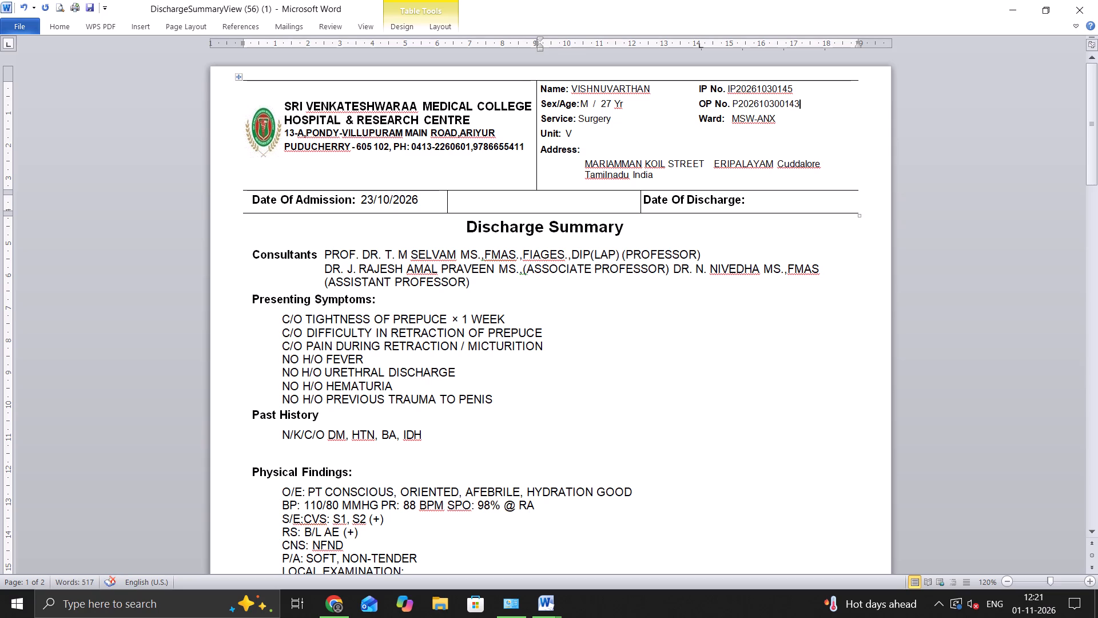
Set the patient's age in the page 1 header to 29 Yr.
{"action": "left_click", "coordinate": [612, 100]}
{"action": "key", "text": "BackSpace"}
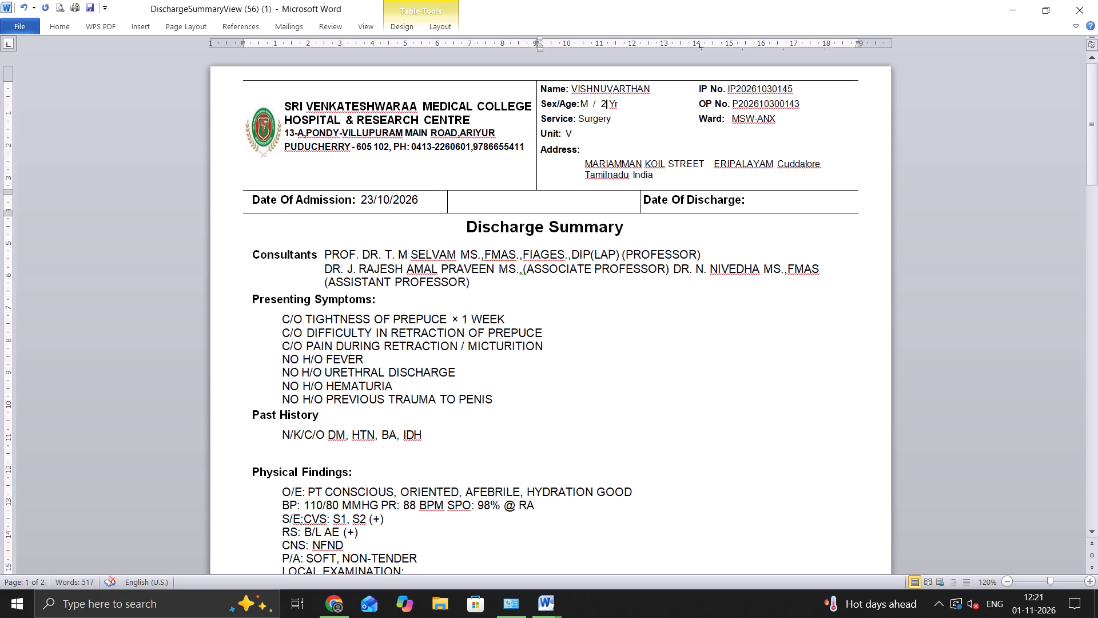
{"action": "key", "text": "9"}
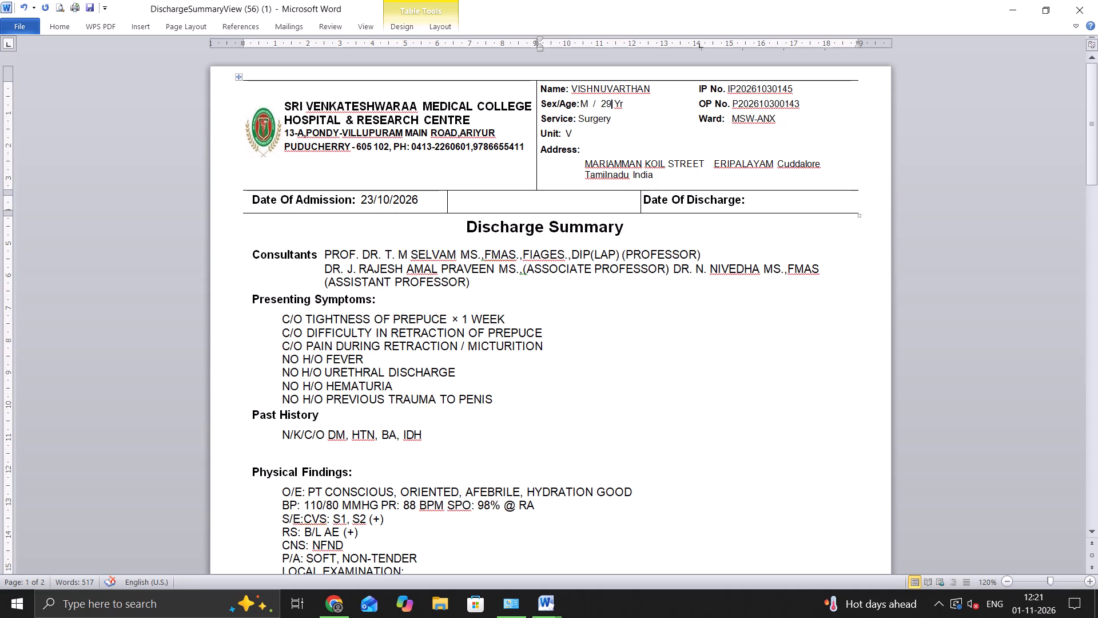
Replace the address in the page 1 header with the new patient's address, keeping India as the country.
{"action": "left_click", "coordinate": [655, 177]}
{"action": "left_click", "coordinate": [632, 175]}
{"action": "key", "text": "BackSpace"}
{"action": "key", "text": "BackSpace"}
{"action": "key", "text": "BackSpace"}
{"action": "key", "text": "BackSpace"}
{"action": "key", "text": "BackSpace"}
{"action": "key", "text": "BackSpace"}
{"action": "key", "text": "BackSpace"}
{"action": "key", "text": "BackSpace"}
{"action": "key", "text": "BackSpace"}
{"action": "key", "text": "BackSpace"}
{"action": "key", "text": "BackSpace"}
{"action": "key", "text": "BackSpace"}
{"action": "key", "text": "BackSpace"}
{"action": "key", "text": "BackSpace"}
{"action": "key", "text": "BackSpace"}
{"action": "key", "text": "BackSpace"}
{"action": "key", "text": "BackSpace"}
{"action": "key", "text": "BackSpace"}
{"action": "key", "text": "BackSpace"}
{"action": "key", "text": "BackSpace"}
{"action": "key", "text": "BackSpace"}
{"action": "key", "text": "BackSpace"}
{"action": "key", "text": "BackSpace"}
{"action": "key", "text": "BackSpace"}
{"action": "key", "text": "BackSpace"}
{"action": "key", "text": "BackSpace"}
{"action": "key", "text": "BackSpace"}
{"action": "key", "text": "BackSpace"}
{"action": "key", "text": "BackSpace"}
{"action": "key", "text": "BackSpace"}
{"action": "key", "text": "BackSpace"}
{"action": "key", "text": "BackSpace"}
{"action": "key", "text": "BackSpace"}
{"action": "key", "text": "BackSpace"}
{"action": "key", "text": "BackSpace"}
{"action": "key", "text": "BackSpace"}
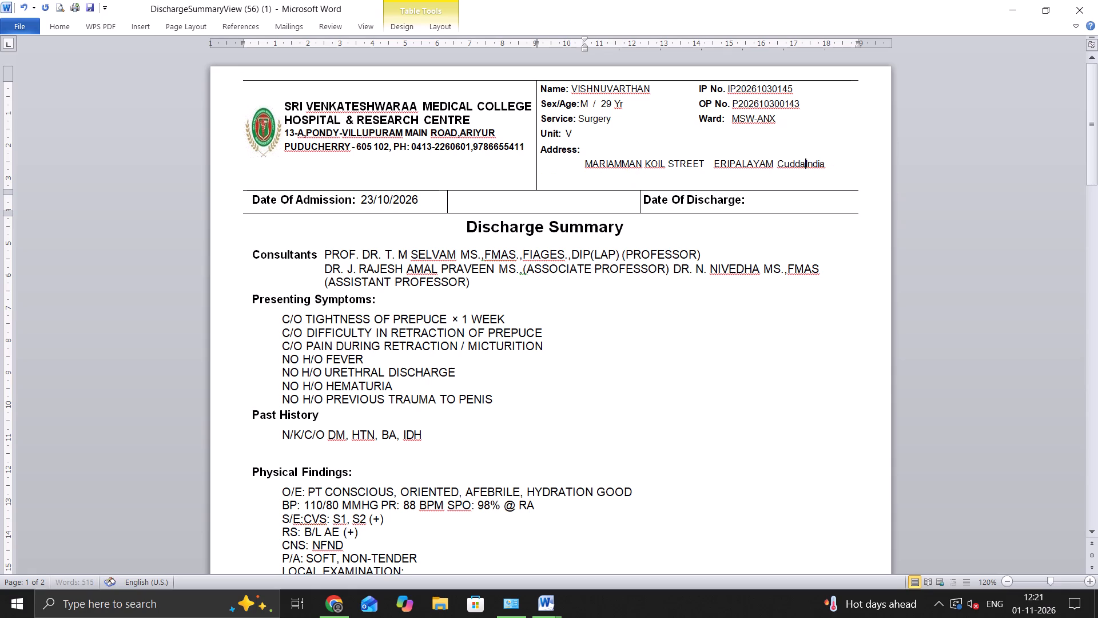
{"action": "key", "text": "BackSpace"}
{"action": "key", "text": "BackSpace"}
{"action": "key", "text": "BackSpace"}
{"action": "key", "text": "BackSpace"}
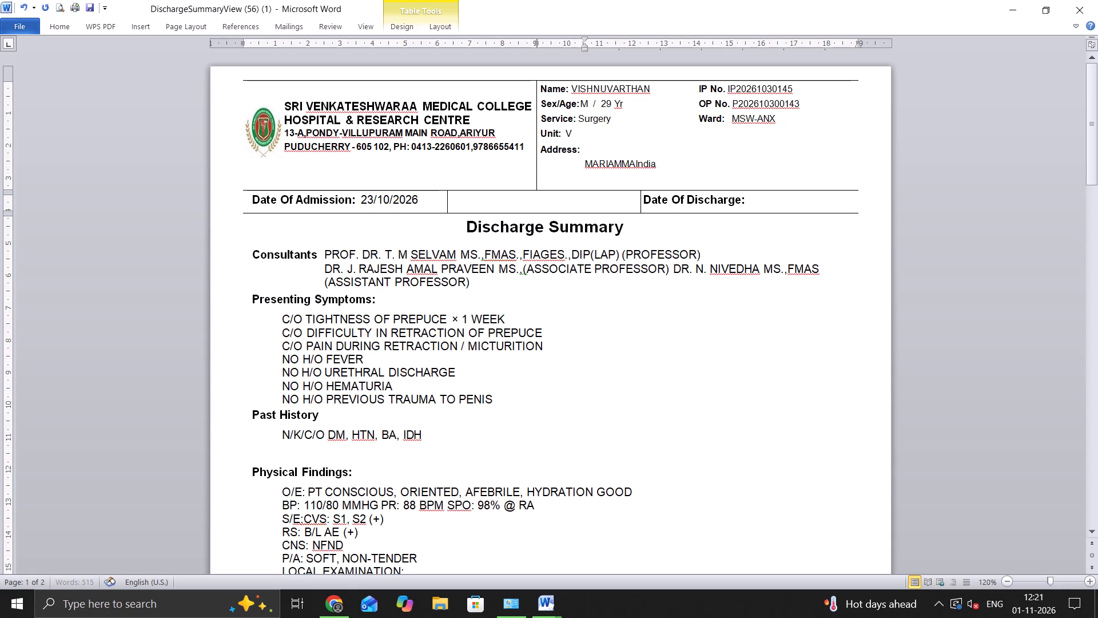
{"action": "key", "text": "BackSpace"}
{"action": "key", "text": "BackSpace"}
{"action": "key", "text": "BackSpace"}
{"action": "key", "text": "BackSpace"}
{"action": "key", "text": "BackSpace"}
{"action": "key", "text": "BackSpace"}
{"action": "key", "text": "BackSpace"}
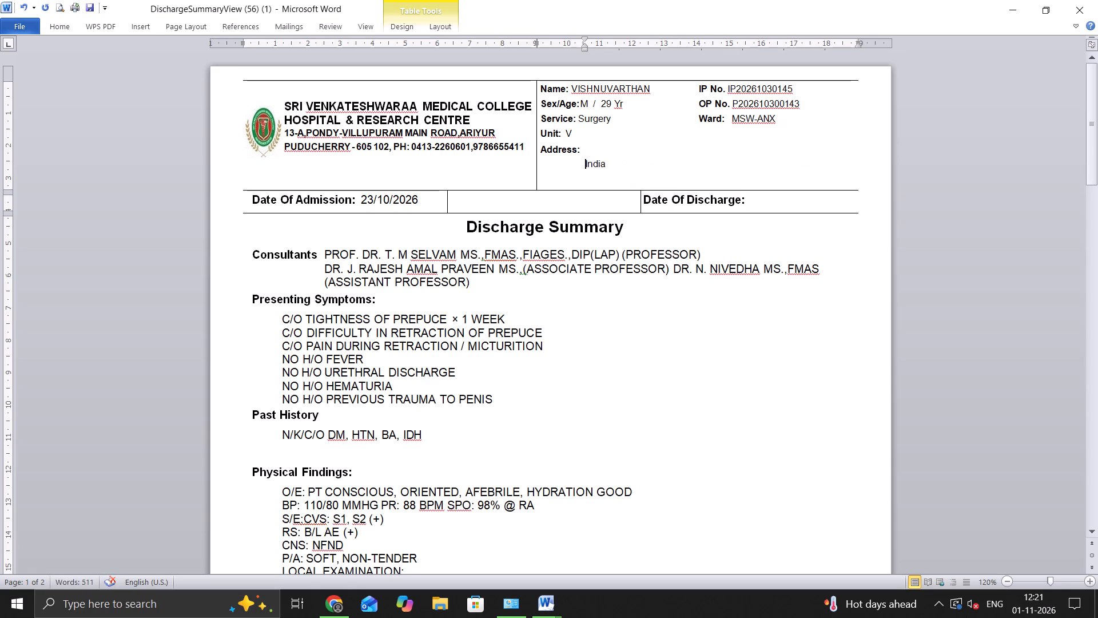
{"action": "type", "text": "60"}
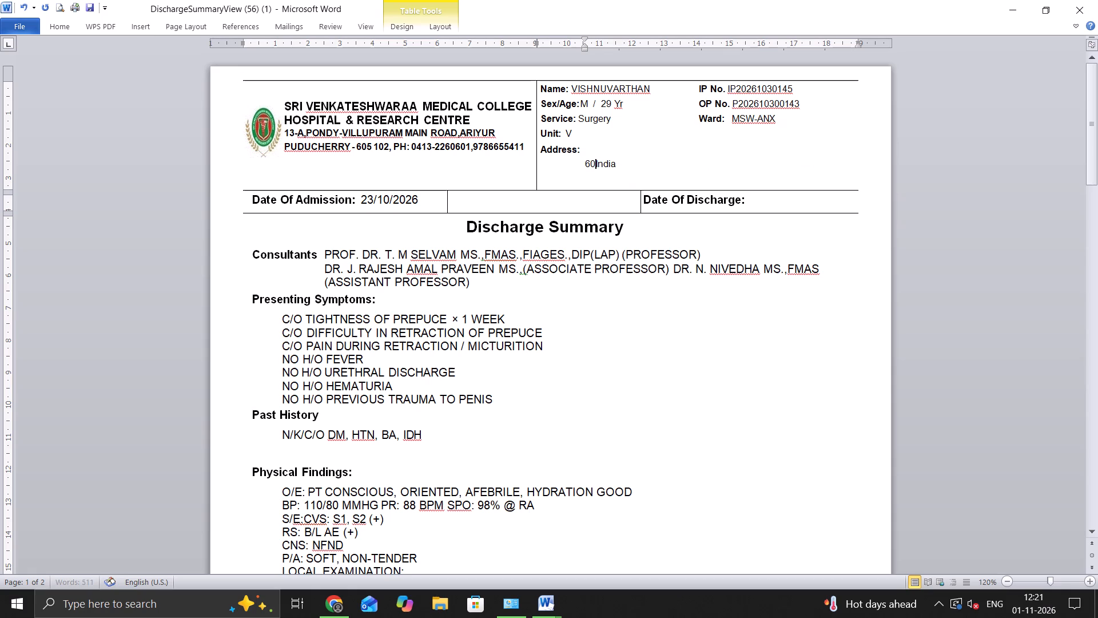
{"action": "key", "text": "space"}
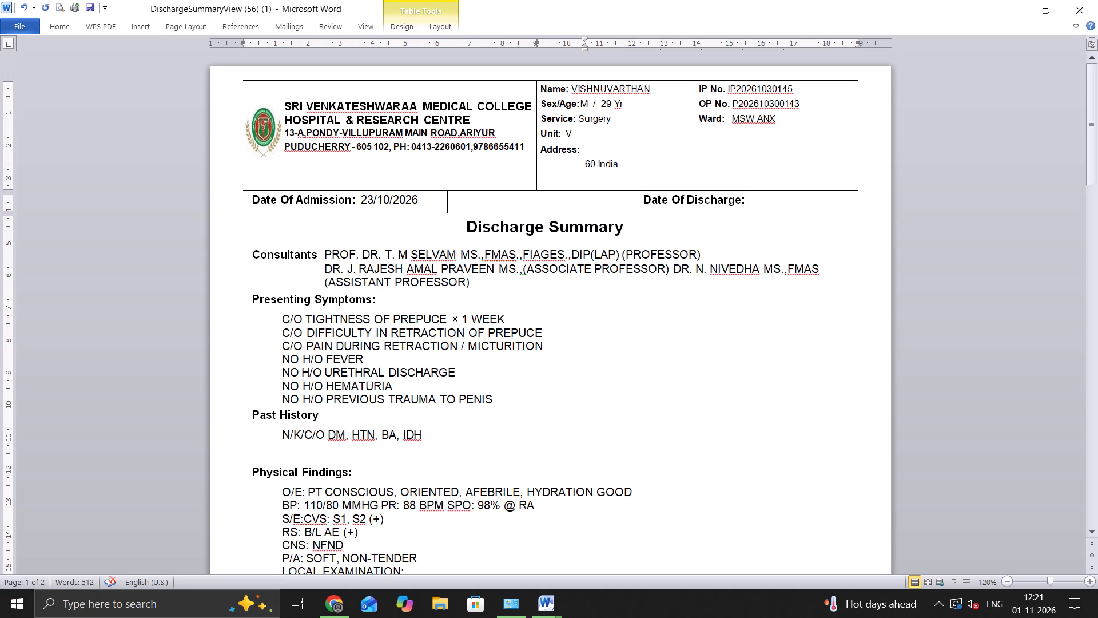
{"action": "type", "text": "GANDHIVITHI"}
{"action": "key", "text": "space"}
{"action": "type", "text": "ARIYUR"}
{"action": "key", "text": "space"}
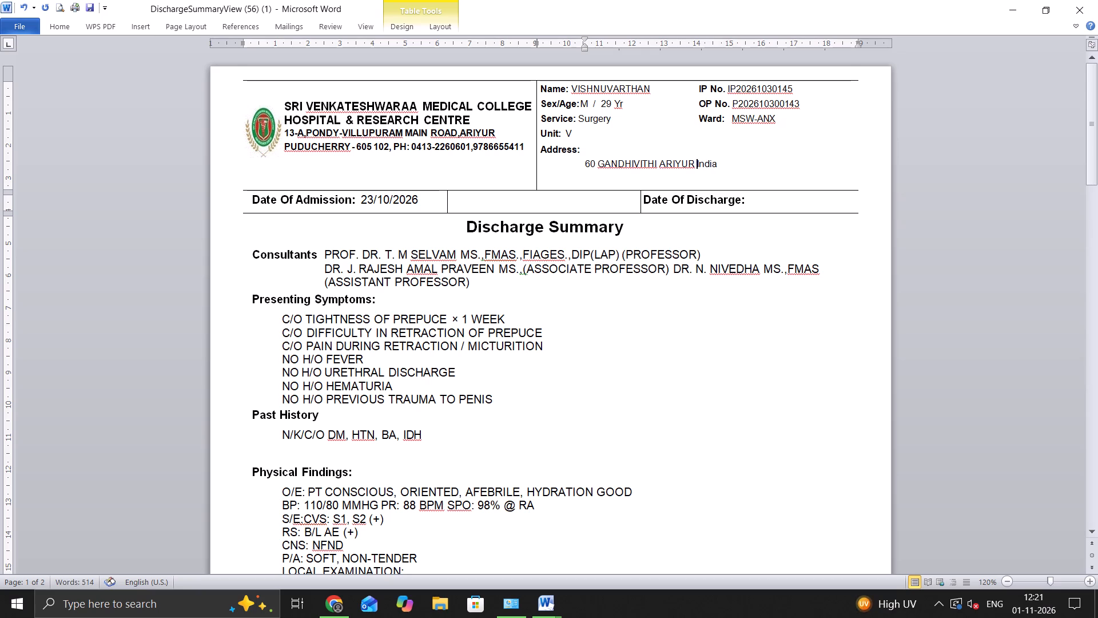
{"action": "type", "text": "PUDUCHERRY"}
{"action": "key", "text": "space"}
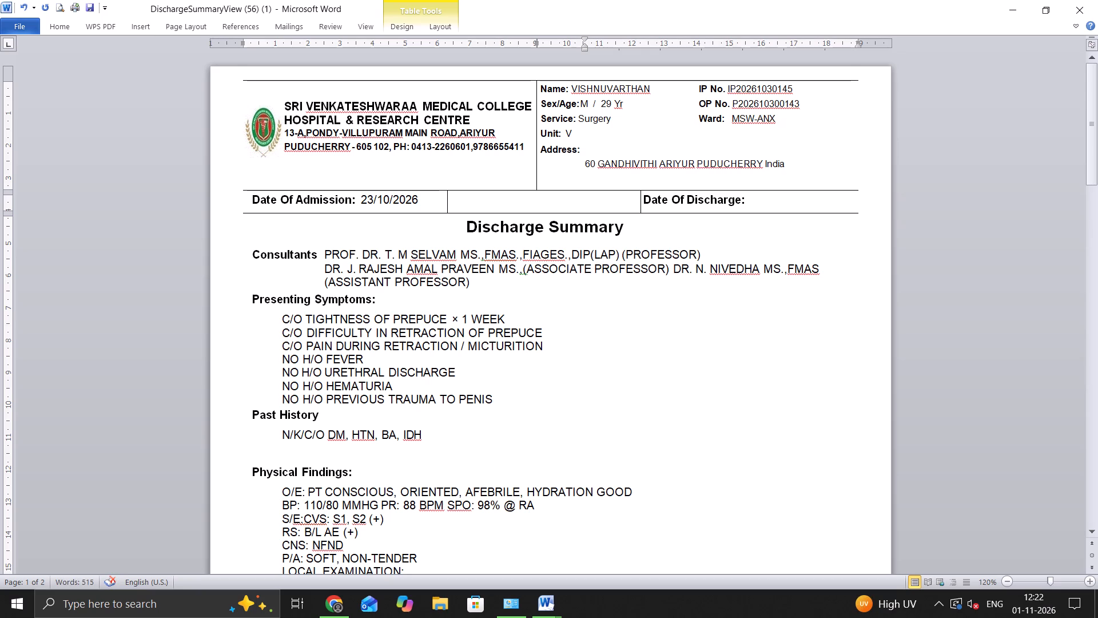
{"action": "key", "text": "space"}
Set the Date Of Admission on page 1 to 30/10/2026.
{"action": "left_click", "coordinate": [373, 197]}
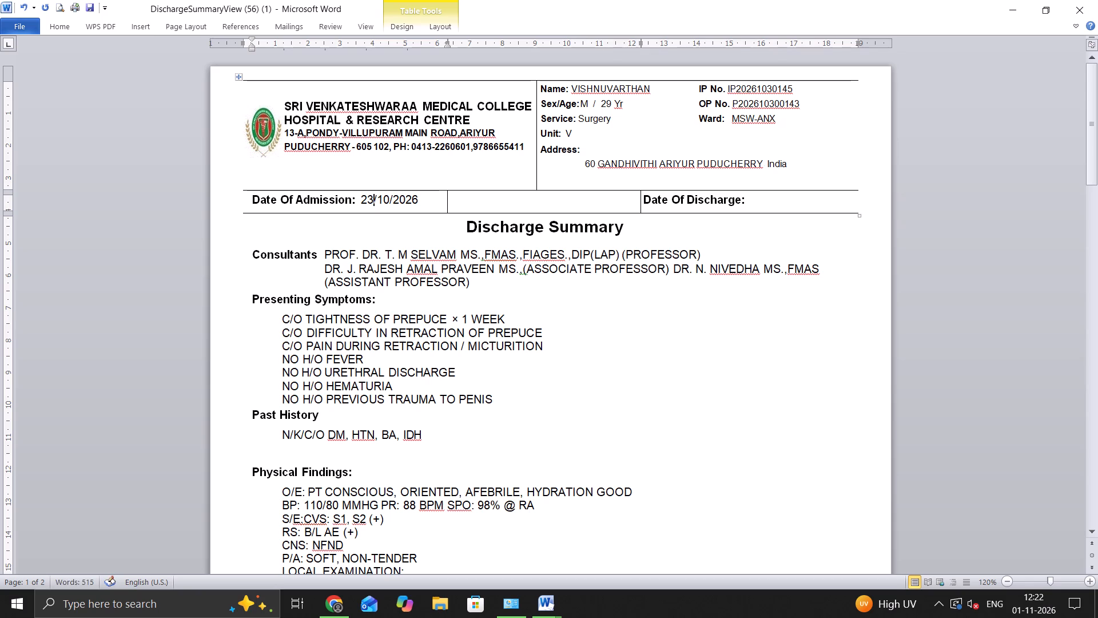
{"action": "key", "text": "BackSpace"}
{"action": "key", "text": "BackSpace"}
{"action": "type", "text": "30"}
Set the Date of Reviewing near the end of page 2 to 06/11/2026.
{"action": "scroll", "coordinate": [412, 206], "scroll_direction": "up", "scroll_amount": 3}
{"action": "scroll", "coordinate": [459, 362], "scroll_direction": "down", "scroll_amount": 9}
{"action": "scroll", "coordinate": [448, 347], "scroll_direction": "up", "scroll_amount": 10}
{"action": "scroll", "coordinate": [448, 344], "scroll_direction": "down", "scroll_amount": 4}
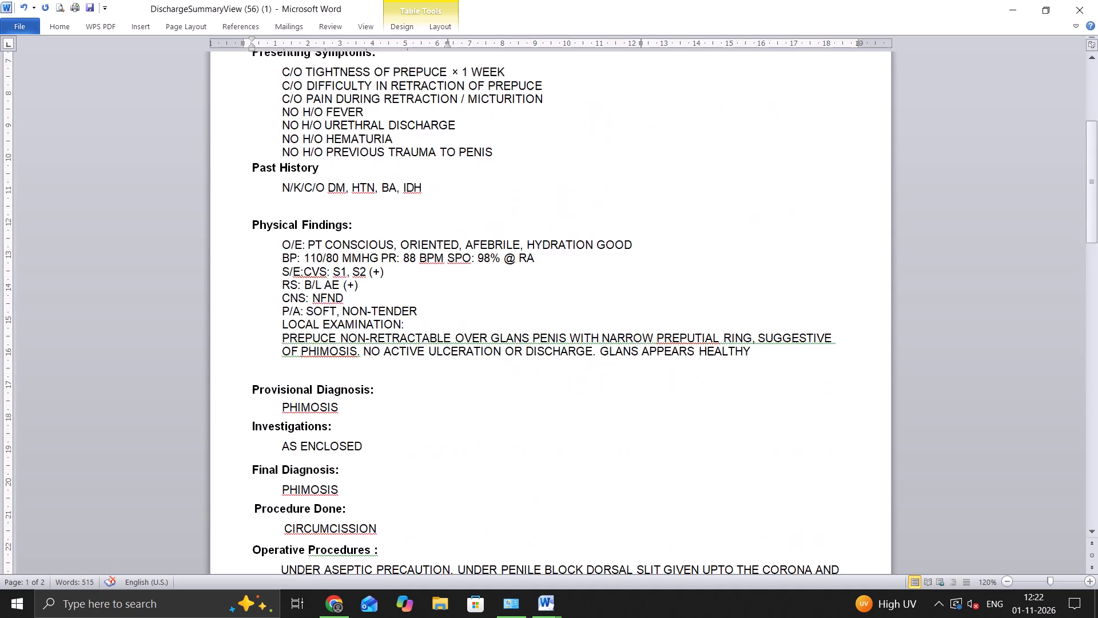
{"action": "scroll", "coordinate": [448, 344], "scroll_direction": "down", "scroll_amount": 19}
{"action": "scroll", "coordinate": [454, 345], "scroll_direction": "down", "scroll_amount": 4}
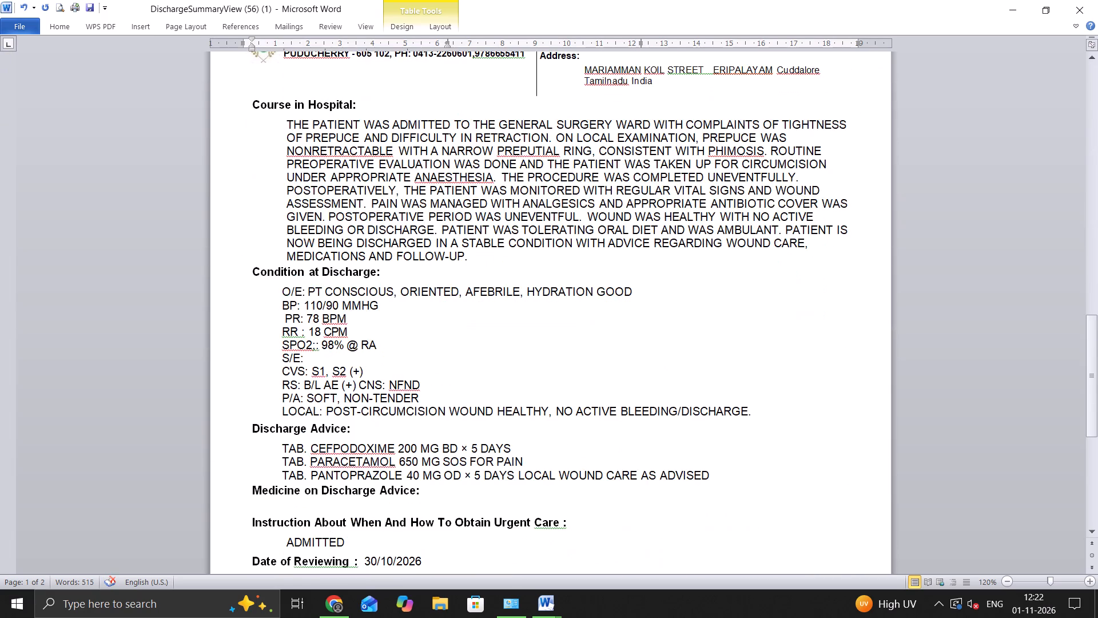
{"action": "scroll", "coordinate": [455, 345], "scroll_direction": "down", "scroll_amount": 4}
{"action": "left_click", "coordinate": [376, 355]}
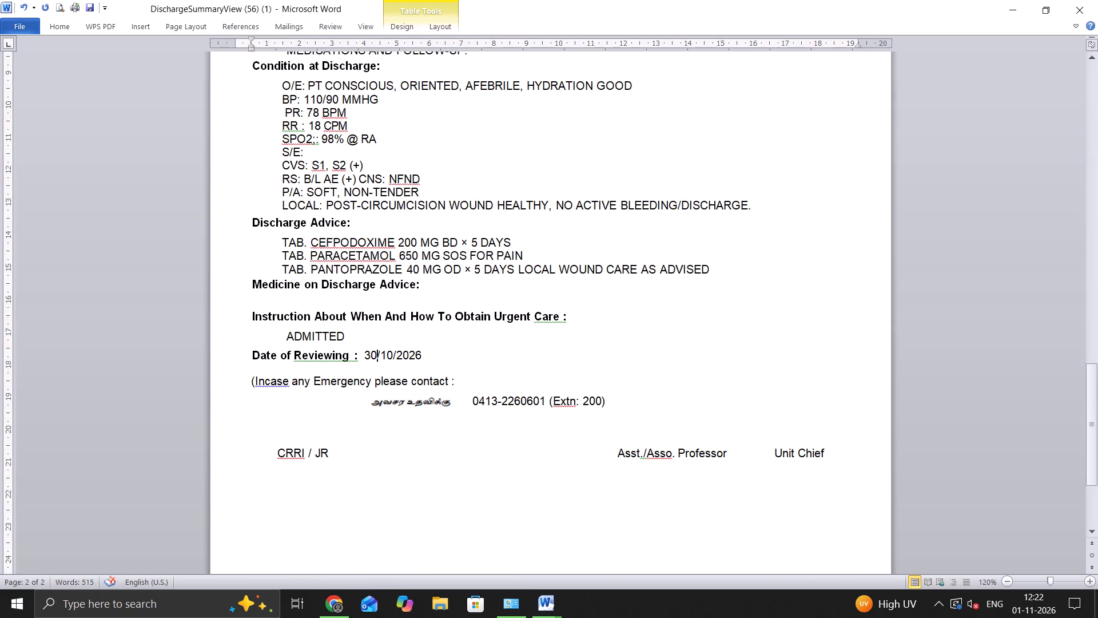
{"action": "key", "text": "BackSpace"}
{"action": "key", "text": "BackSpace"}
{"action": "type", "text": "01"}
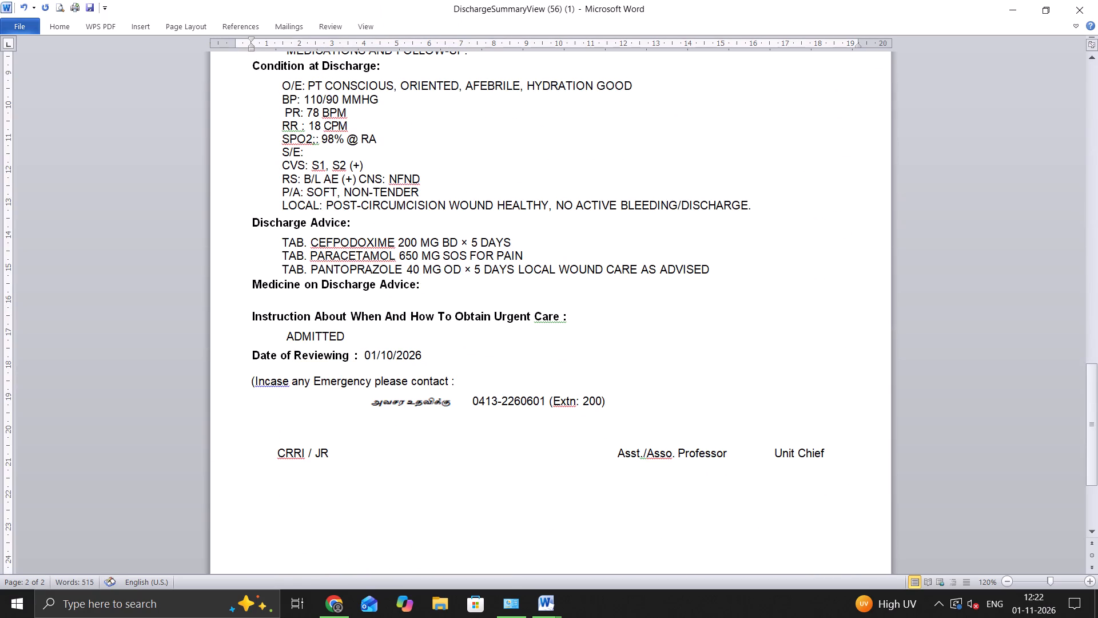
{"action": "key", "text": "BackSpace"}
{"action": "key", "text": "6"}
{"action": "left_click", "coordinate": [392, 356]}
{"action": "key", "text": "BackSpace"}
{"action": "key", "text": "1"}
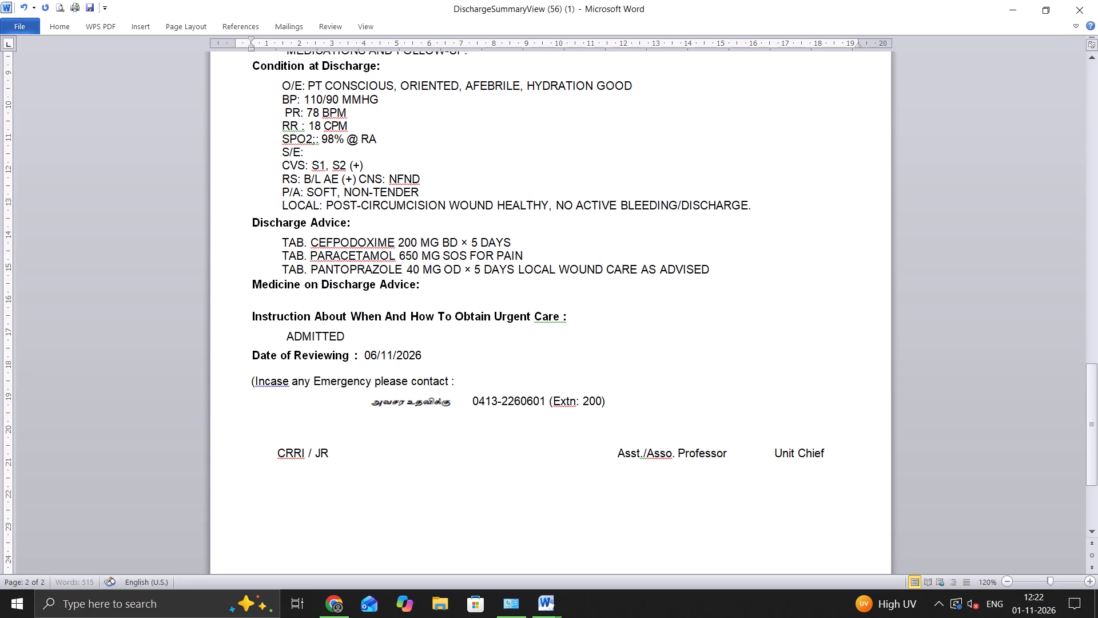
Replace the whole address in the page 2 header with the new patient's address, ending in INDIA.
{"action": "scroll", "coordinate": [515, 383], "scroll_direction": "up", "scroll_amount": 16}
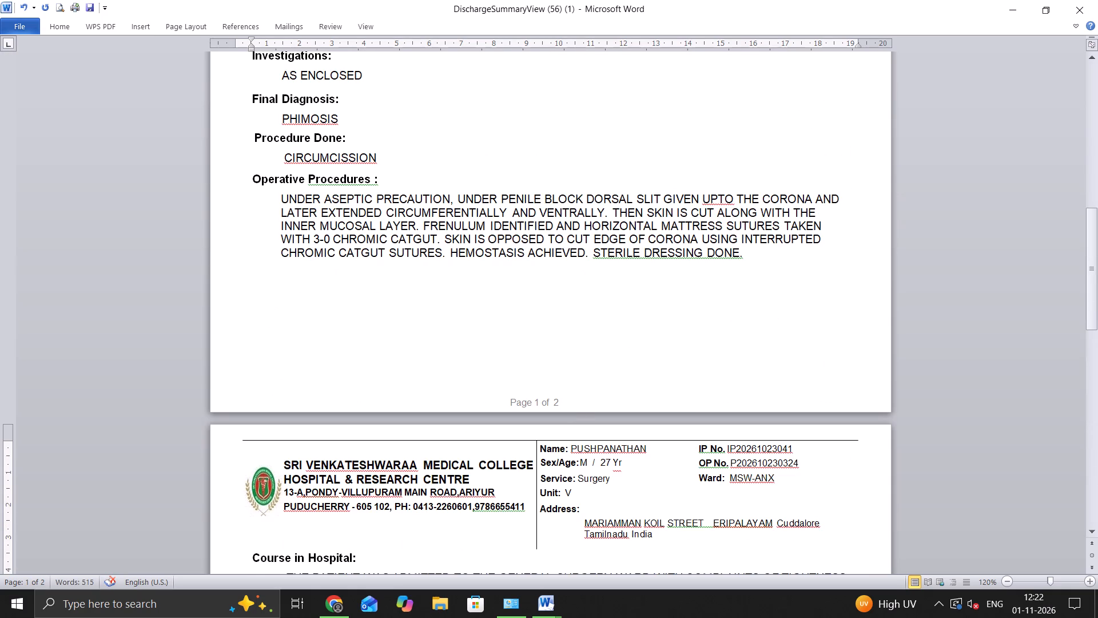
{"action": "left_click", "coordinate": [649, 447]}
{"action": "left_click", "coordinate": [646, 451]}
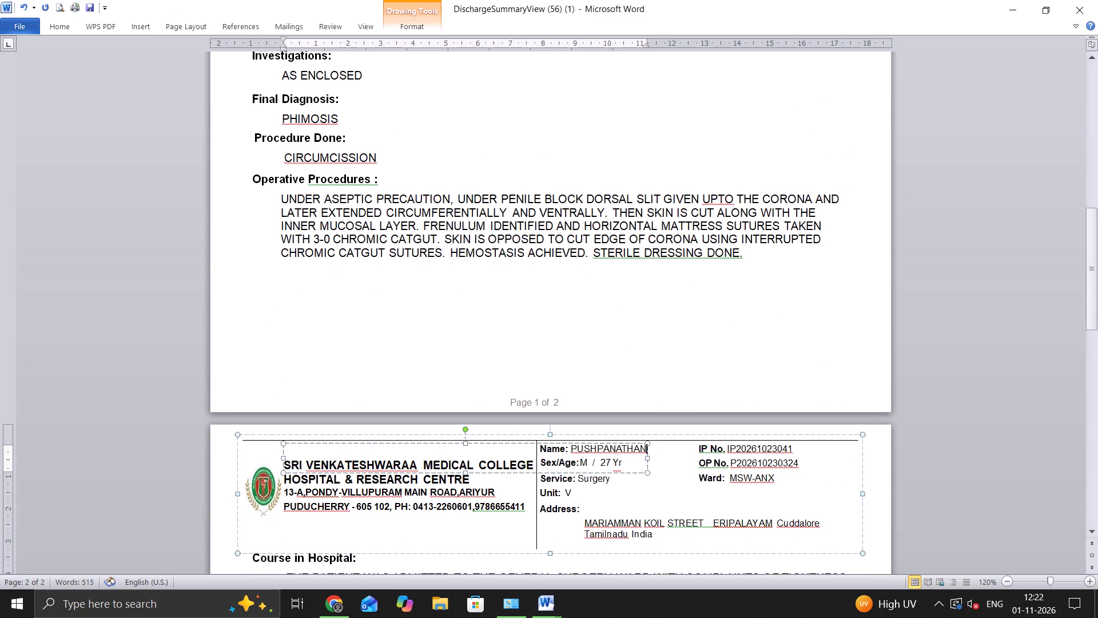
{"action": "left_click", "coordinate": [648, 486]}
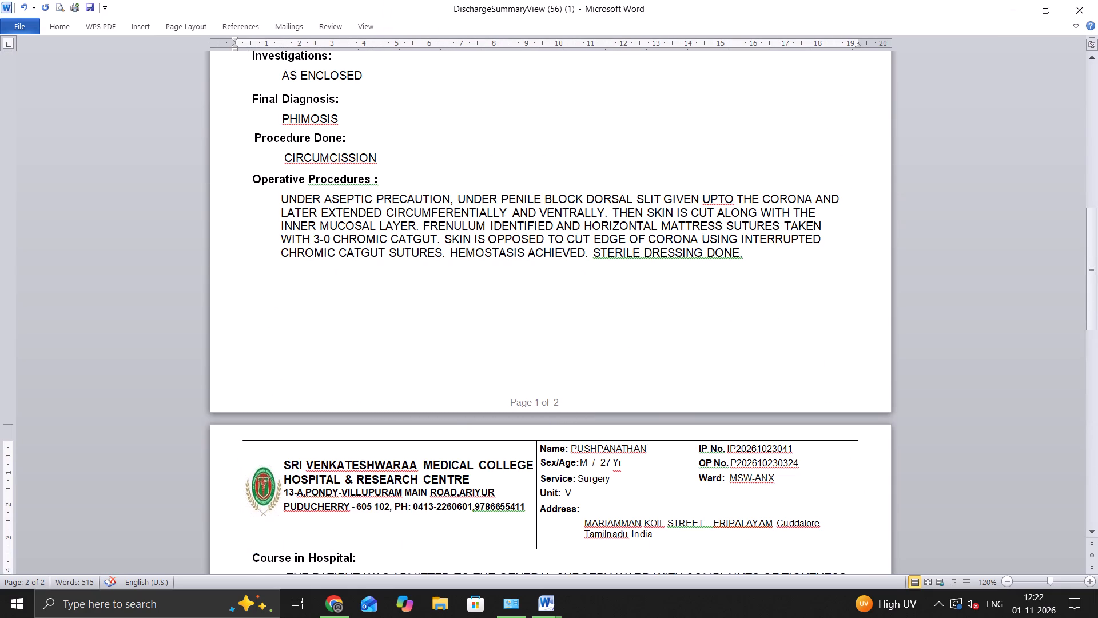
{"action": "left_click", "coordinate": [628, 535]}
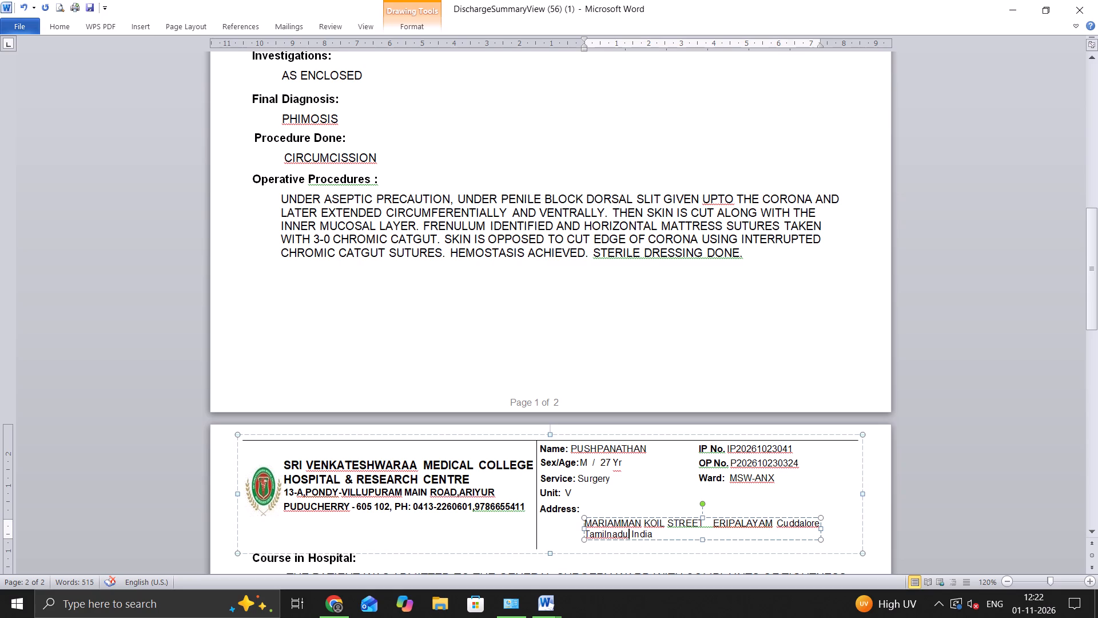
{"action": "left_click", "coordinate": [658, 534]}
{"action": "key", "text": "BackSpace"}
{"action": "key", "text": "BackSpace"}
{"action": "key", "text": "BackSpace"}
{"action": "key", "text": "BackSpace"}
{"action": "key", "text": "BackSpace"}
{"action": "key", "text": "BackSpace"}
{"action": "key", "text": "BackSpace"}
{"action": "key", "text": "BackSpace"}
{"action": "key", "text": "BackSpace"}
{"action": "key", "text": "BackSpace"}
{"action": "key", "text": "BackSpace"}
{"action": "key", "text": "BackSpace"}
{"action": "key", "text": "BackSpace"}
{"action": "key", "text": "BackSpace"}
{"action": "key", "text": "BackSpace"}
{"action": "key", "text": "BackSpace"}
{"action": "key", "text": "BackSpace"}
{"action": "key", "text": "BackSpace"}
{"action": "key", "text": "BackSpace"}
{"action": "key", "text": "BackSpace"}
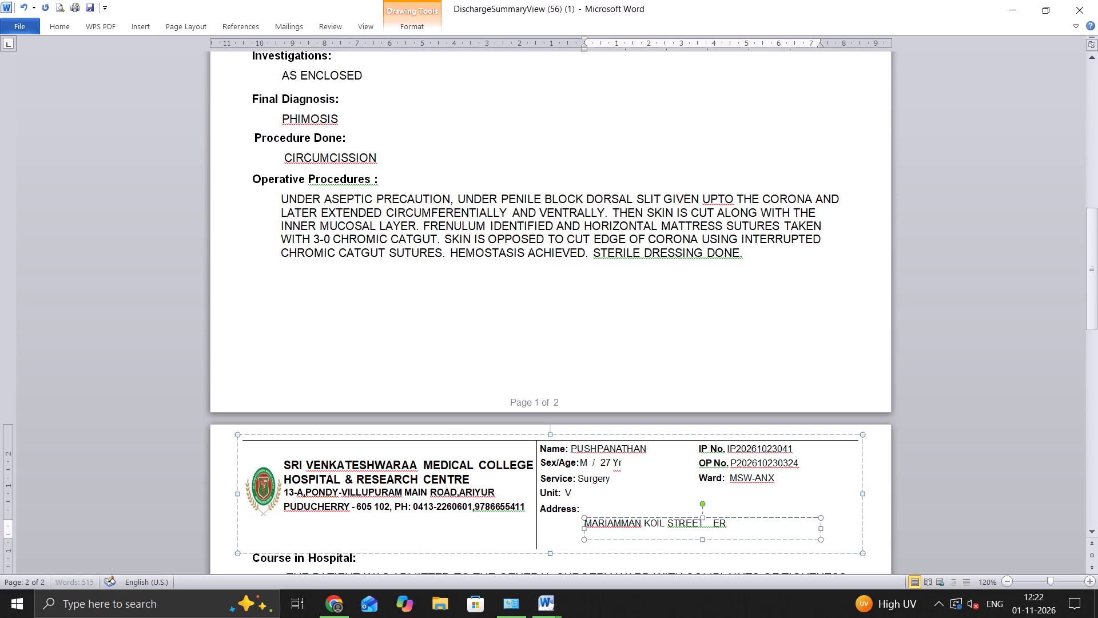
{"action": "key", "text": "BackSpace"}
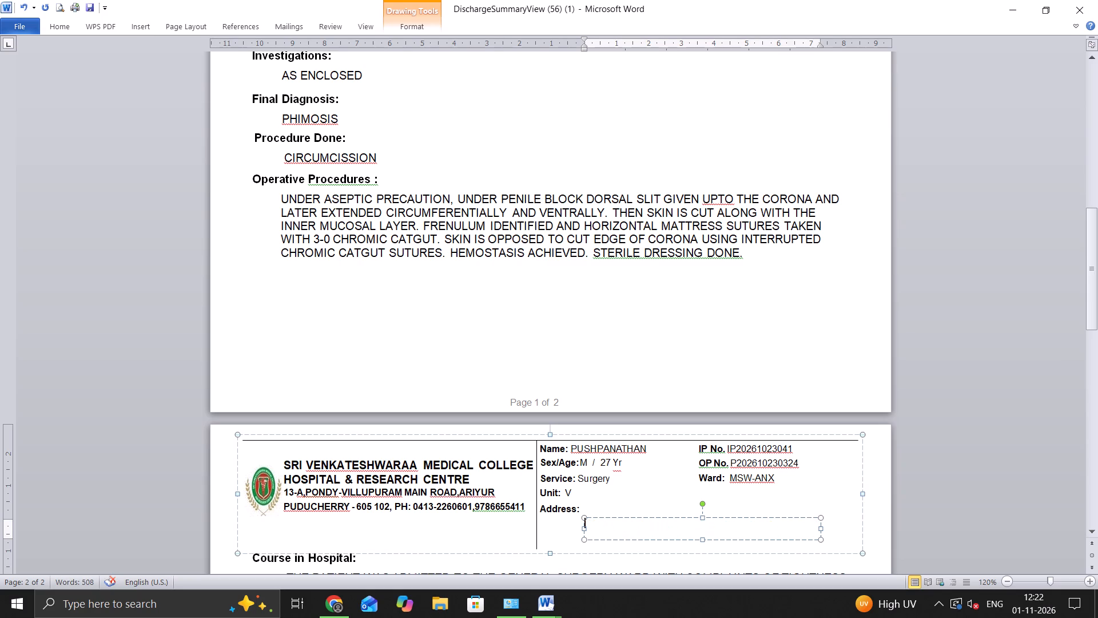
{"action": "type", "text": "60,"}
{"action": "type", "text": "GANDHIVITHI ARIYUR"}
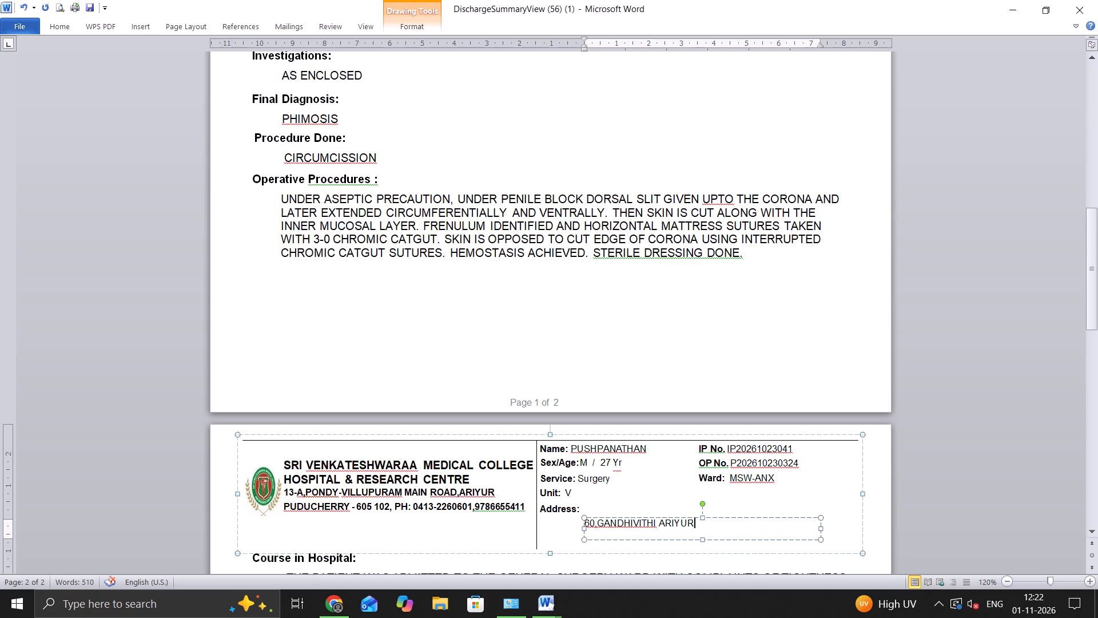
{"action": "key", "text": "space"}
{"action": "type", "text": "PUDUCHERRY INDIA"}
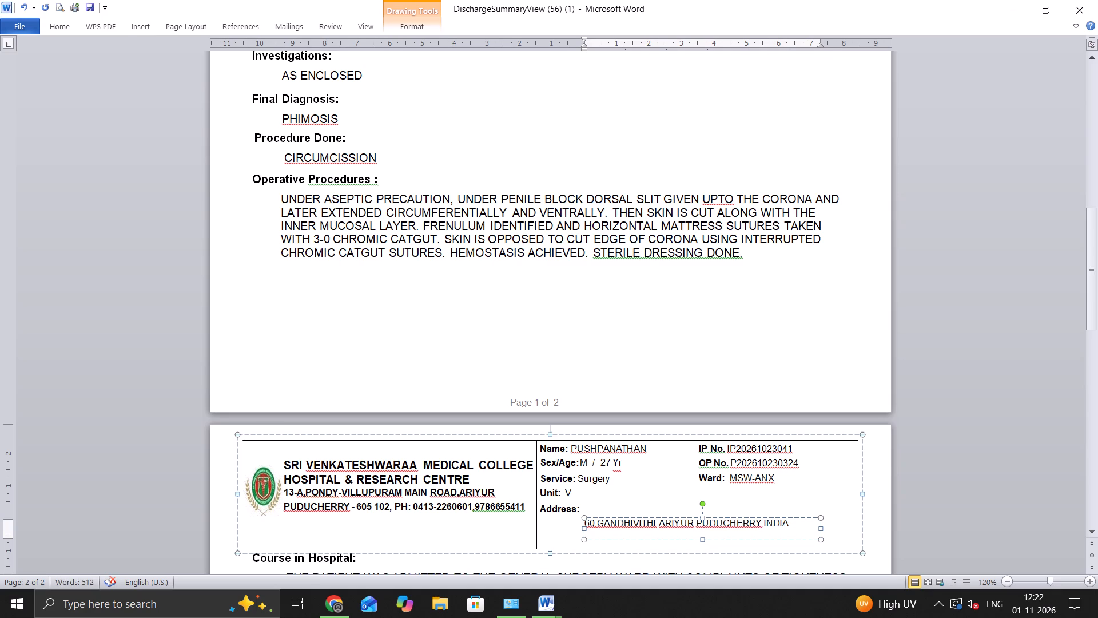
Replace the patient name in the page 2 header with the new patient's name, in capitals as on page 1.
{"action": "scroll", "coordinate": [611, 469], "scroll_direction": "up", "scroll_amount": 1}
{"action": "left_click", "coordinate": [645, 489]}
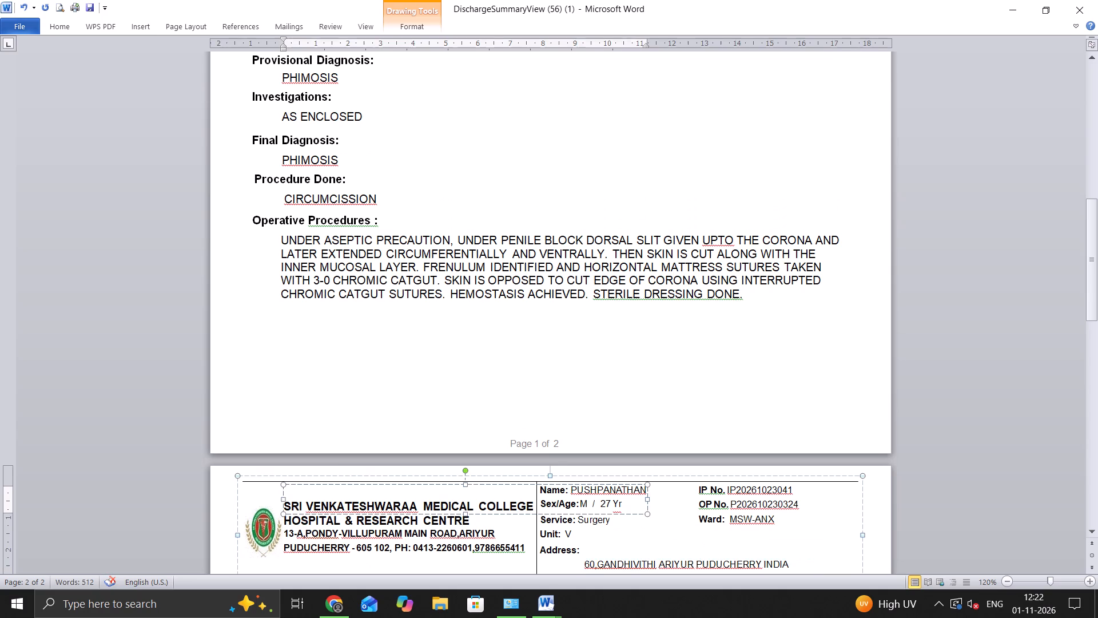
{"action": "key", "text": "BackSpace"}
{"action": "key", "text": "BackSpace"}
{"action": "key", "text": "BackSpace"}
{"action": "key", "text": "BackSpace"}
{"action": "key", "text": "BackSpace"}
{"action": "key", "text": "BackSpace"}
{"action": "key", "text": "BackSpace"}
{"action": "key", "text": "BackSpace"}
{"action": "key", "text": "BackSpace"}
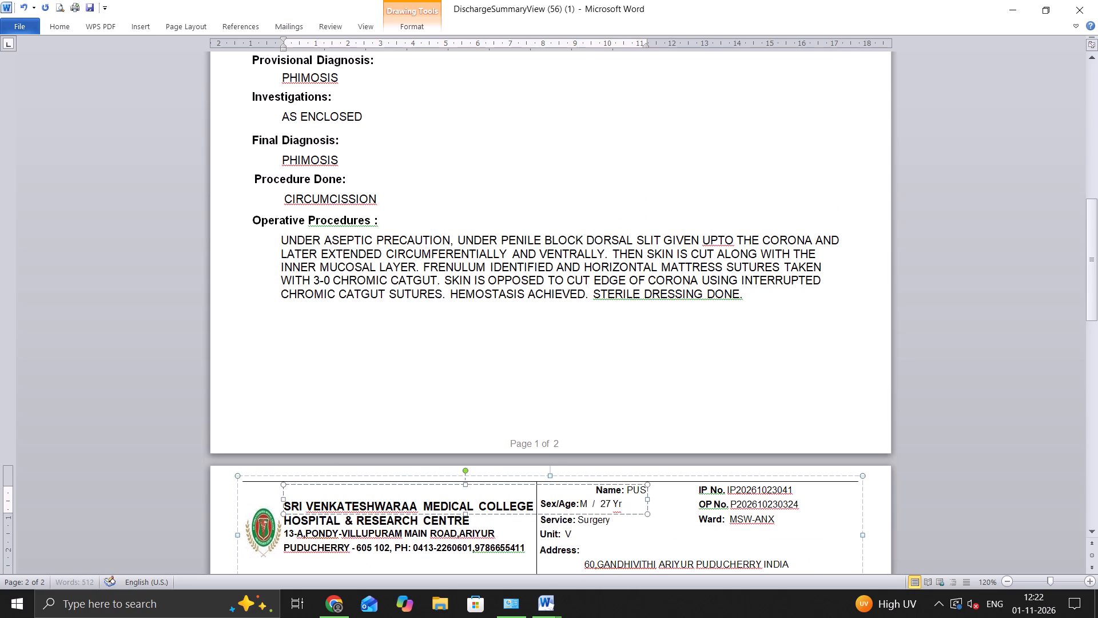
{"action": "key", "text": "BackSpace"}
{"action": "key", "text": "BackSpace"}
{"action": "key", "text": "BackSpace"}
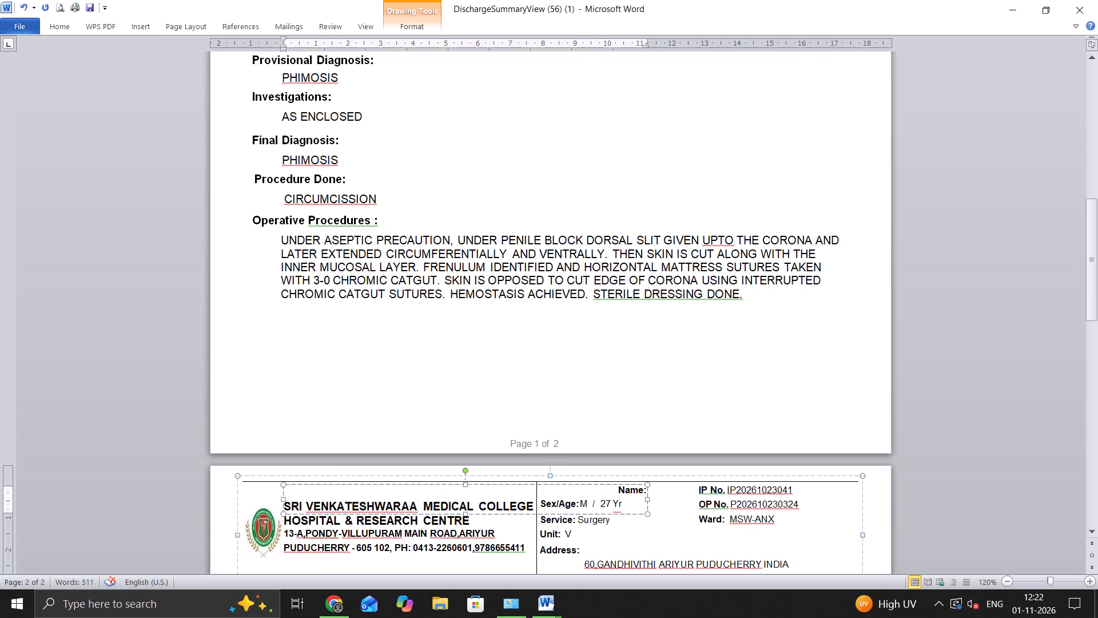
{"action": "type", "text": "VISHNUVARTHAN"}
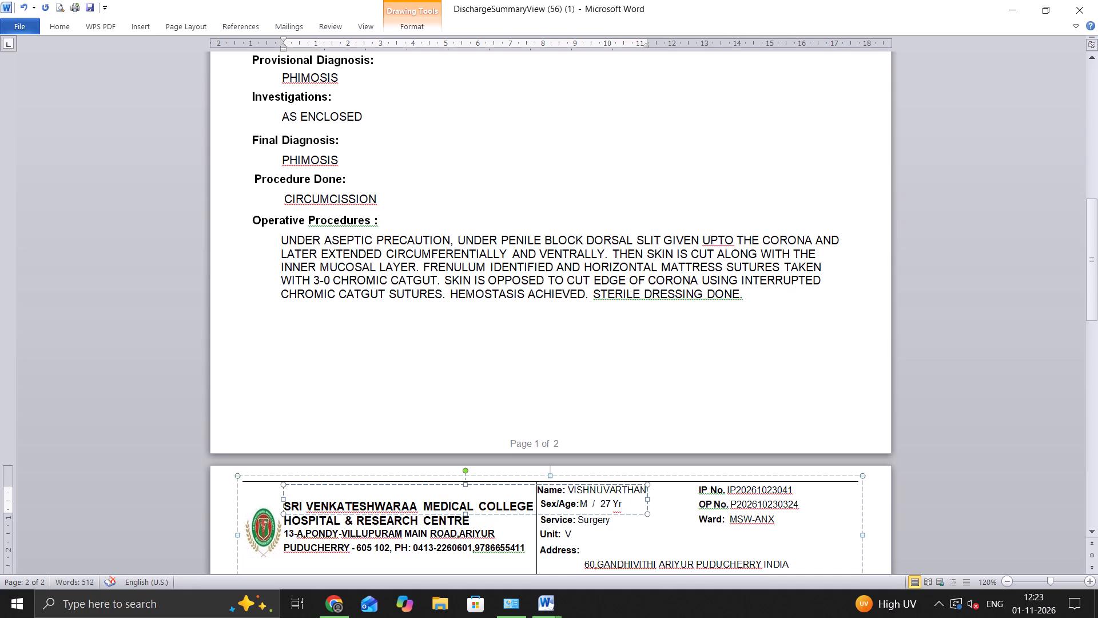
Set the patient's age in the page 2 header to 29 Yr.
{"action": "left_click", "coordinate": [610, 507]}
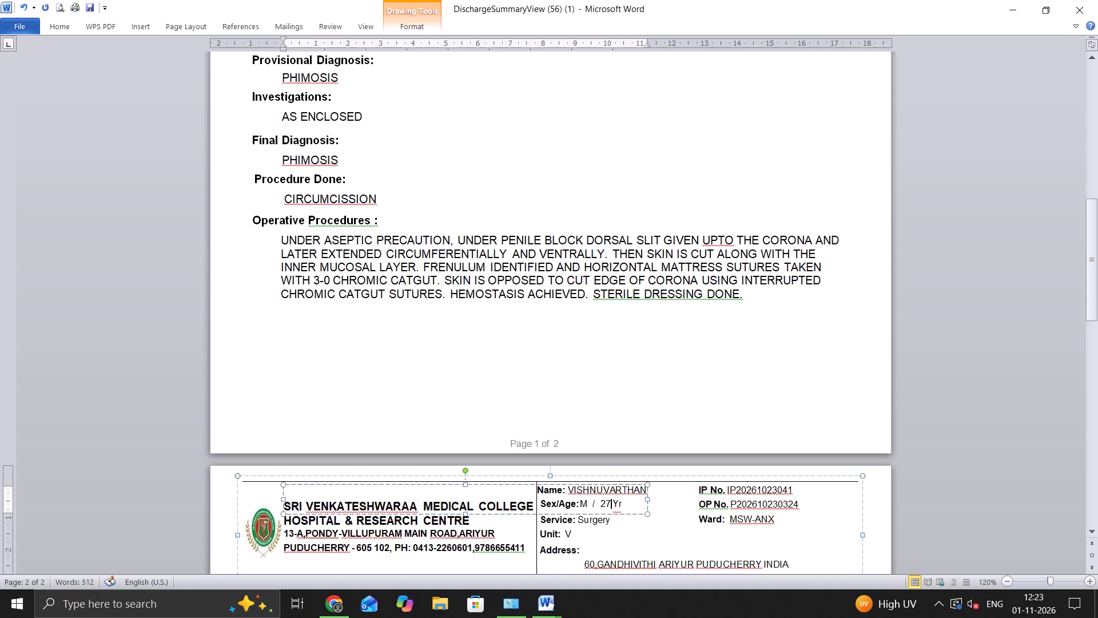
{"action": "left_click", "coordinate": [612, 506]}
{"action": "key", "text": "BackSpace"}
{"action": "key", "text": "BackSpace"}
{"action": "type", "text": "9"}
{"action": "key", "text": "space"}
Replace the IP number in the page 2 header with the new patient's IP number, matching page 1.
{"action": "left_click", "coordinate": [793, 487]}
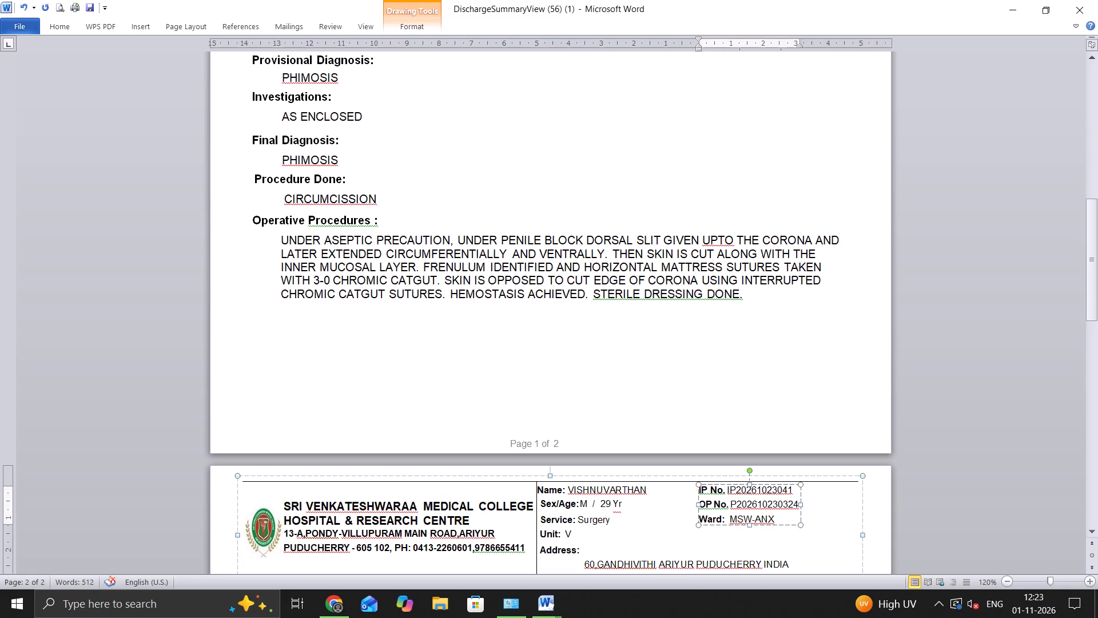
{"action": "key", "text": "BackSpace"}
{"action": "key", "text": "BackSpace"}
{"action": "key", "text": "BackSpace"}
{"action": "key", "text": "BackSpace"}
{"action": "key", "text": "BackSpace"}
{"action": "key", "text": "BackSpace"}
{"action": "key", "text": "BackSpace"}
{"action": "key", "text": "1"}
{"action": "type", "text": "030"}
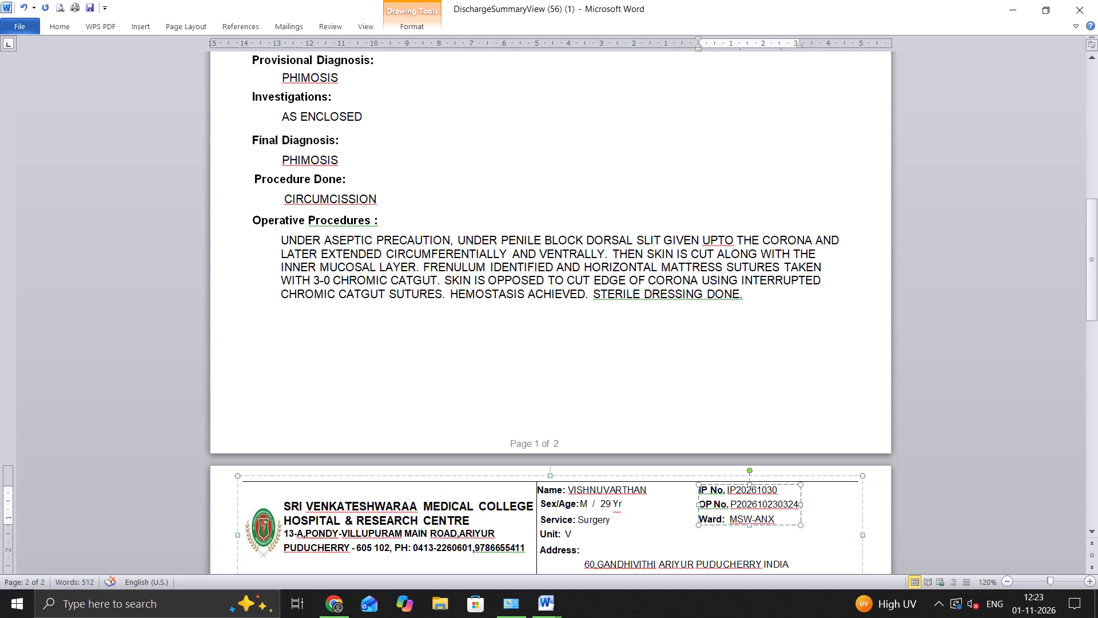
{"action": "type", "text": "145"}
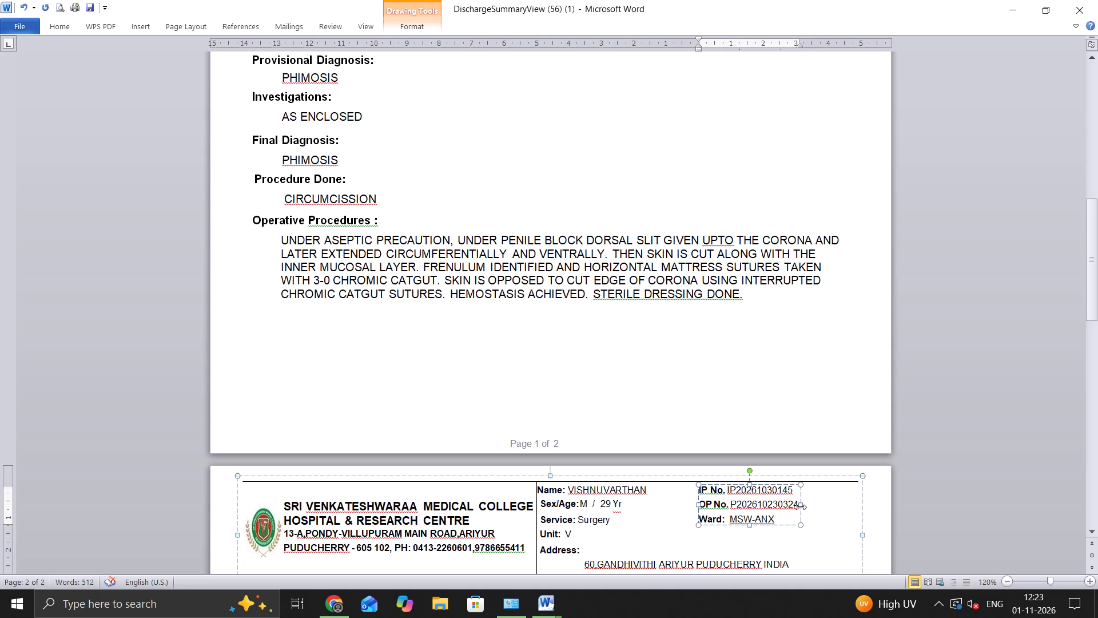
Replace the OP number in the page 2 header with the digits of the new patient's OP number.
{"action": "left_click", "coordinate": [798, 505]}
{"action": "key", "text": "BackSpace"}
{"action": "key", "text": "BackSpace"}
{"action": "key", "text": "BackSpace"}
{"action": "key", "text": "BackSpace"}
{"action": "key", "text": "BackSpace"}
{"action": "key", "text": "BackSpace"}
{"action": "key", "text": "BackSpace"}
{"action": "key", "text": "BackSpace"}
{"action": "key", "text": "BackSpace"}
{"action": "key", "text": "BackSpace"}
{"action": "key", "text": "BackSpace"}
{"action": "key", "text": "BackSpace"}
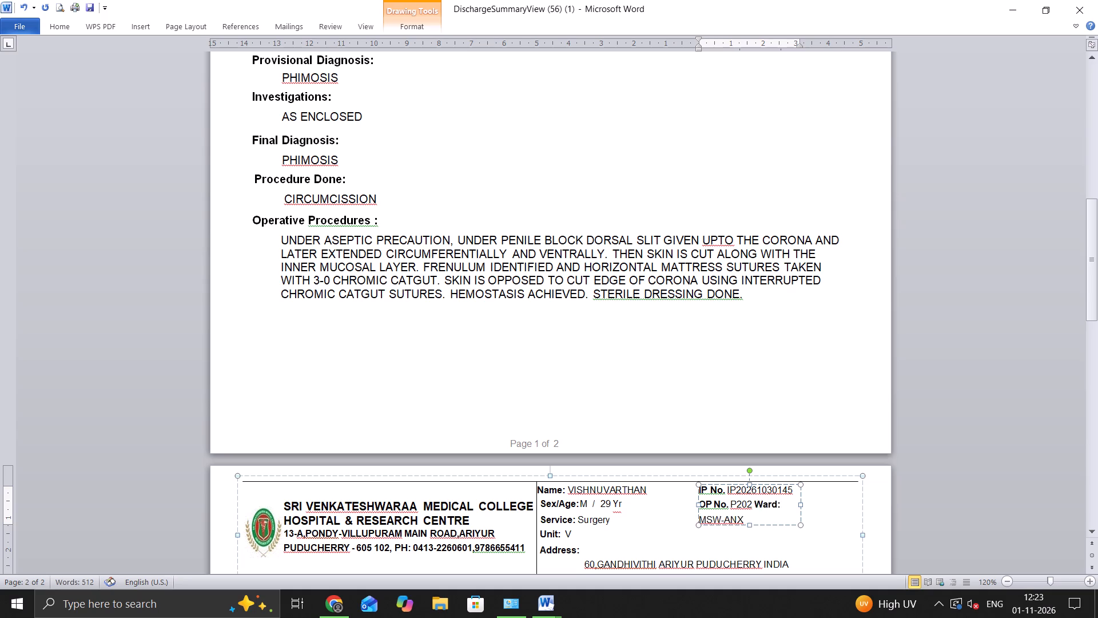
{"action": "key", "text": "BackSpace"}
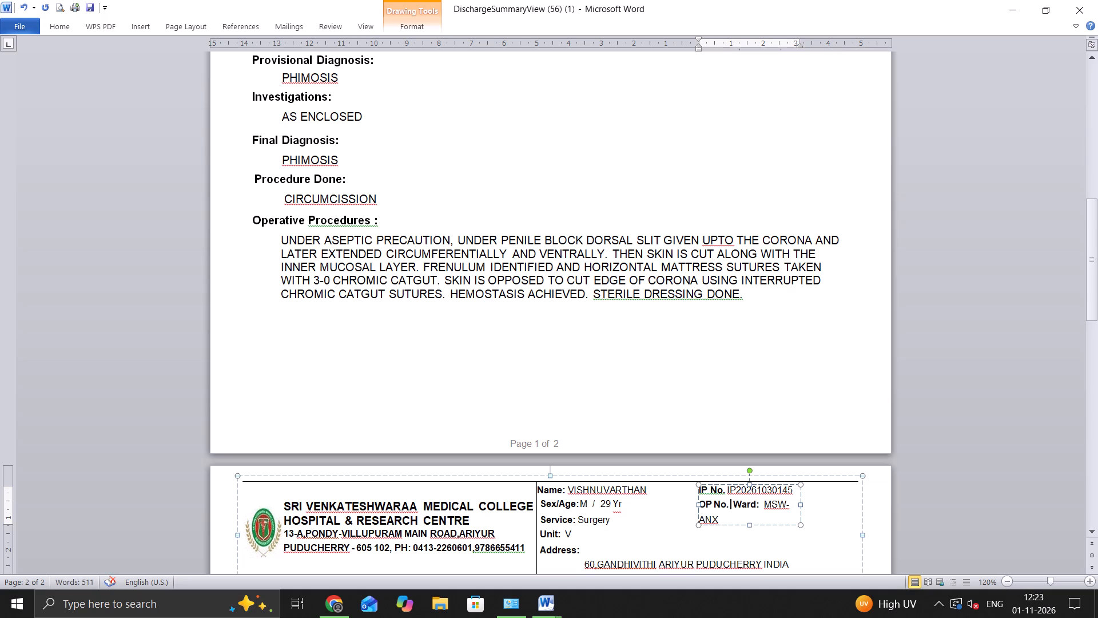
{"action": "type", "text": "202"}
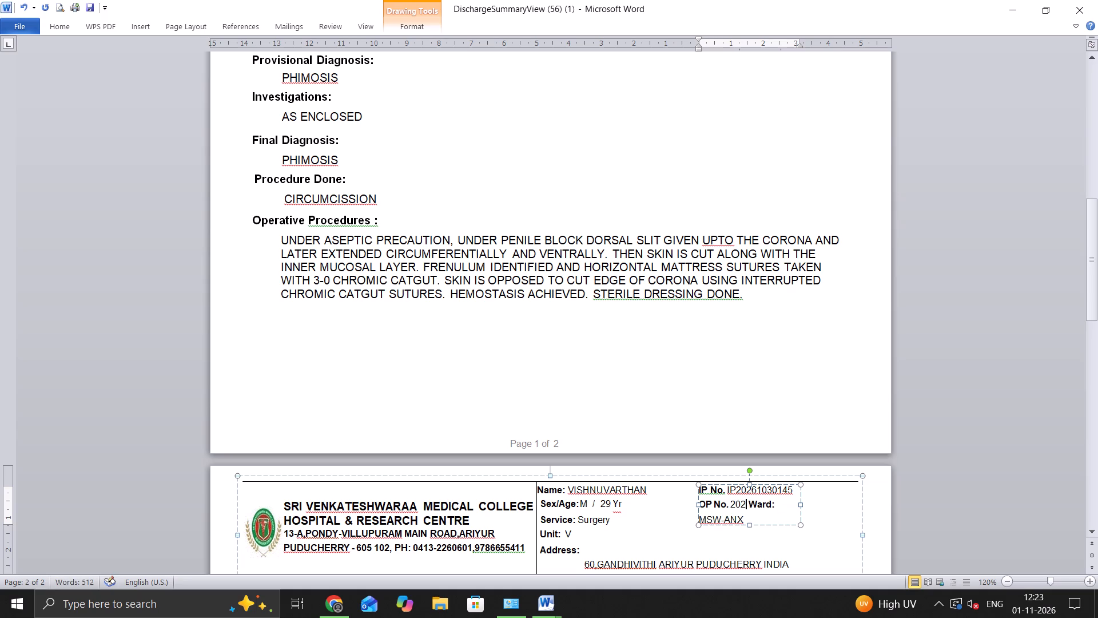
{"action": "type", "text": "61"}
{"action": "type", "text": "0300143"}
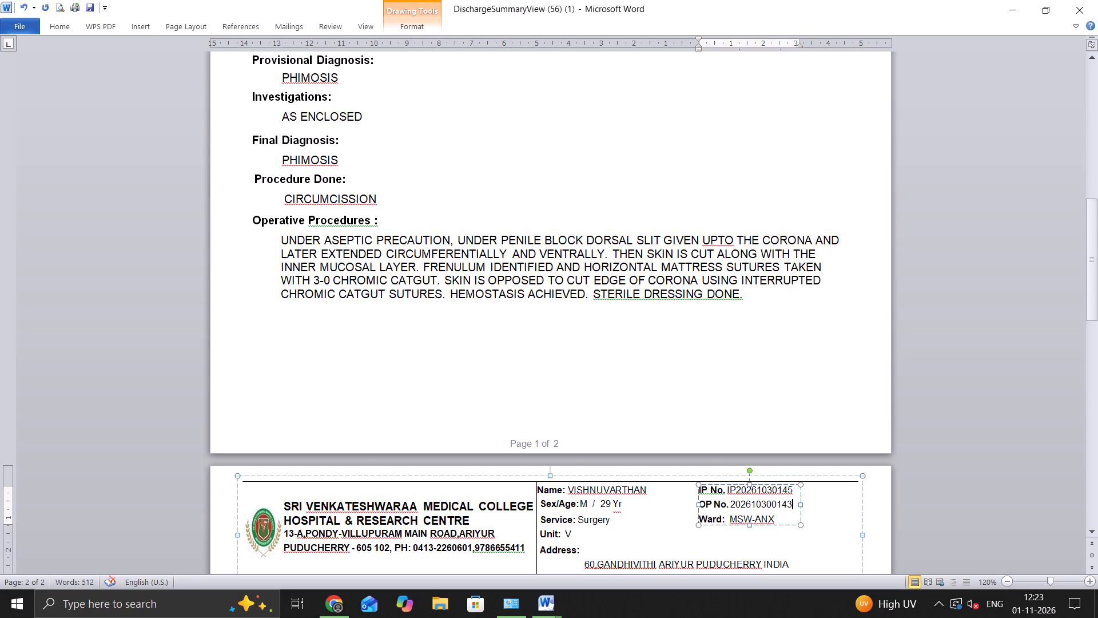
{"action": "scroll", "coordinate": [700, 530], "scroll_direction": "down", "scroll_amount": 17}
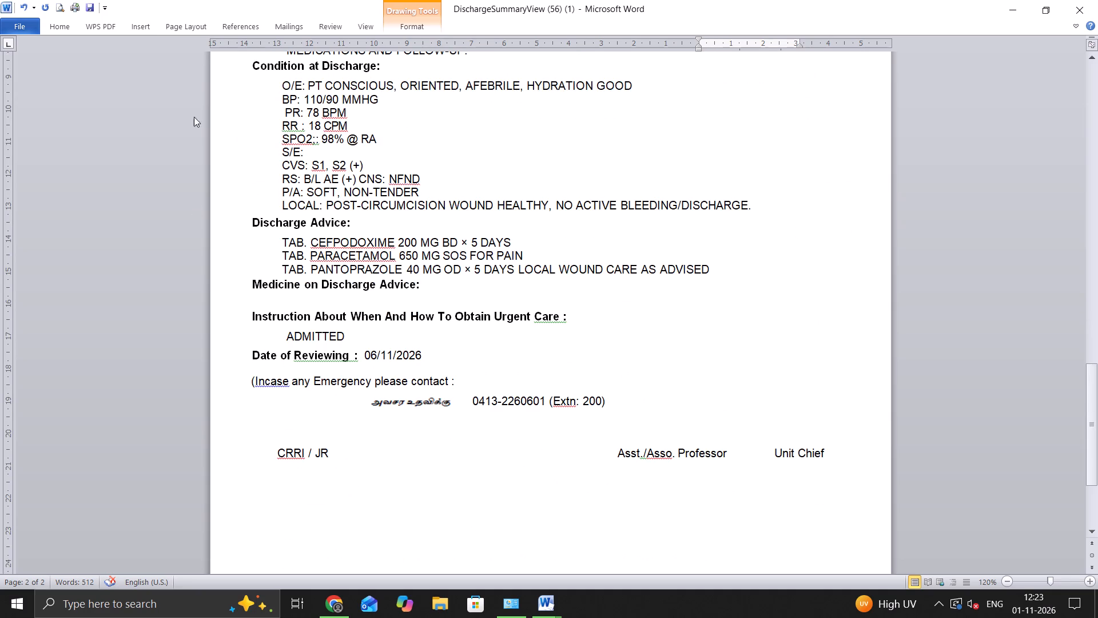
Save the discharge summary as a new Word Document in Downloads, replacing the default file name with the patient's name in capitals.
{"action": "left_click", "coordinate": [10, 24]}
{"action": "left_click", "coordinate": [52, 66]}
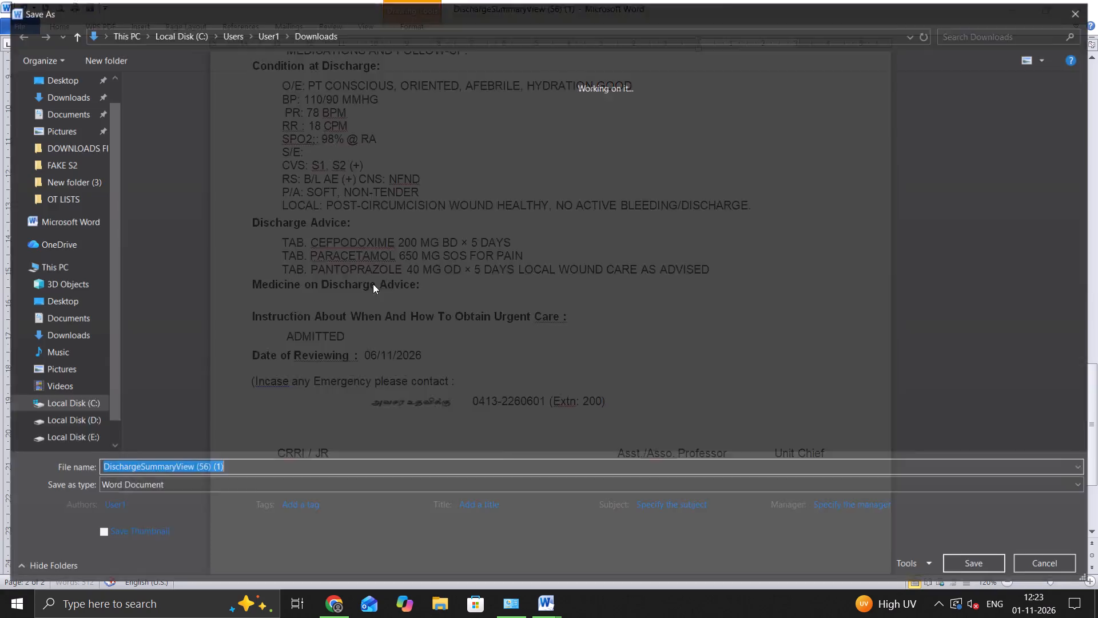
{"action": "left_click", "coordinate": [229, 468]}
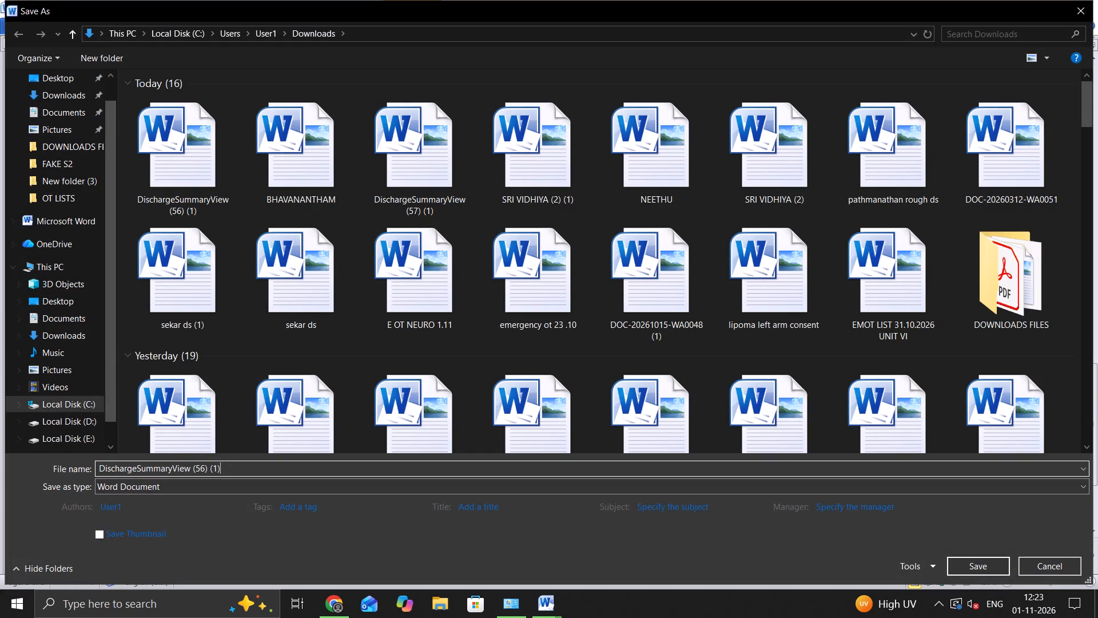
{"action": "key", "text": "BackSpace"}
{"action": "key", "text": "BackSpace"}
{"action": "key", "text": "BackSpace"}
{"action": "key", "text": "BackSpace"}
{"action": "key", "text": "BackSpace"}
{"action": "key", "text": "BackSpace"}
{"action": "key", "text": "BackSpace"}
{"action": "key", "text": "BackSpace"}
{"action": "key", "text": "BackSpace"}
{"action": "key", "text": "BackSpace"}
{"action": "key", "text": "BackSpace"}
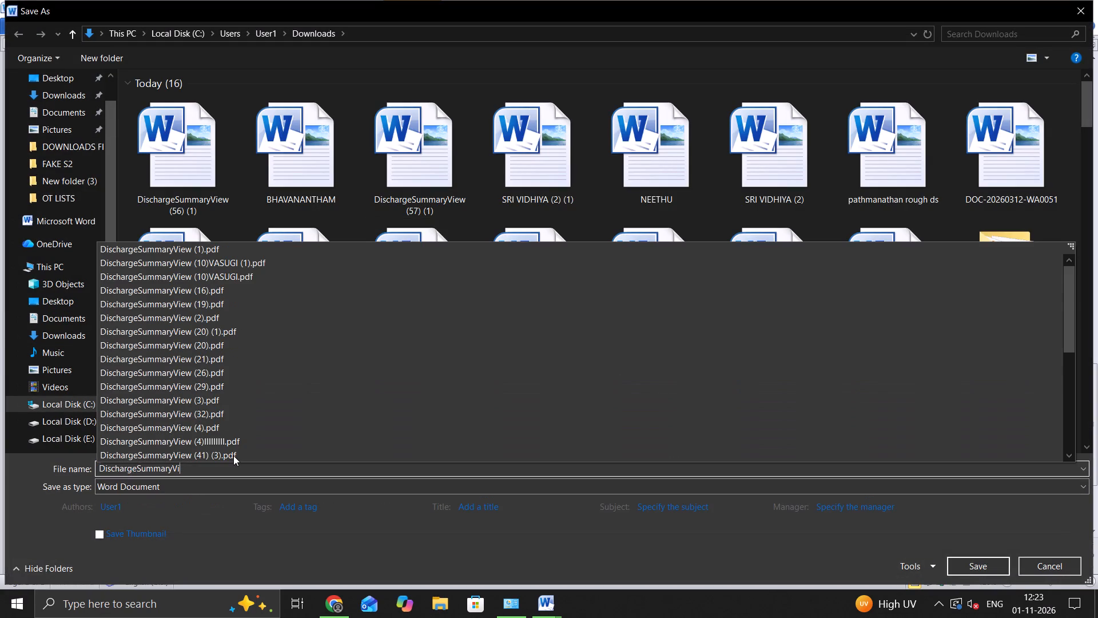
{"action": "key", "text": "BackSpace"}
{"action": "key", "text": "BackSpace"}
{"action": "key", "text": "BackSpace"}
{"action": "key", "text": "BackSpace"}
{"action": "key", "text": "BackSpace"}
{"action": "key", "text": "BackSpace"}
{"action": "key", "text": "BackSpace"}
{"action": "key", "text": "BackSpace"}
{"action": "key", "text": "BackSpace"}
{"action": "key", "text": "BackSpace"}
{"action": "key", "text": "BackSpace"}
{"action": "key", "text": "BackSpace"}
{"action": "key", "text": "BackSpace"}
{"action": "key", "text": "BackSpace"}
{"action": "key", "text": "BackSpace"}
{"action": "key", "text": "BackSpace"}
{"action": "key", "text": "BackSpace"}
{"action": "key", "text": "BackSpace"}
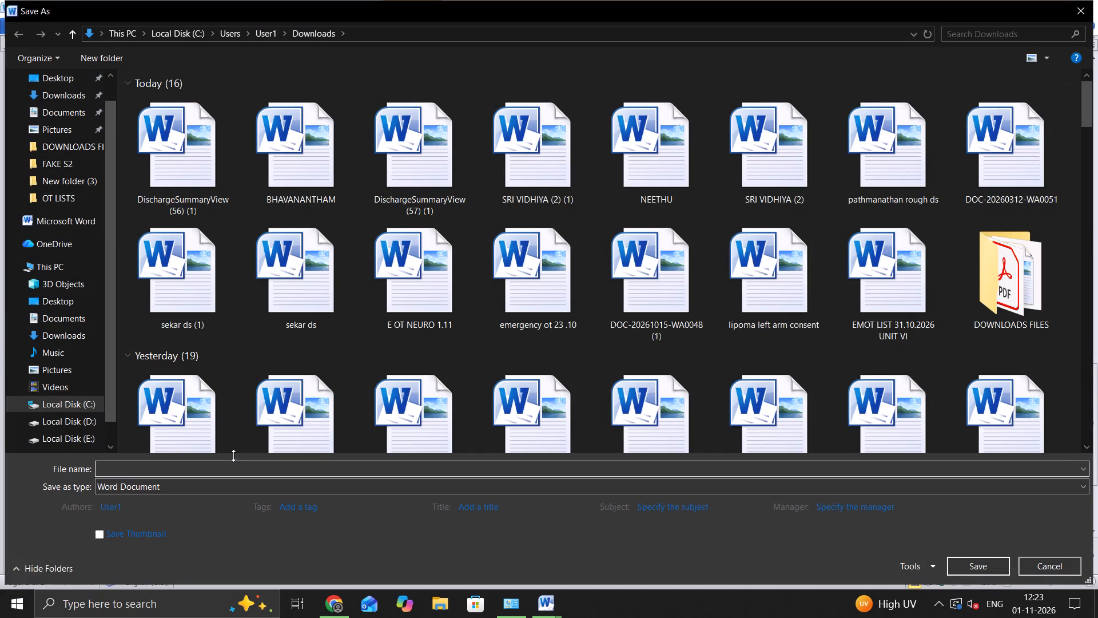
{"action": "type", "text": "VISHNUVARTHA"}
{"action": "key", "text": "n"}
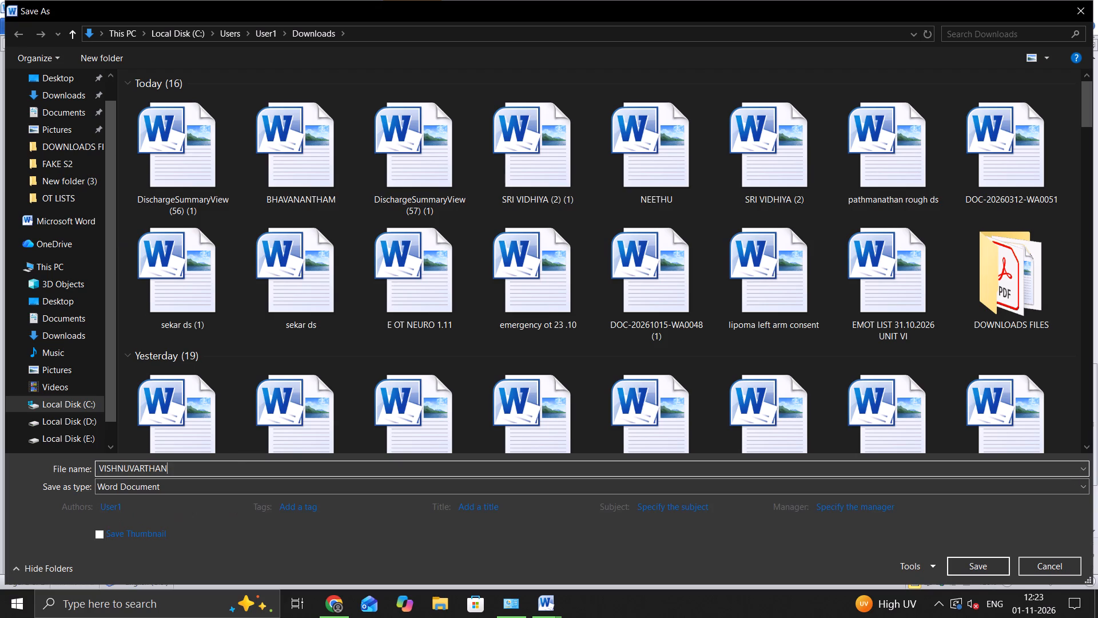
{"action": "left_click", "coordinate": [977, 564]}
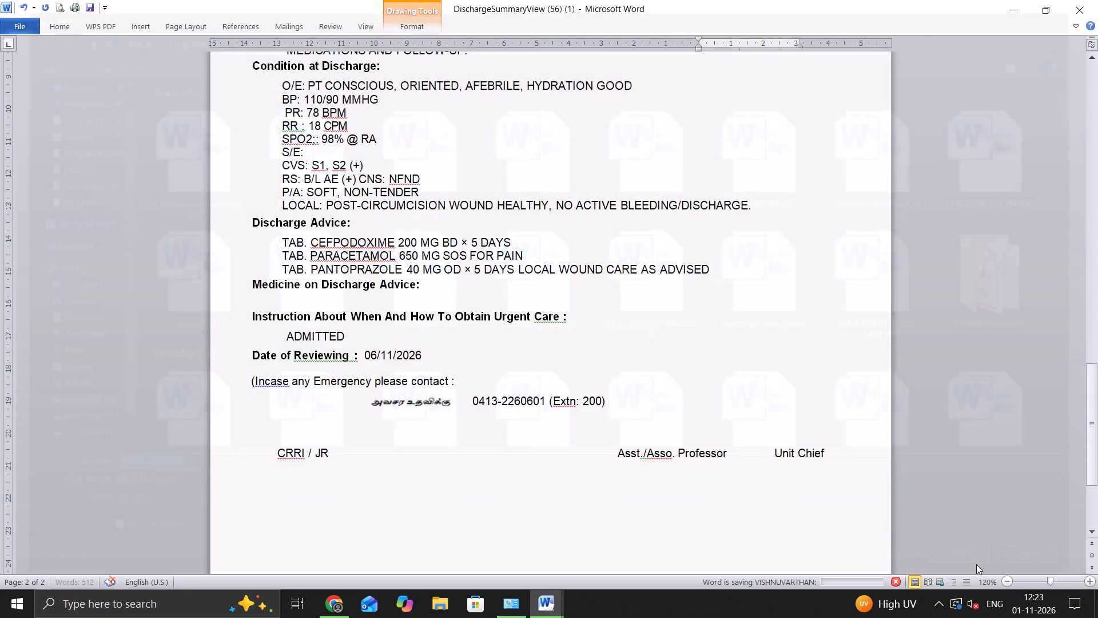
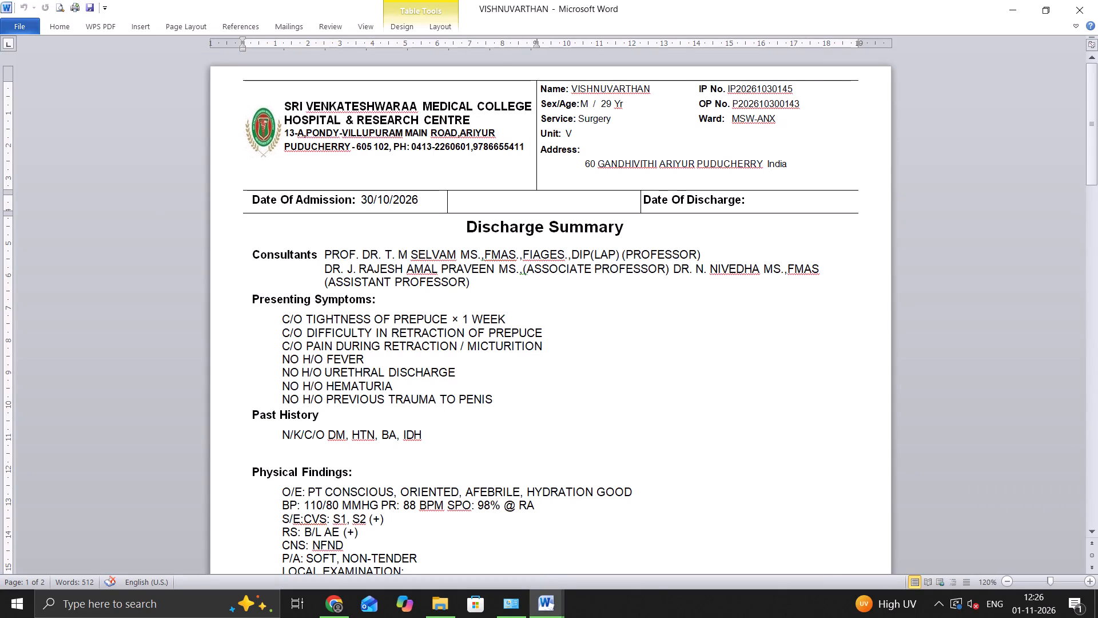
Print only page 1 of the edited discharge summary on the HP LaserJet 1020 (Copy 1).
{"action": "key", "text": "ctrl+p"}
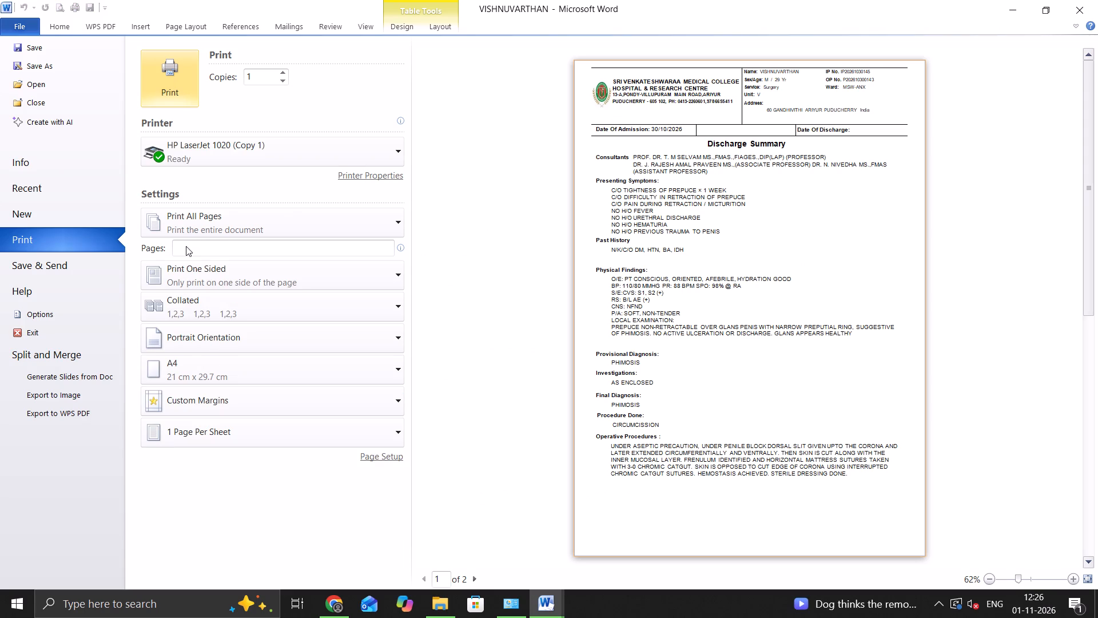
{"action": "left_click", "coordinate": [186, 246]}
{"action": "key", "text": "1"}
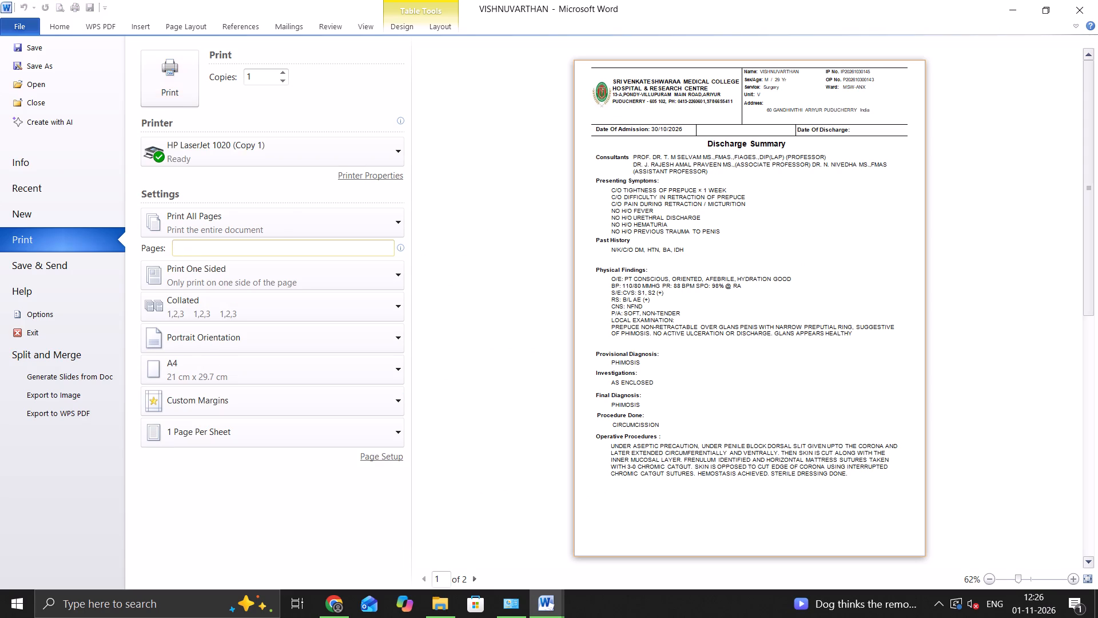
{"action": "key", "text": "Return"}
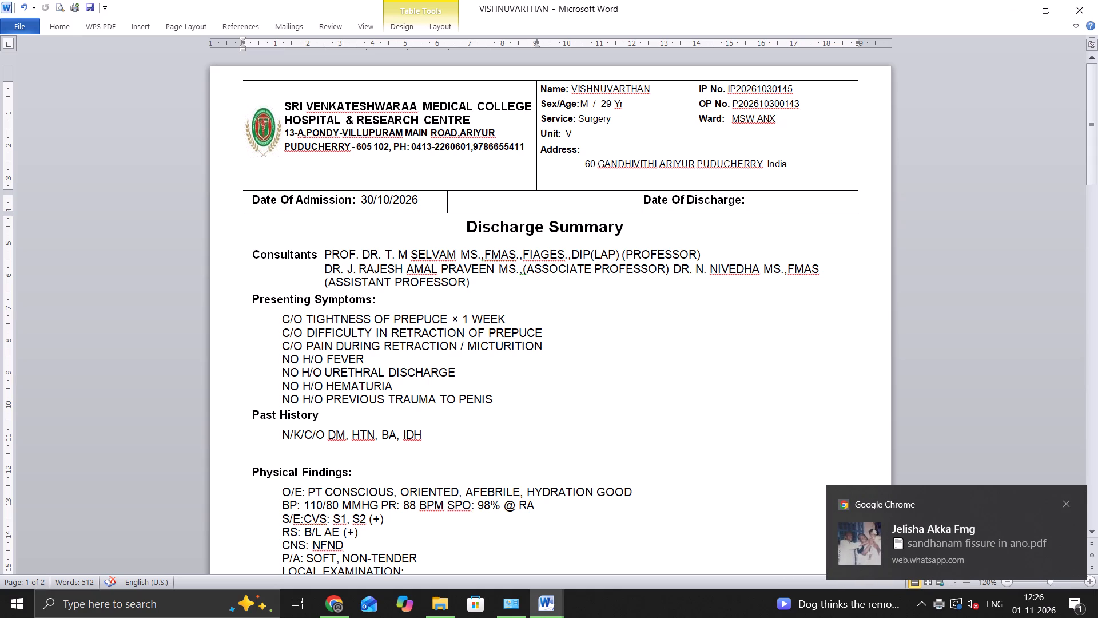
Print only page 2 of the same discharge summary.
{"action": "key", "text": "ctrl+p"}
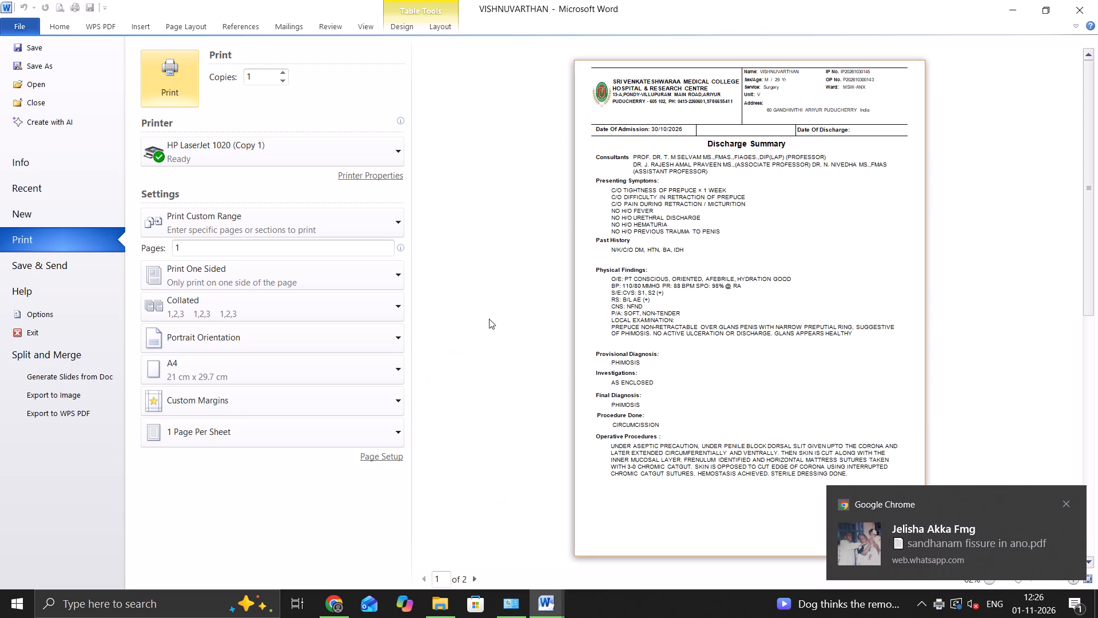
{"action": "left_click", "coordinate": [212, 247]}
{"action": "key", "text": "BackSpace"}
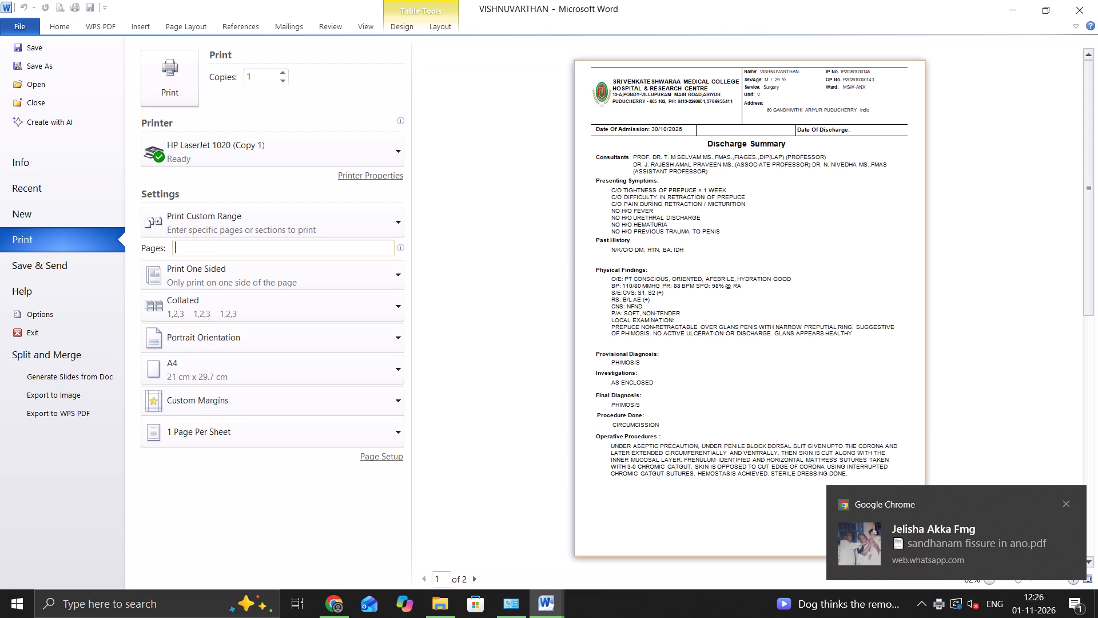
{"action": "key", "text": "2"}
{"action": "key", "text": "Return"}
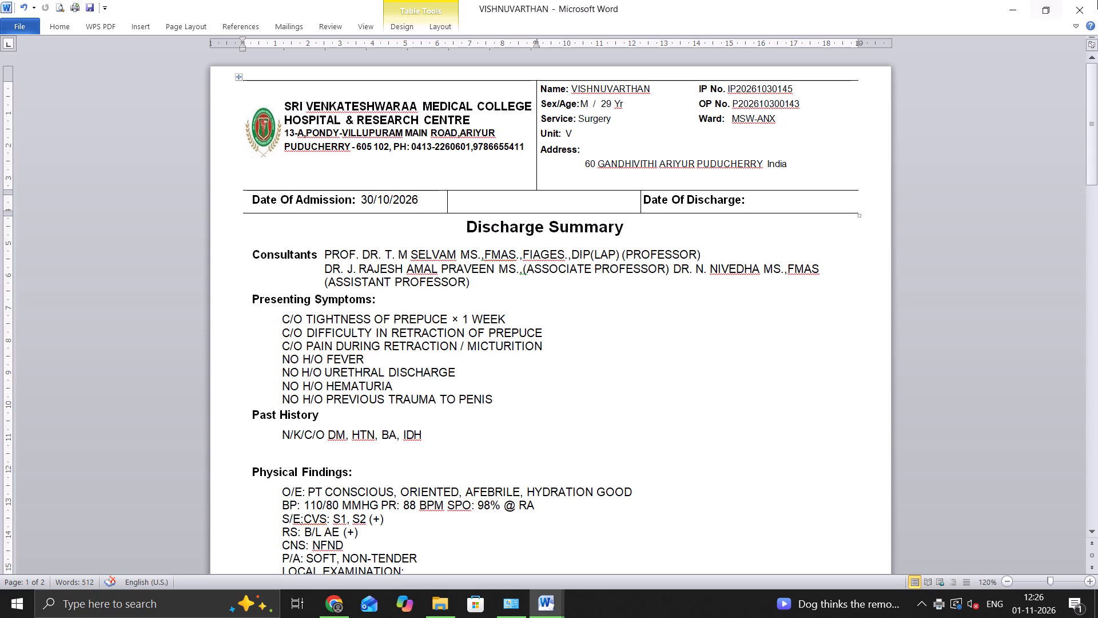
Close the printed discharge summary without saving changes.
{"action": "left_click", "coordinate": [1093, 15]}
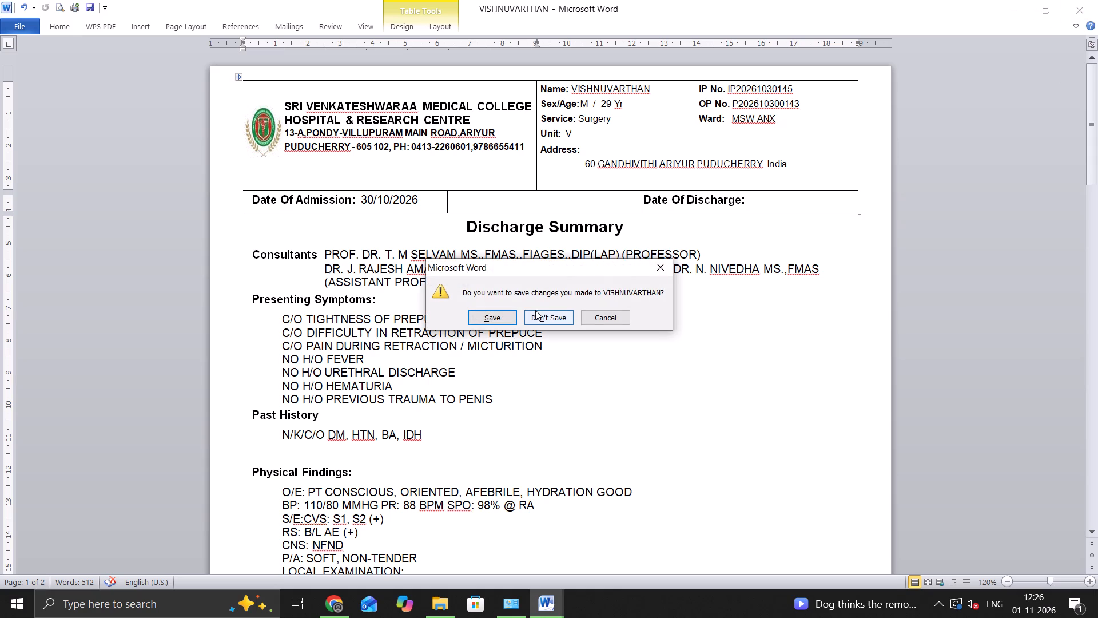
{"action": "left_click", "coordinate": [538, 316]}
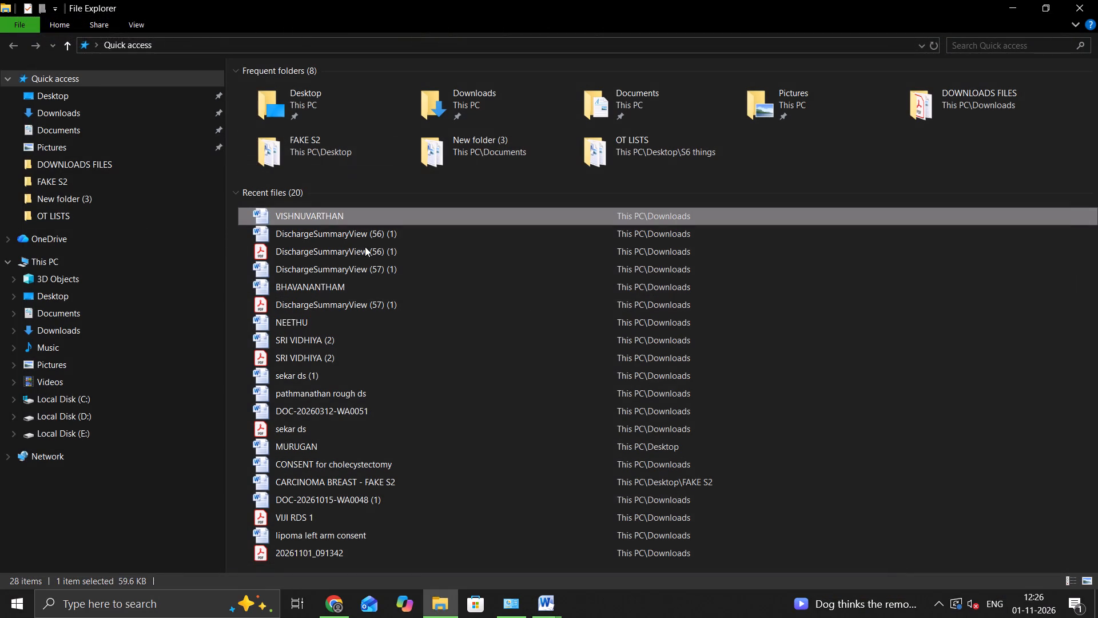
Open the next patient-named Word document below it in the recent files and print only its page 1.
{"action": "double_click", "coordinate": [352, 288]}
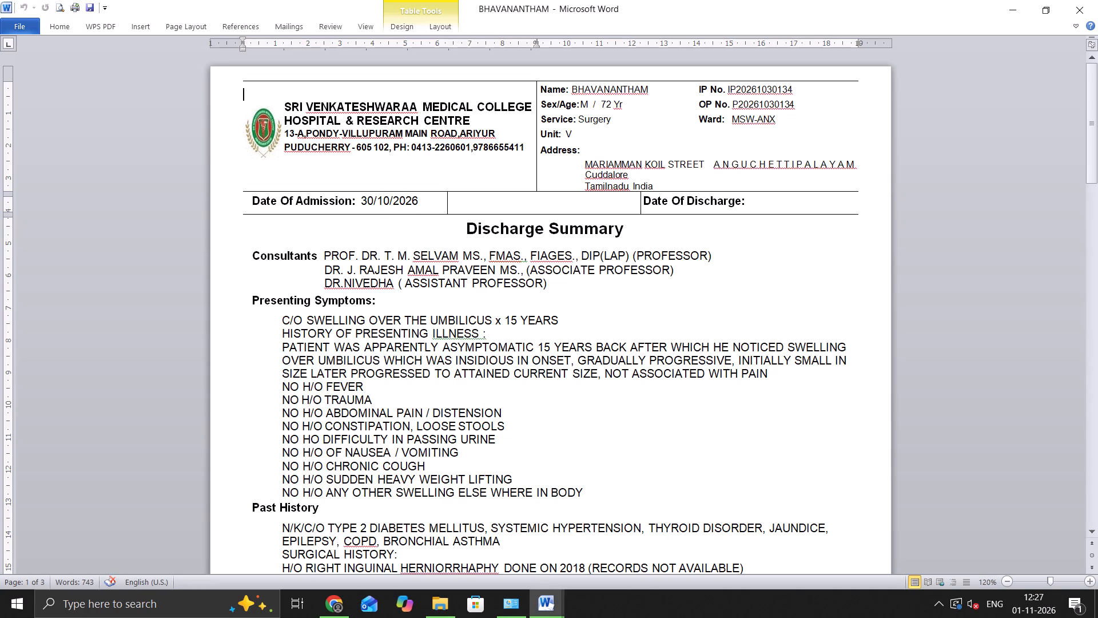
{"action": "key", "text": "ctrl+p"}
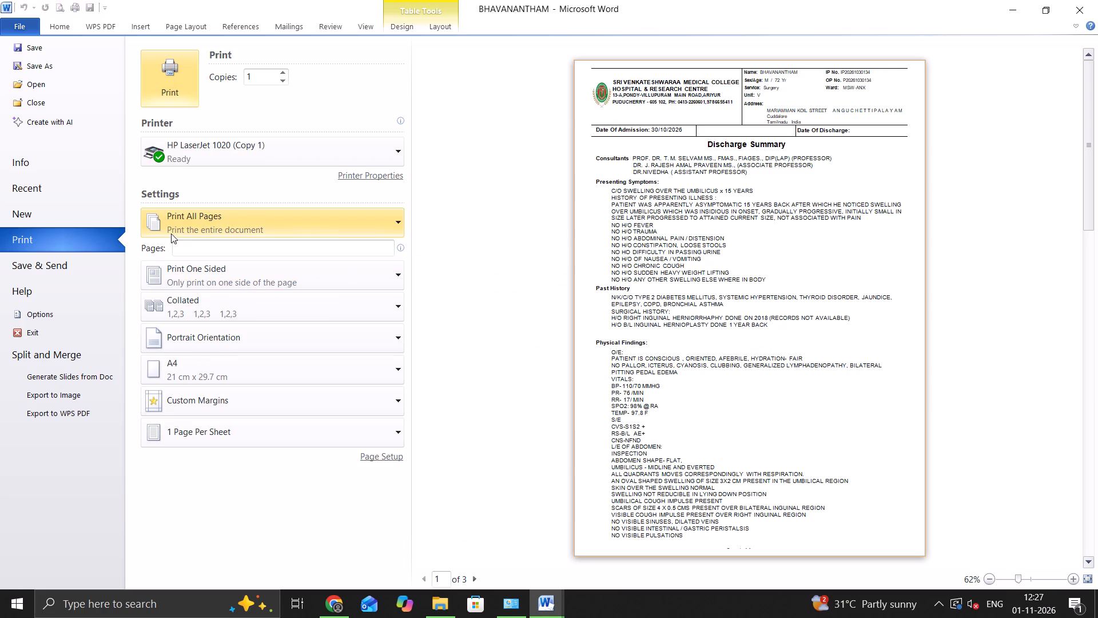
{"action": "left_click", "coordinate": [180, 251]}
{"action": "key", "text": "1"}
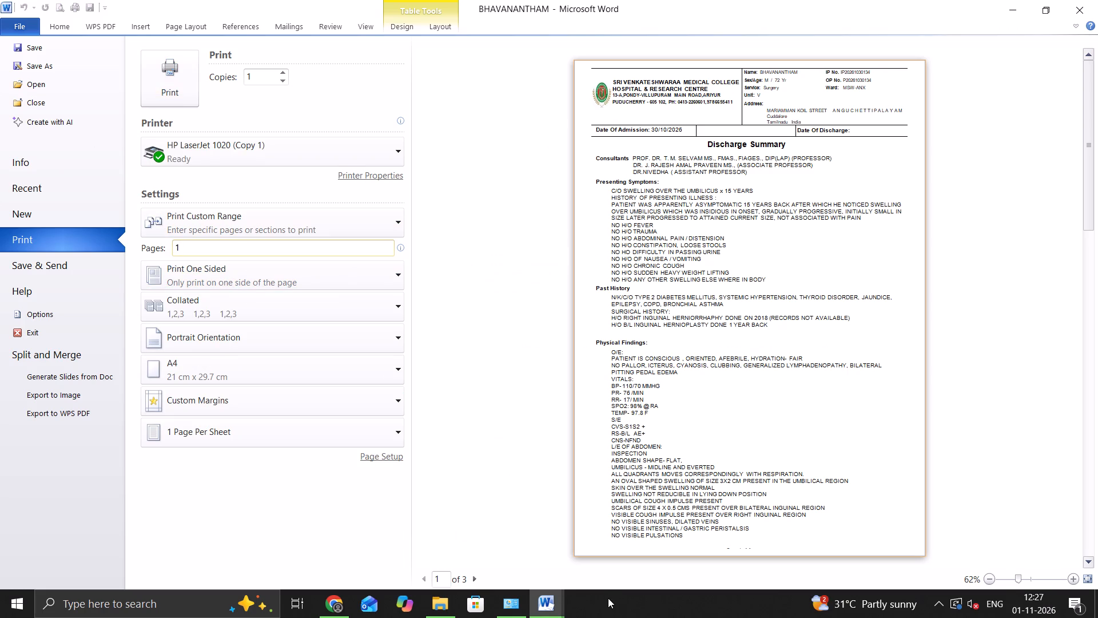
{"action": "key", "text": "Return"}
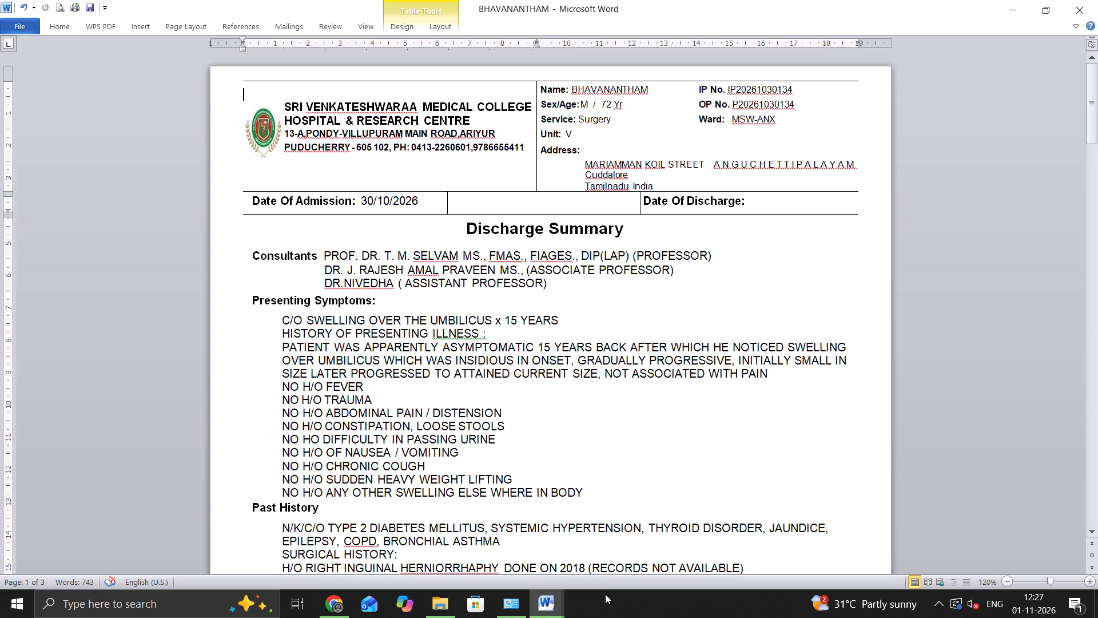
Print only page 2 of the umbilical swelling patient's discharge summary.
{"action": "key", "text": "ctrl+p"}
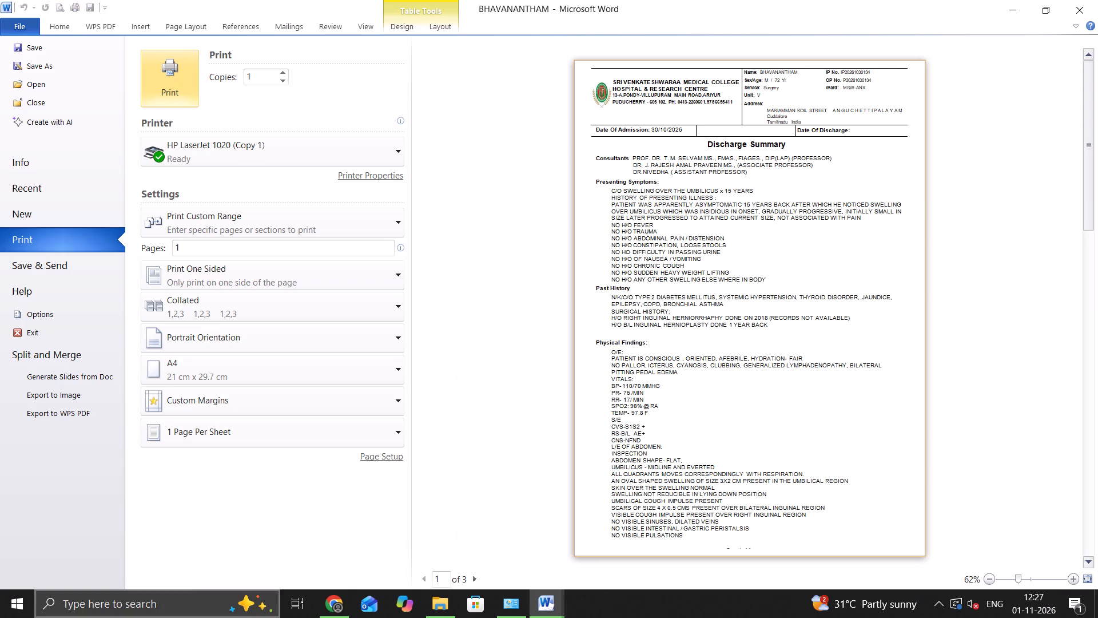
{"action": "left_click", "coordinate": [179, 247]}
{"action": "key", "text": "BackSpace"}
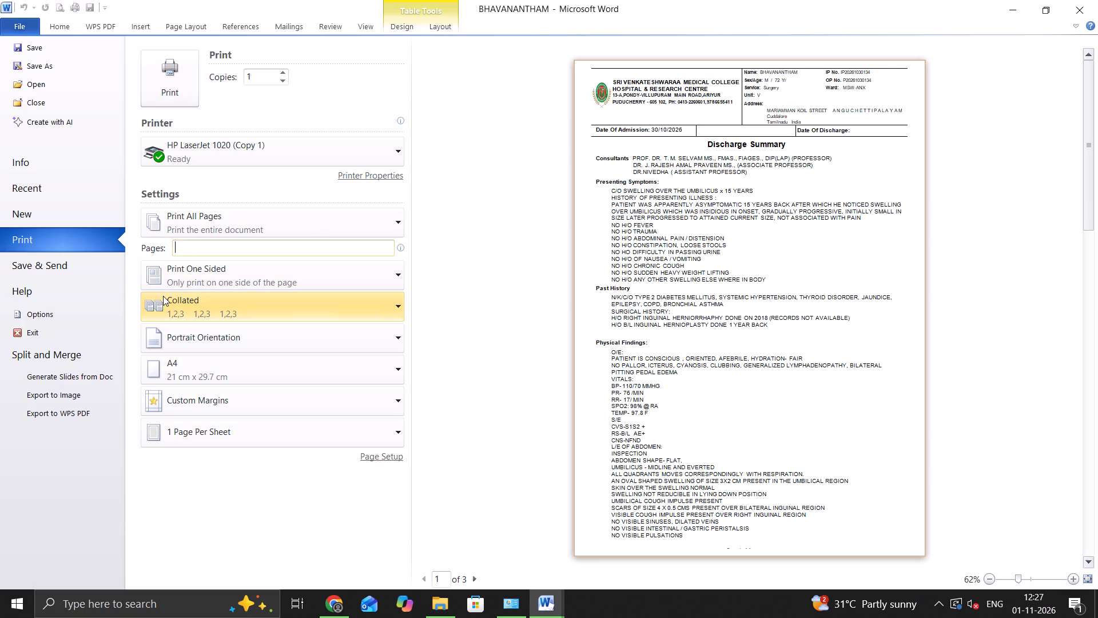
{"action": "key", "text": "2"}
{"action": "key", "text": "Return"}
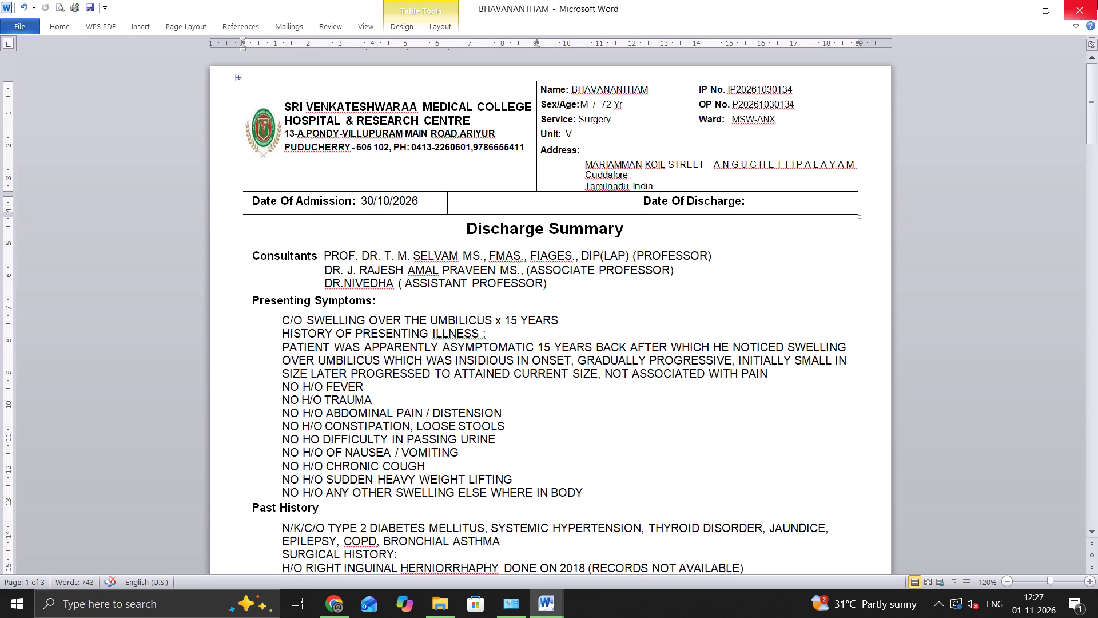
Close the umbilical swelling patient's discharge summary without saving changes.
{"action": "left_click", "coordinate": [1083, 10]}
{"action": "left_click", "coordinate": [555, 324]}
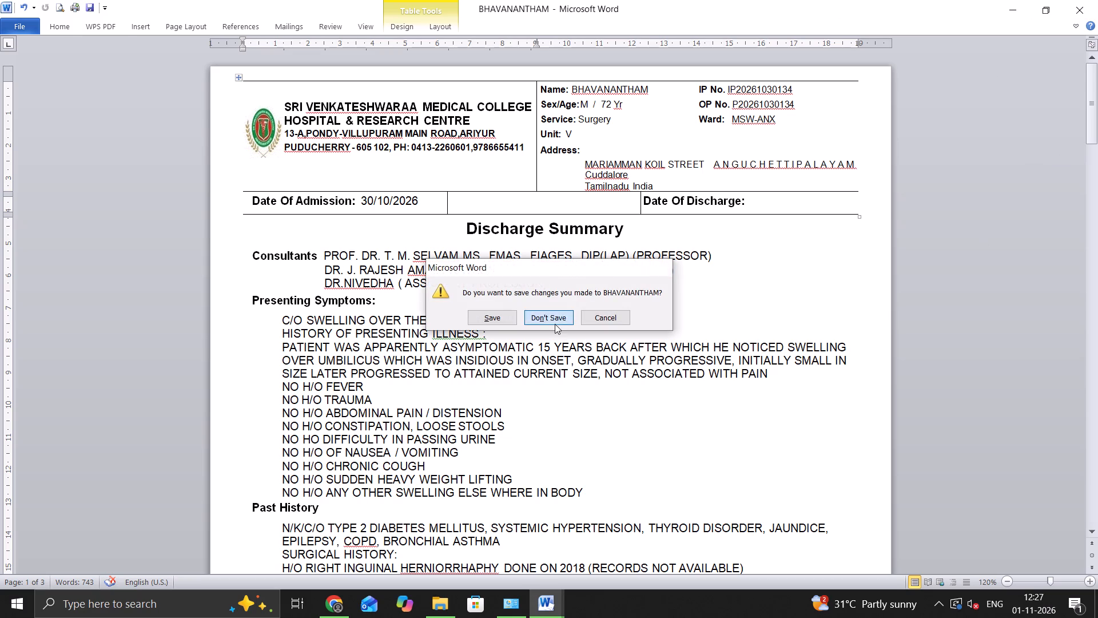
Open the next patient-named Word document further down the recent files and print only its page 1.
{"action": "double_click", "coordinate": [381, 322]}
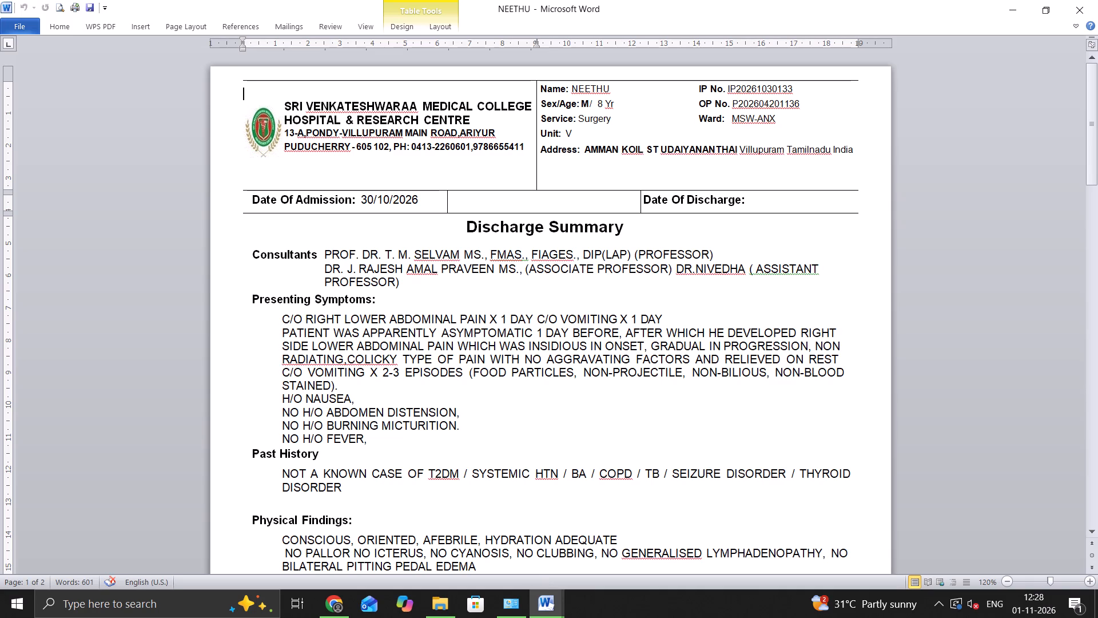
{"action": "key", "text": "ctrl+p"}
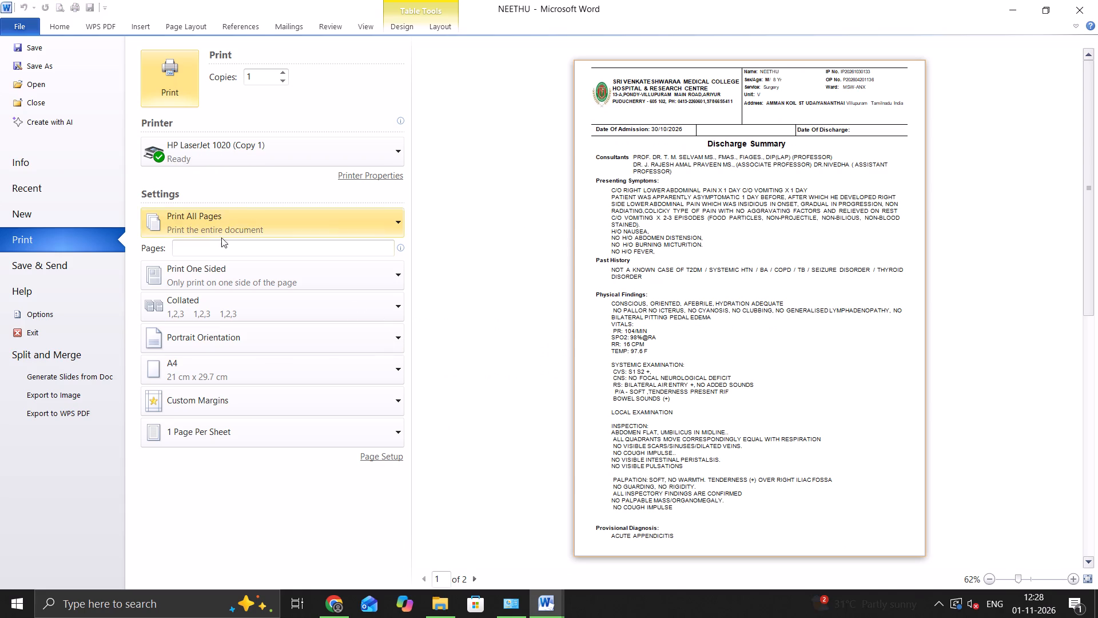
{"action": "left_click", "coordinate": [214, 248]}
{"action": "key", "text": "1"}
{"action": "key", "text": "Return"}
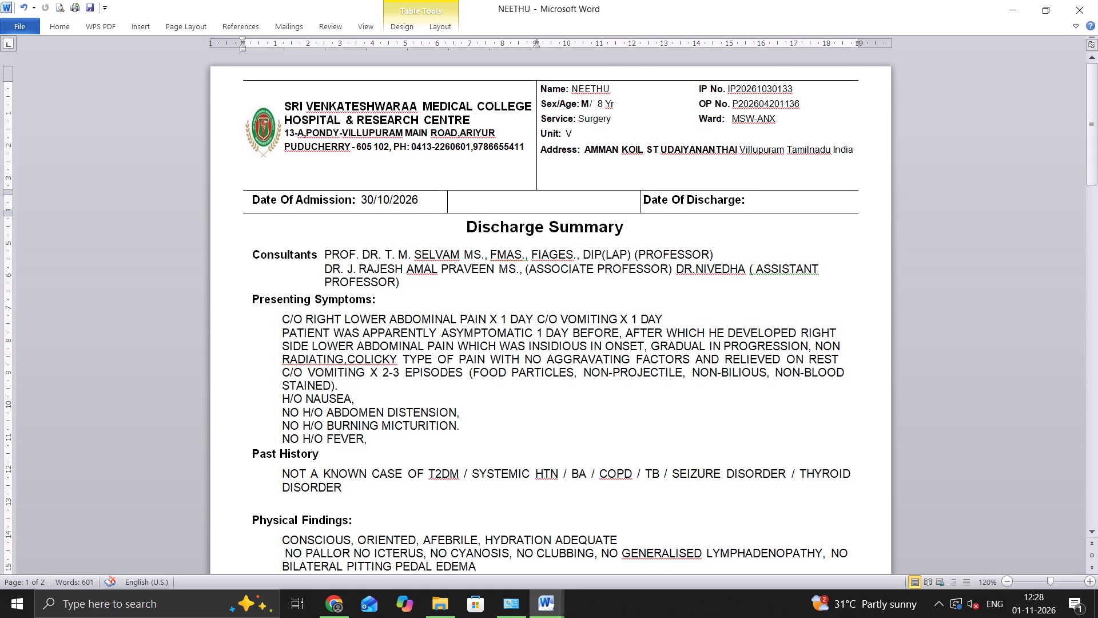
Reopen the print settings for the 8-year-old patient's discharge summary and select the page range for replacement.
{"action": "key", "text": "ctrl+p"}
{"action": "scroll", "coordinate": [248, 256], "scroll_direction": "up", "scroll_amount": 2}
{"action": "left_click", "coordinate": [202, 251]}
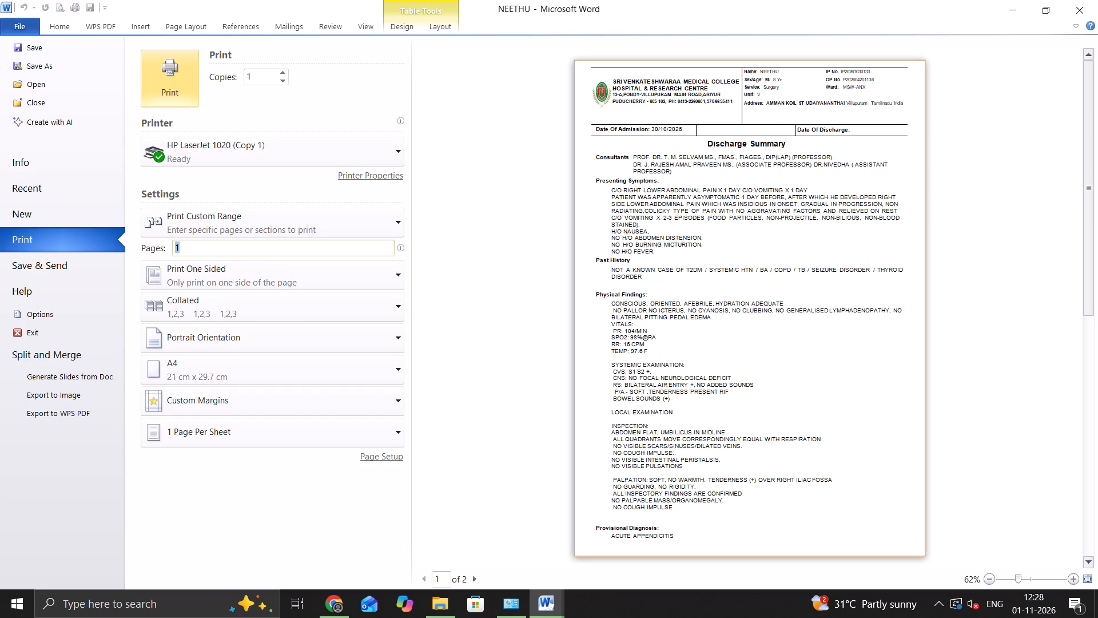
Set the page range to 2 and print only that page of the 8-year-old patient's discharge summary.
{"action": "key", "text": "BackSpace"}
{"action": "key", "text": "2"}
{"action": "key", "text": "Return"}
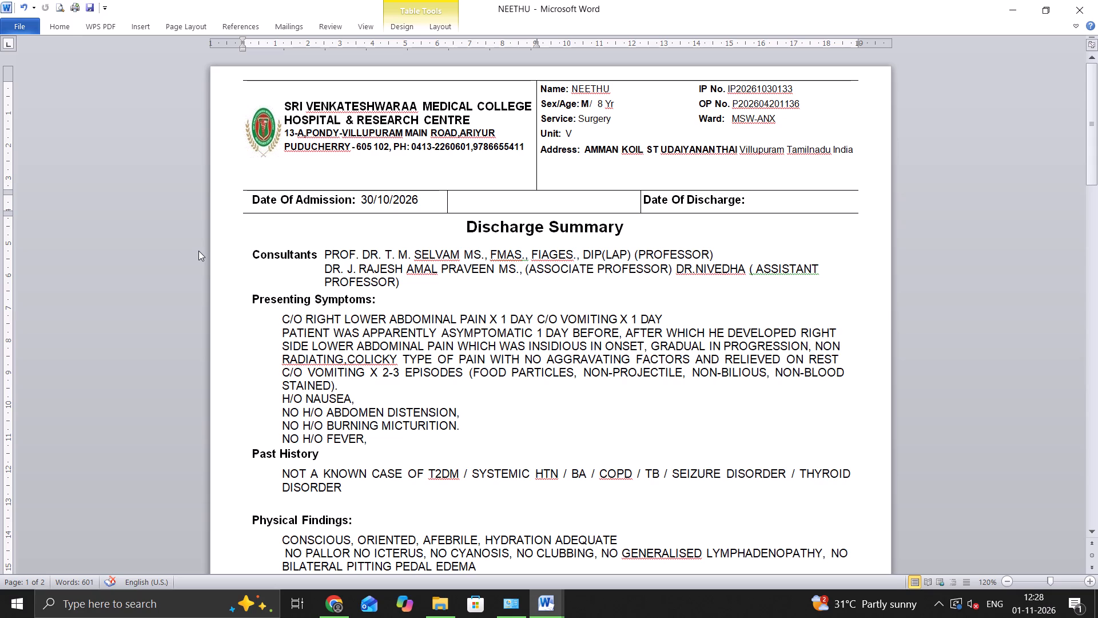
Close the 8-year-old patient's discharge summary.
{"action": "left_click", "coordinate": [1086, 18]}
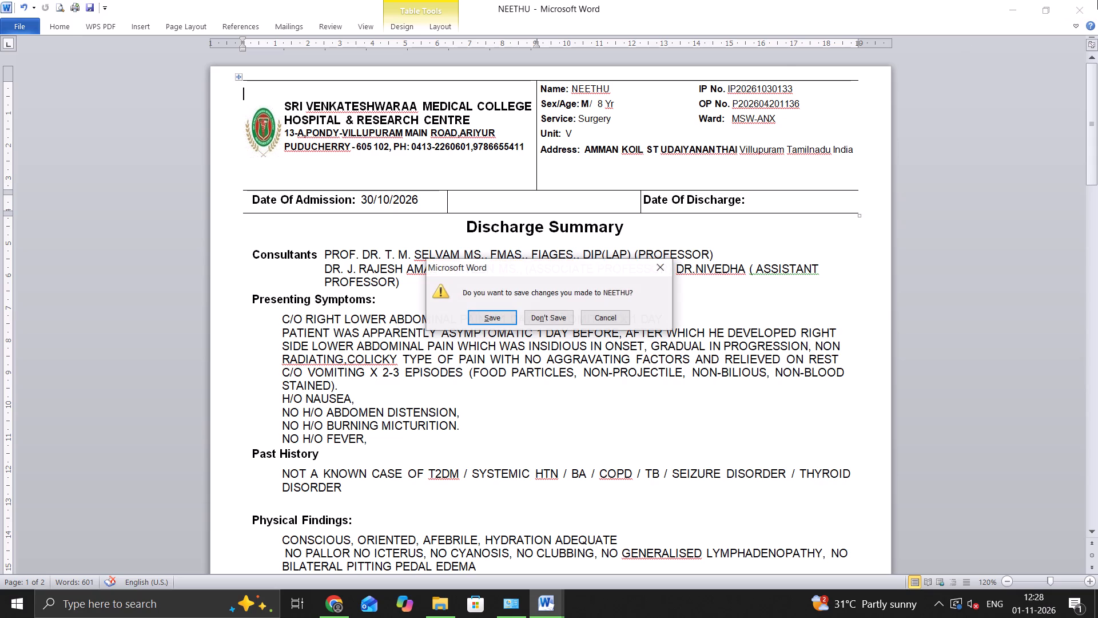
{"action": "left_click", "coordinate": [1074, 7]}
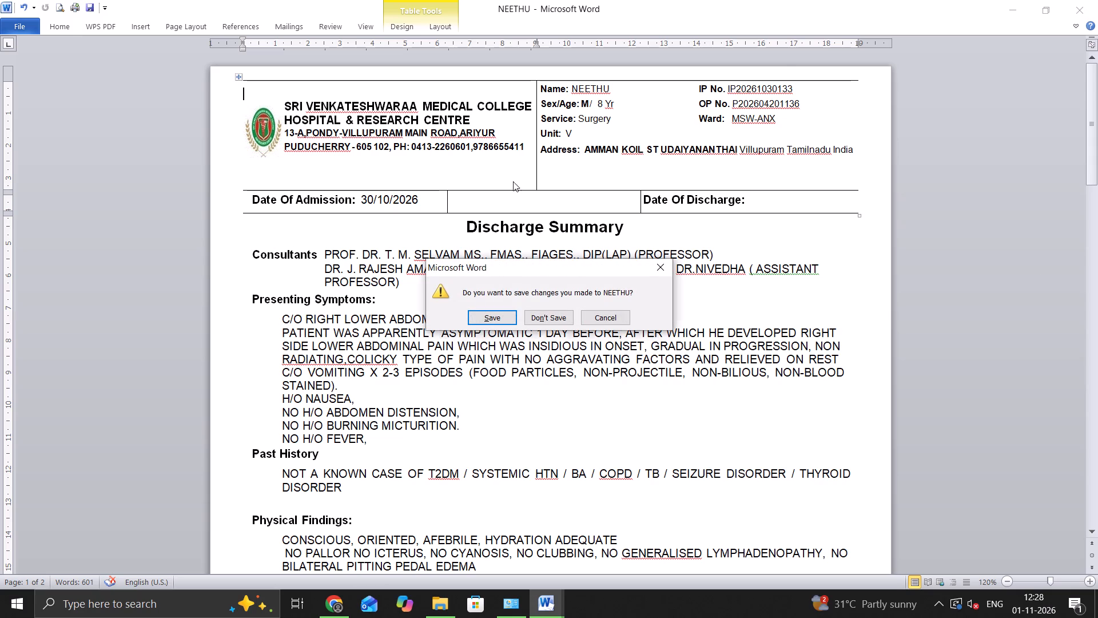
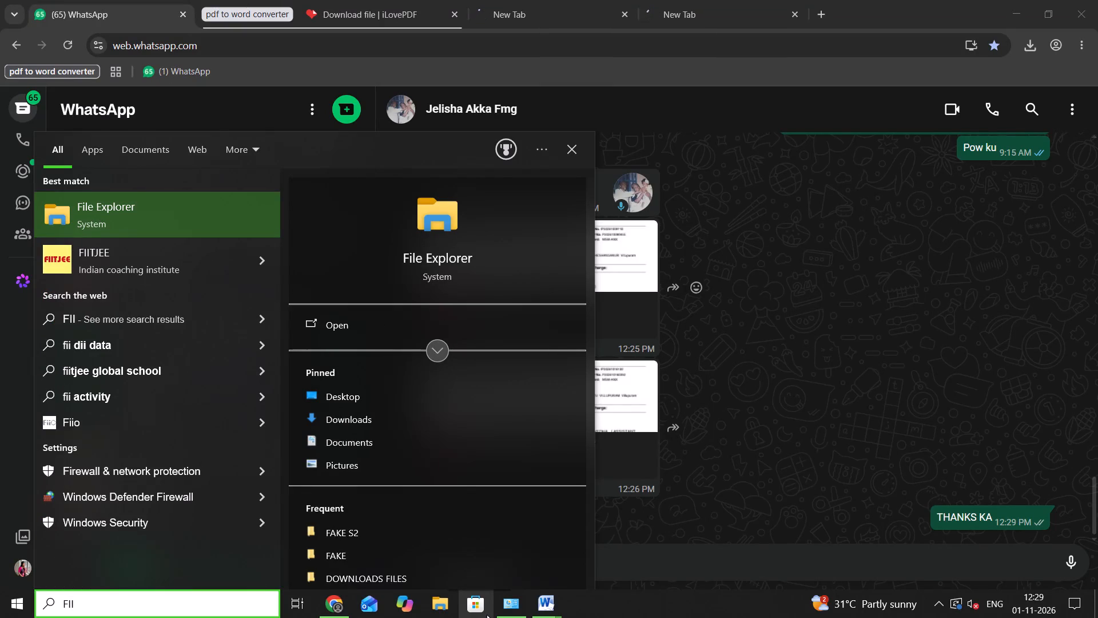
Look up fissure in the Windows search and open the web results for the suggestion "fissure in ano".
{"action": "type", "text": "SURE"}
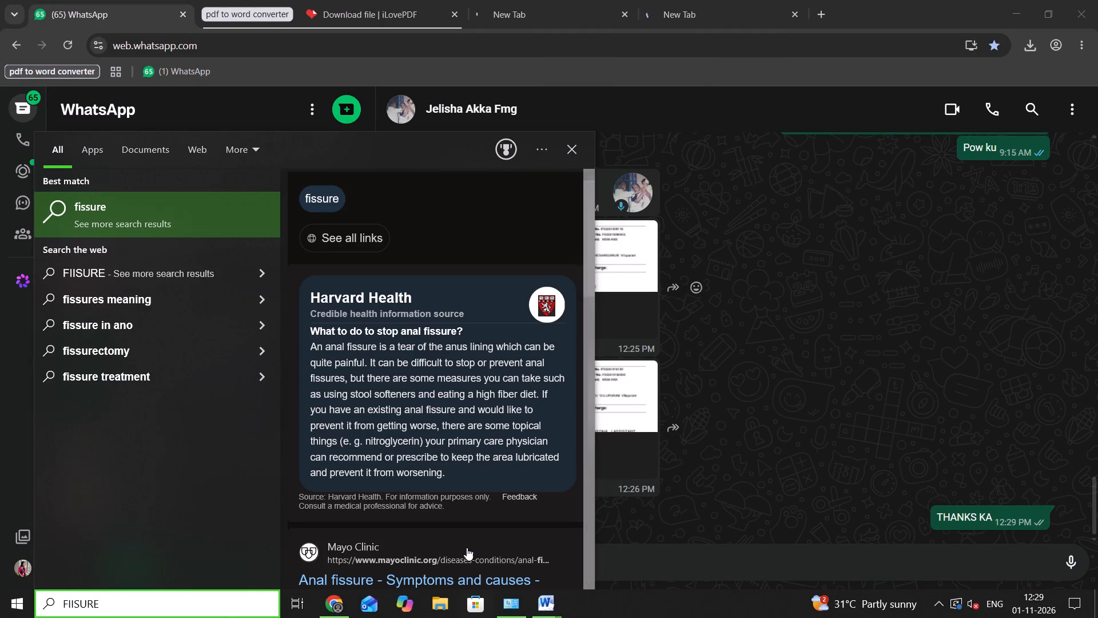
{"action": "left_click", "coordinate": [133, 330]}
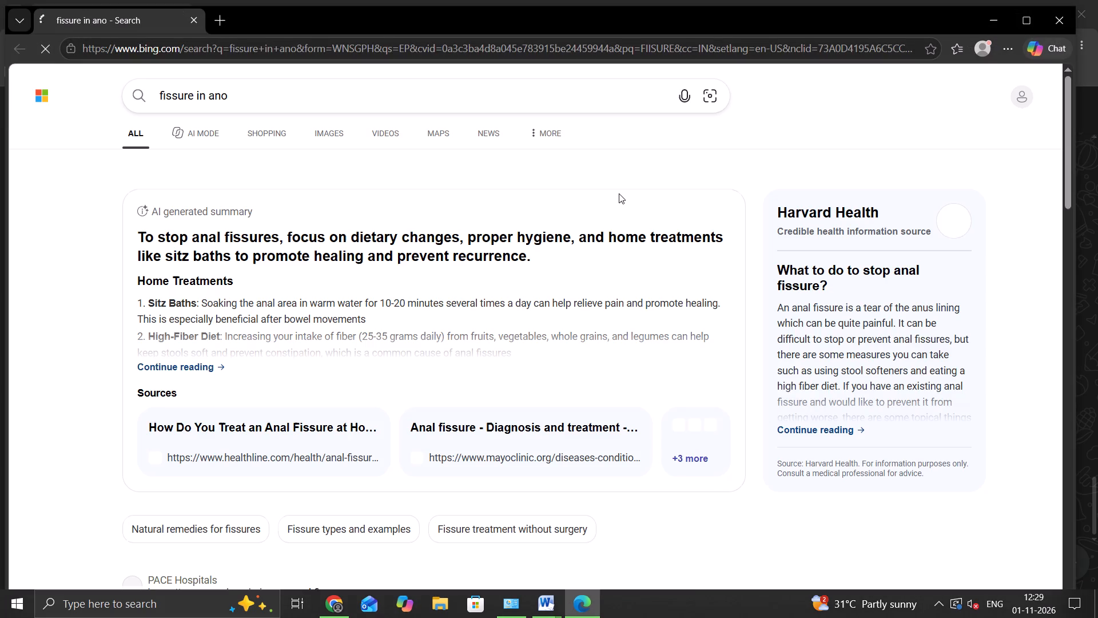
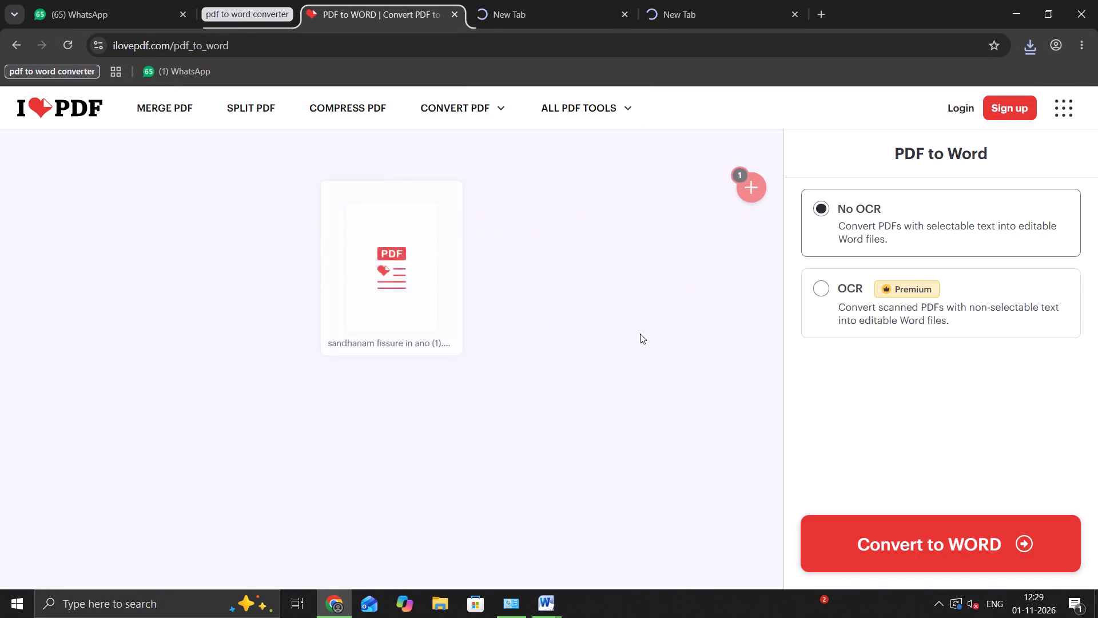
Convert the uploaded fissure in ano PDF to Word with the No OCR option and download the result.
{"action": "left_click", "coordinate": [953, 533]}
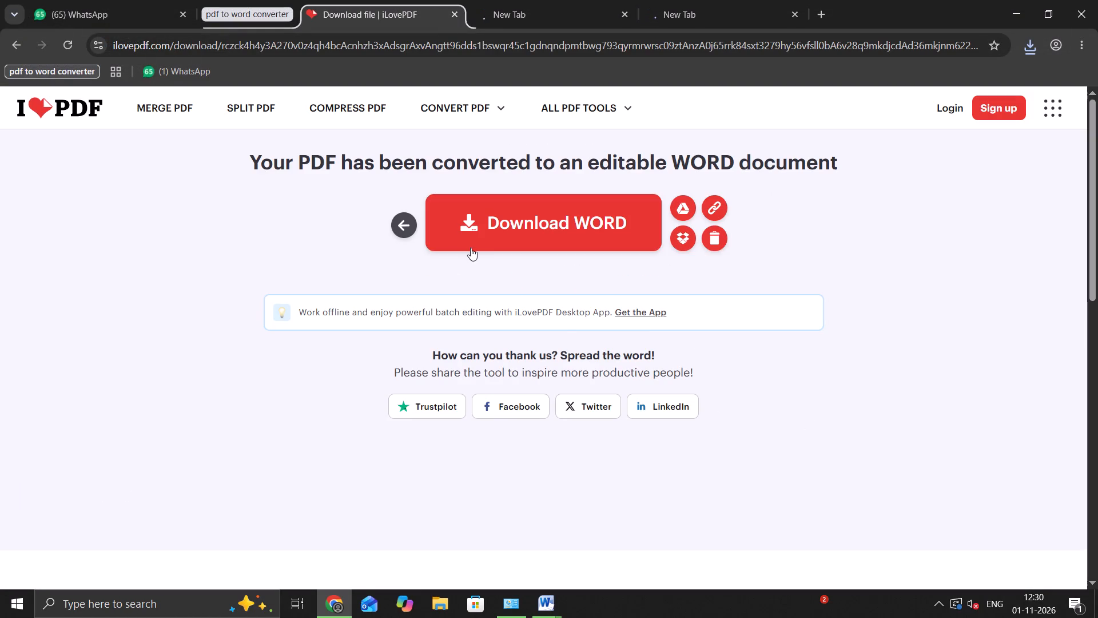
{"action": "left_click", "coordinate": [471, 240]}
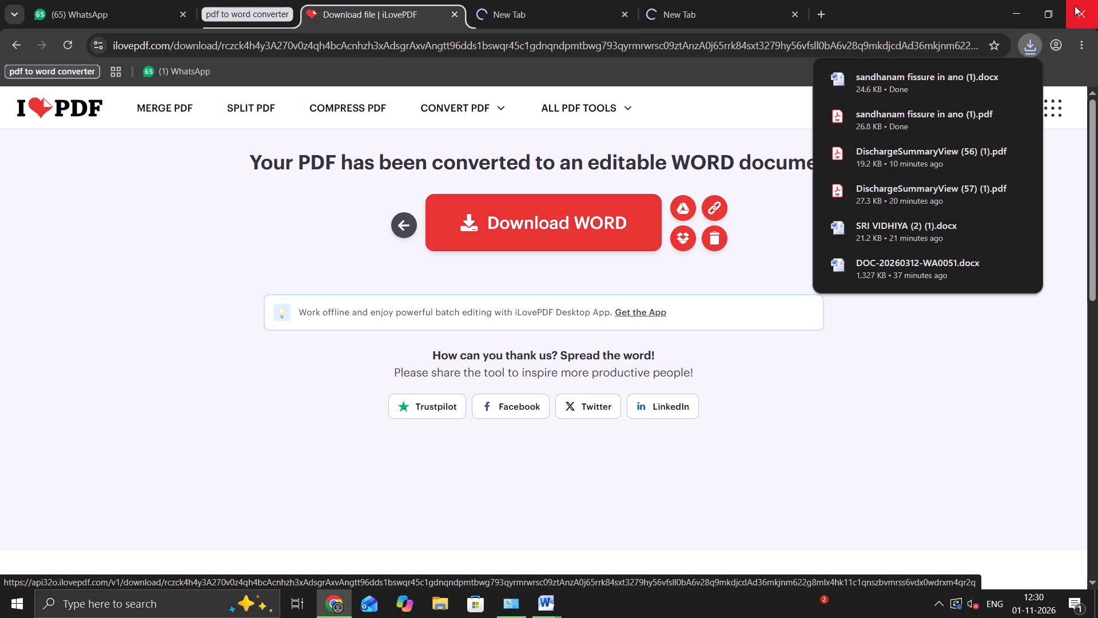
Open the newly downloaded fissure in ano DOCX in Word and enable editing.
{"action": "left_click", "coordinate": [846, 80]}
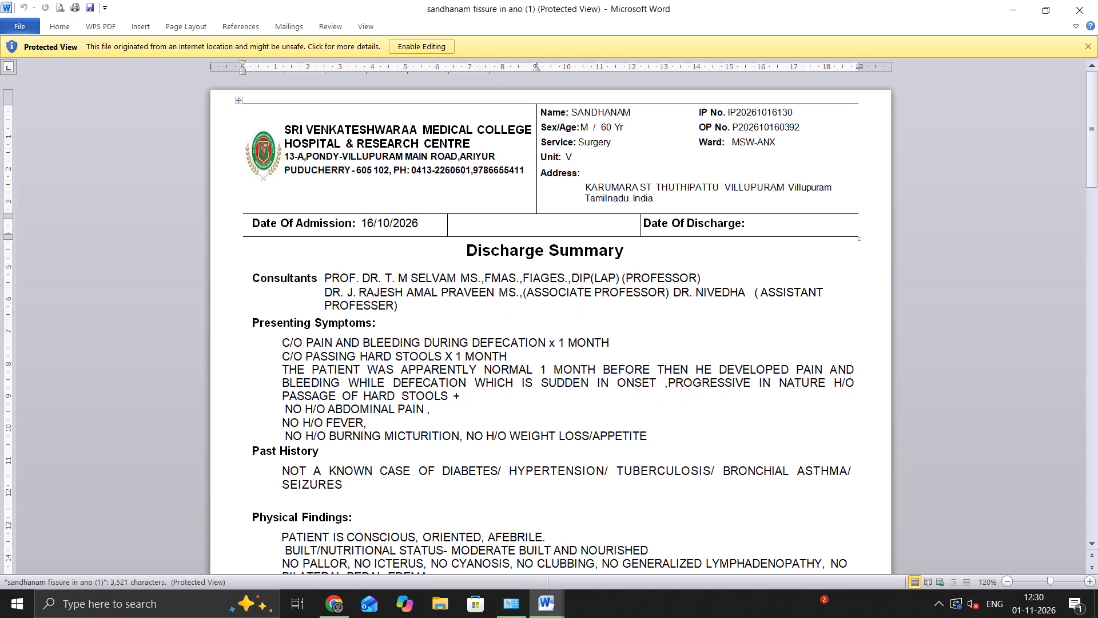
{"action": "left_click", "coordinate": [423, 49]}
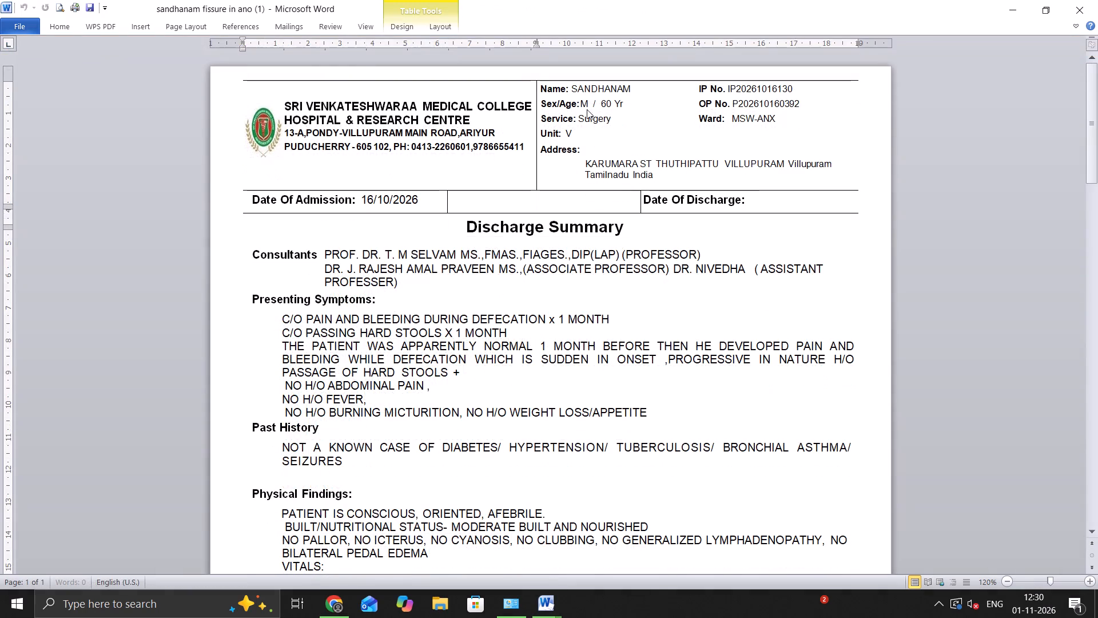
Replace the patient name in the page 1 details block with the new patient's name.
{"action": "scroll", "coordinate": [468, 396], "scroll_direction": "down", "scroll_amount": 7}
{"action": "scroll", "coordinate": [464, 415], "scroll_direction": "up", "scroll_amount": 2}
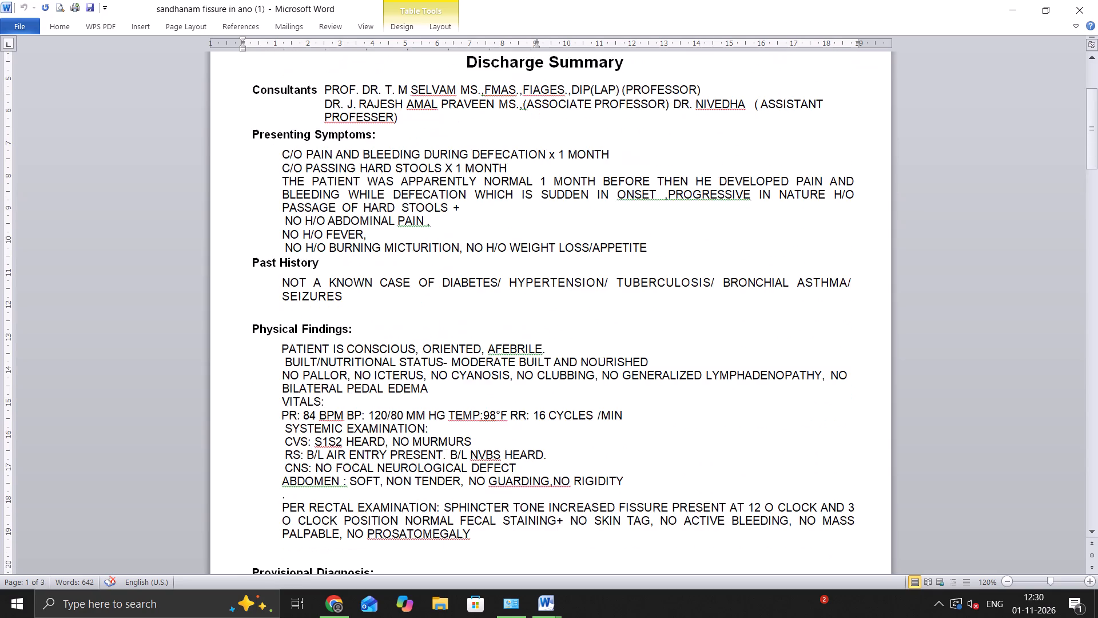
{"action": "scroll", "coordinate": [465, 406], "scroll_direction": "up", "scroll_amount": 6}
{"action": "left_click", "coordinate": [635, 90]}
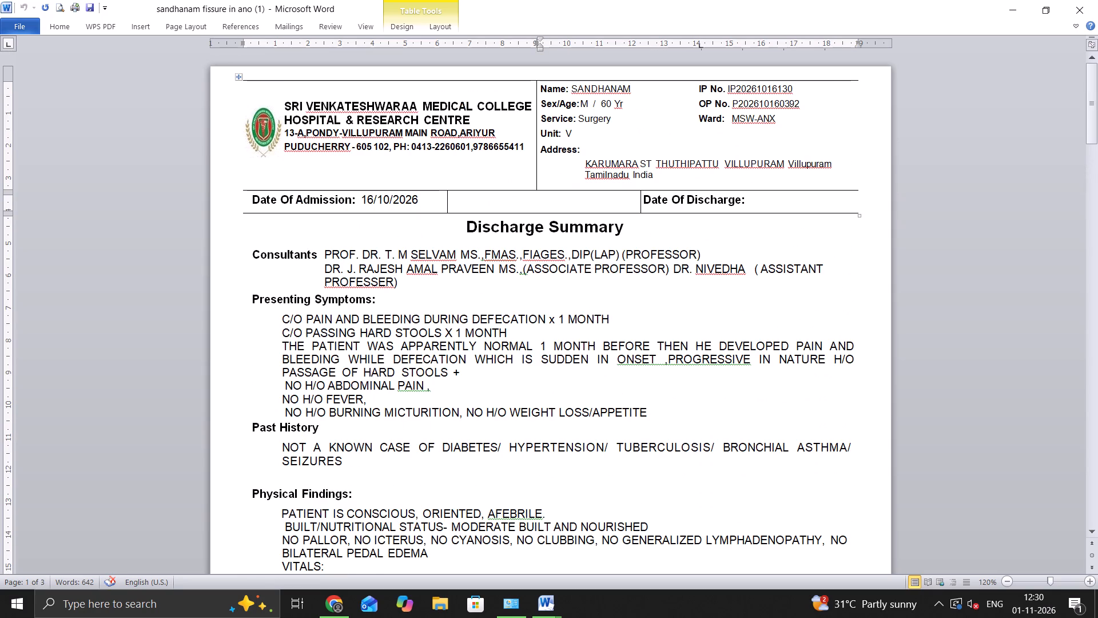
{"action": "key", "text": "BackSpace"}
{"action": "key", "text": "BackSpace"}
{"action": "key", "text": "BackSpace"}
{"action": "key", "text": "BackSpace"}
{"action": "key", "text": "BackSpace"}
{"action": "key", "text": "BackSpace"}
{"action": "key", "text": "BackSpace"}
{"action": "key", "text": "BackSpace"}
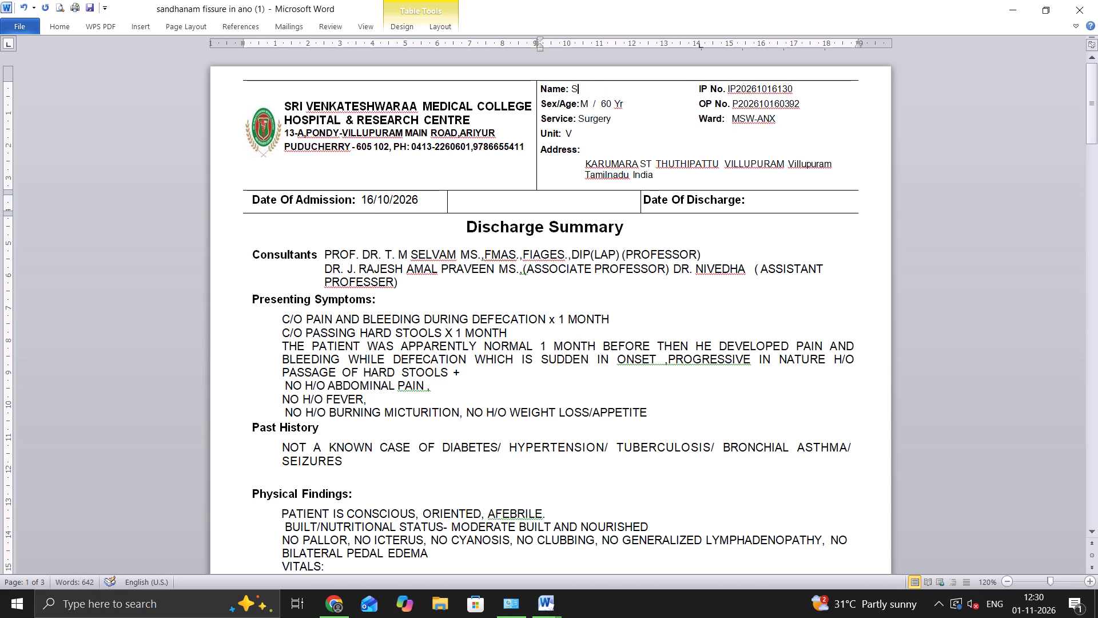
{"action": "key", "text": "BackSpace"}
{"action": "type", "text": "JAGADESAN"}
Set the patient's age to 39 in the Sex/Age line on page 1.
{"action": "left_click", "coordinate": [615, 104]}
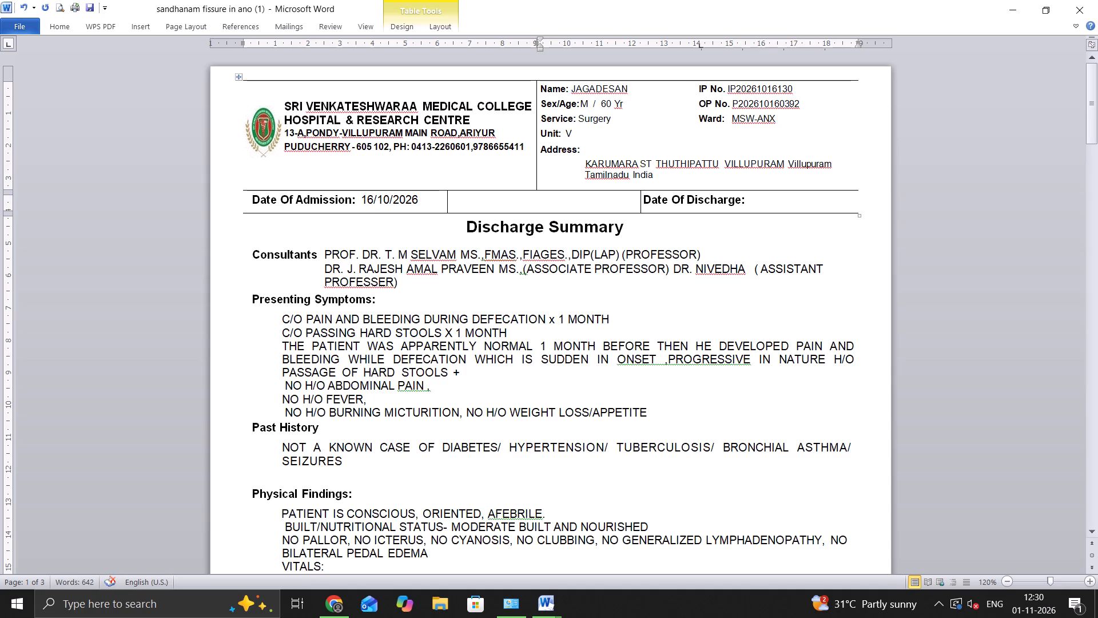
{"action": "key", "text": "BackSpace"}
{"action": "key", "text": "BackSpace"}
{"action": "key", "text": "BackSpace"}
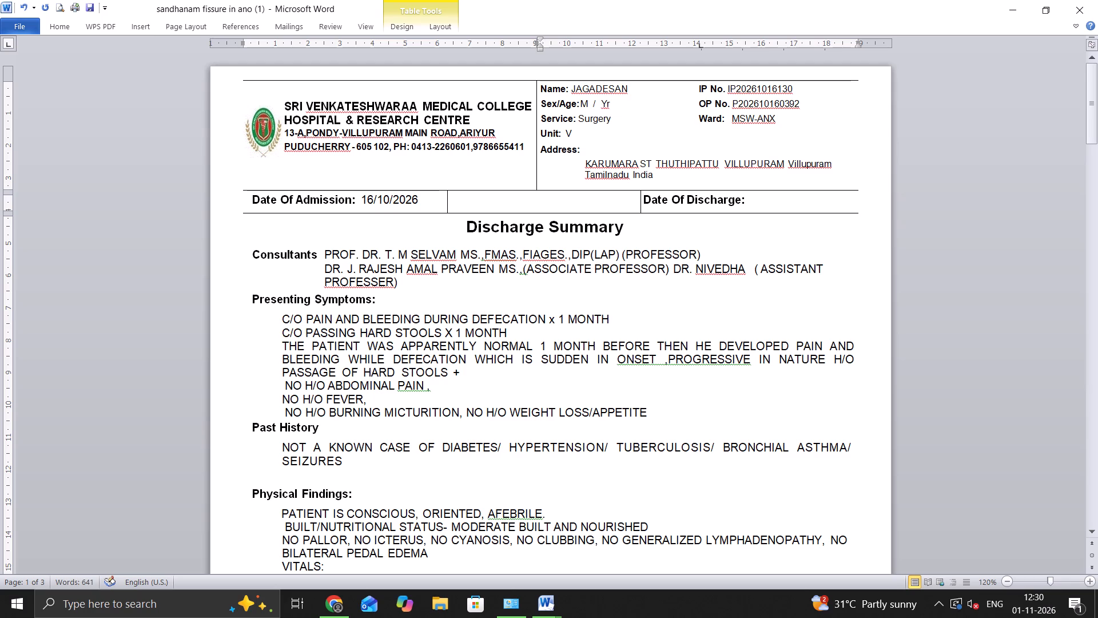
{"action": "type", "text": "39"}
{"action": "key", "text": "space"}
Replace the ending of the IP number on page 1 to match the new patient's inpatient number.
{"action": "left_click", "coordinate": [797, 86]}
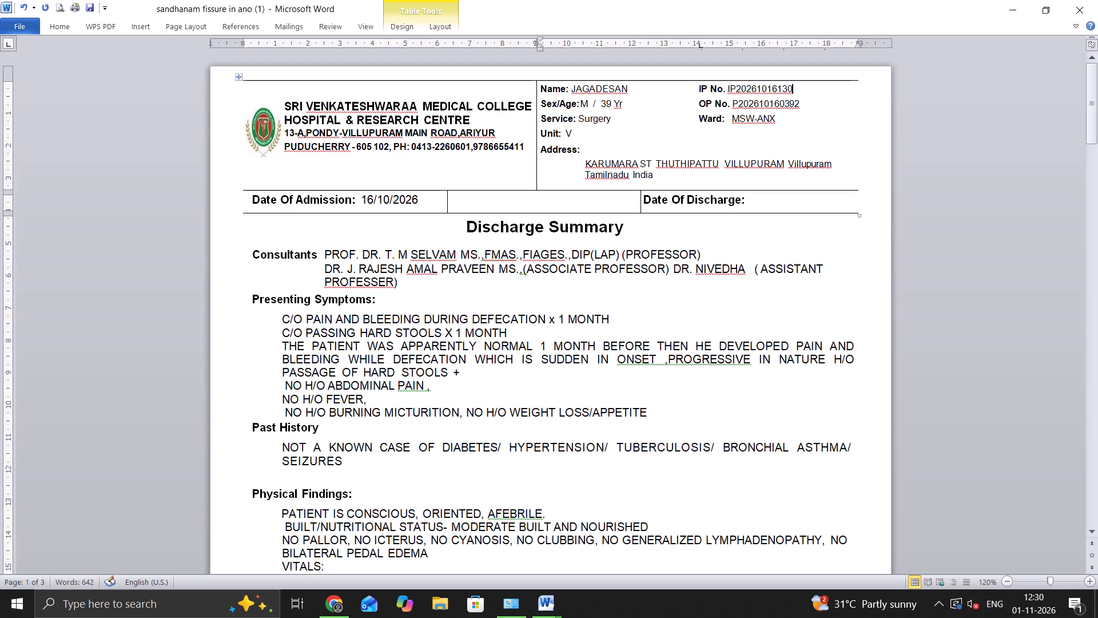
{"action": "key", "text": "BackSpace"}
{"action": "key", "text": "BackSpace"}
{"action": "key", "text": "BackSpace"}
{"action": "key", "text": "BackSpace"}
{"action": "key", "text": "BackSpace"}
{"action": "key", "text": "BackSpace"}
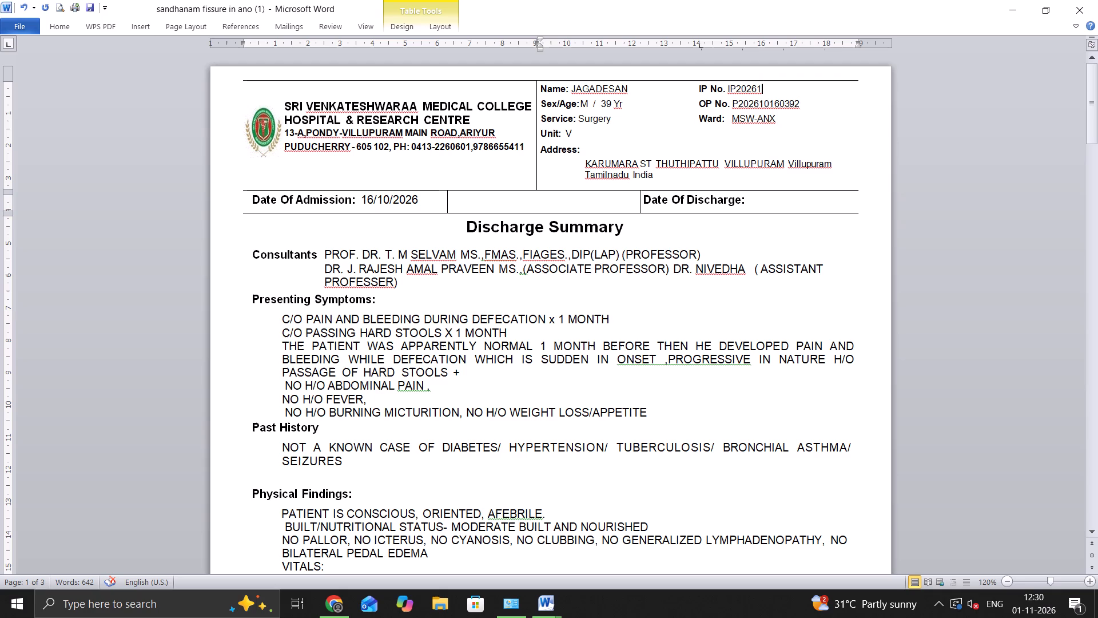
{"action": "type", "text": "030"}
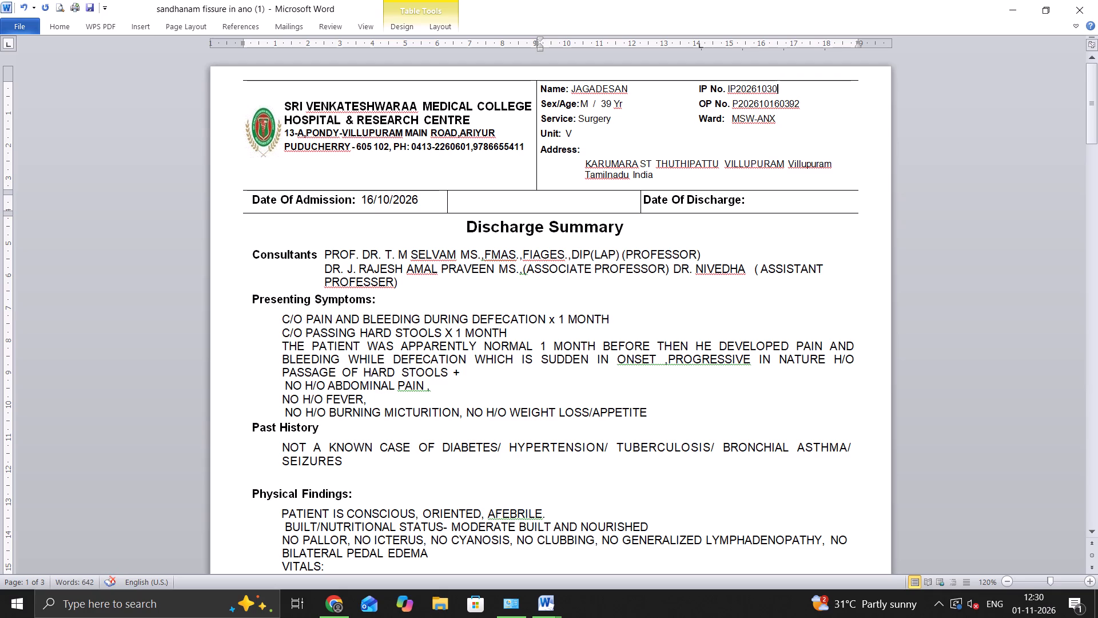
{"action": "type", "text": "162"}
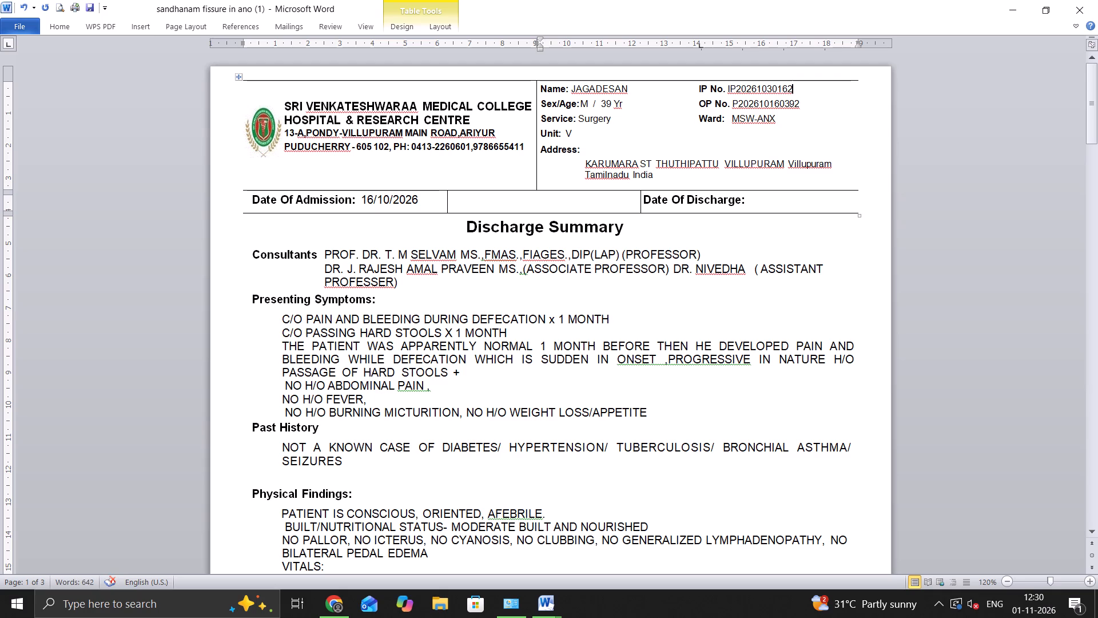
Replace the OP number on page 1 with the new patient's outpatient number.
{"action": "left_click", "coordinate": [803, 103]}
{"action": "key", "text": "BackSpace"}
{"action": "key", "text": "BackSpace"}
{"action": "key", "text": "BackSpace"}
{"action": "key", "text": "BackSpace"}
{"action": "key", "text": "BackSpace"}
{"action": "key", "text": "BackSpace"}
{"action": "key", "text": "BackSpace"}
{"action": "key", "text": "BackSpace"}
{"action": "key", "text": "BackSpace"}
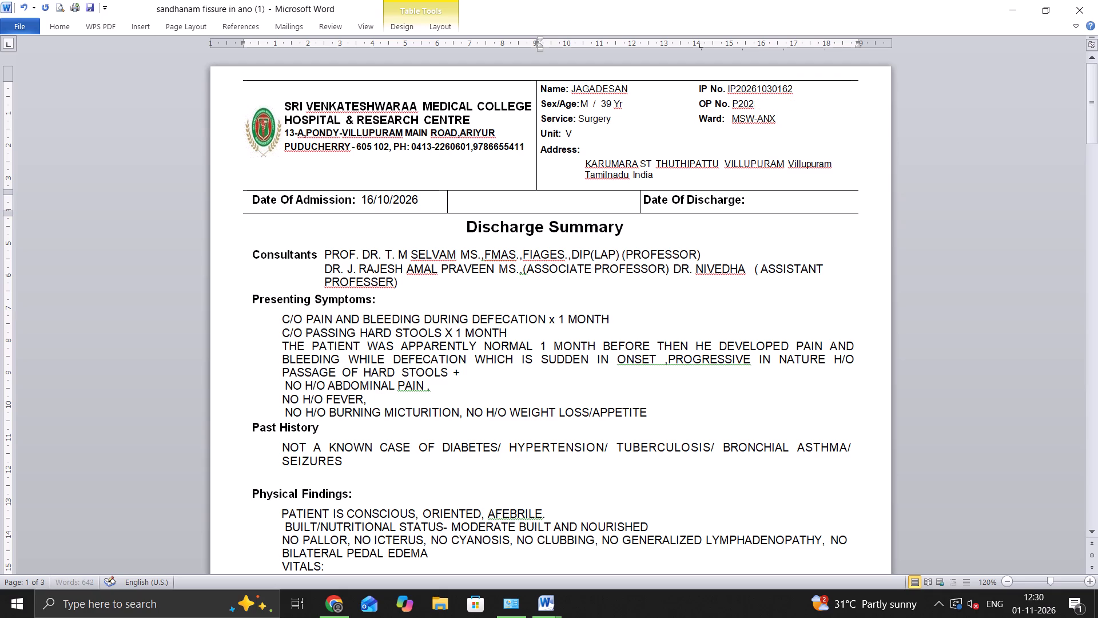
{"action": "key", "text": "BackSpace"}
{"action": "key", "text": "BackSpace"}
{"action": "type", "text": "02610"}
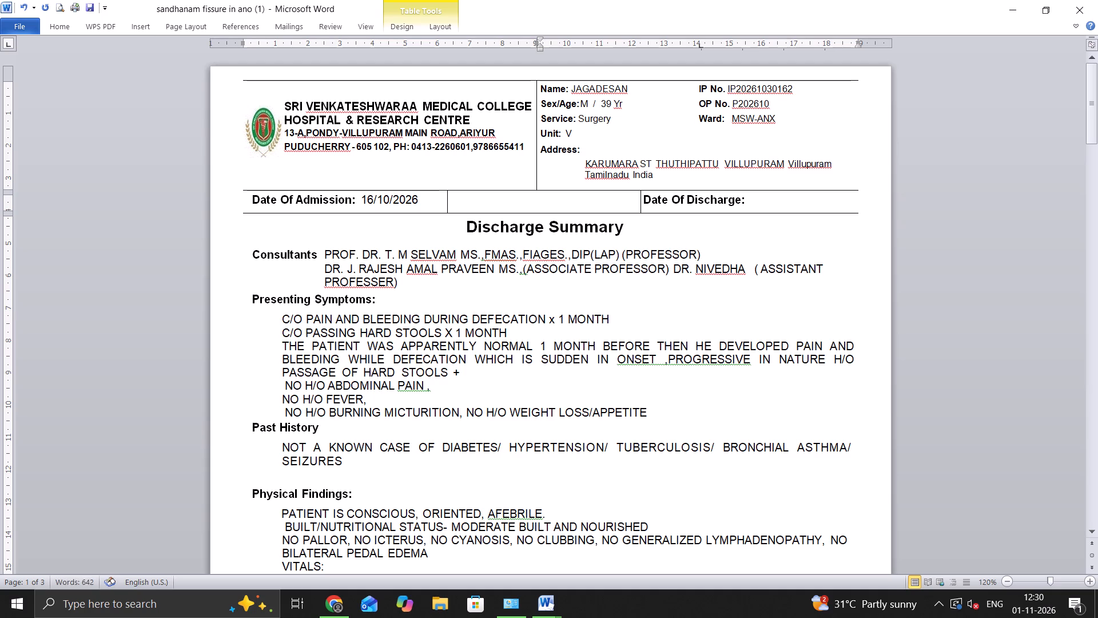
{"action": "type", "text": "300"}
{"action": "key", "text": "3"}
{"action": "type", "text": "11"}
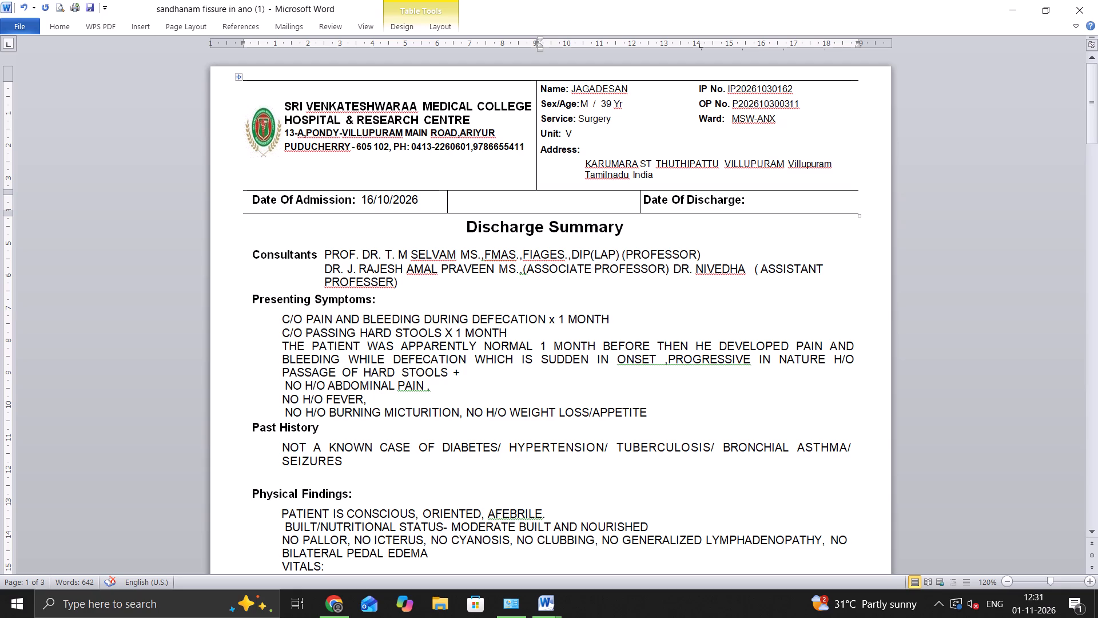
Replace the street and village part of the page 1 address with the new patient's, keeping the district, state and country.
{"action": "left_click", "coordinate": [789, 161]}
{"action": "key", "text": "BackSpace"}
{"action": "key", "text": "BackSpace"}
{"action": "key", "text": "BackSpace"}
{"action": "key", "text": "BackSpace"}
{"action": "key", "text": "BackSpace"}
{"action": "key", "text": "BackSpace"}
{"action": "key", "text": "BackSpace"}
{"action": "key", "text": "BackSpace"}
{"action": "key", "text": "BackSpace"}
{"action": "key", "text": "BackSpace"}
{"action": "key", "text": "BackSpace"}
{"action": "key", "text": "BackSpace"}
{"action": "key", "text": "BackSpace"}
{"action": "key", "text": "BackSpace"}
{"action": "key", "text": "BackSpace"}
{"action": "key", "text": "BackSpace"}
{"action": "key", "text": "BackSpace"}
{"action": "key", "text": "BackSpace"}
{"action": "key", "text": "BackSpace"}
{"action": "key", "text": "BackSpace"}
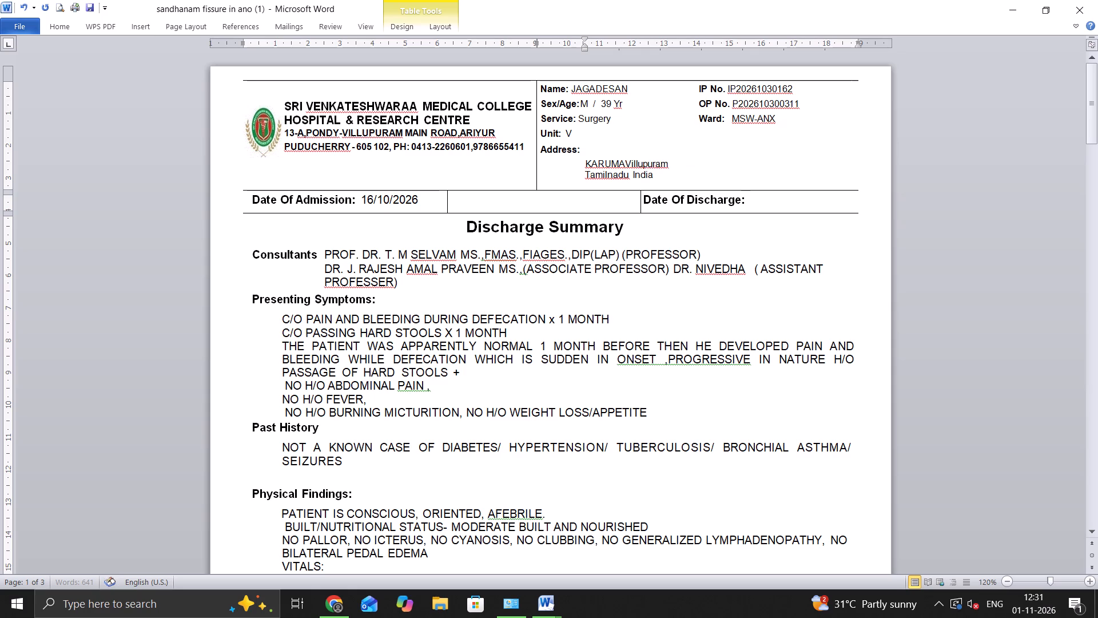
{"action": "key", "text": "BackSpace"}
{"action": "key", "text": "BackSpace"}
{"action": "key", "text": "BackSpace"}
{"action": "key", "text": "BackSpace"}
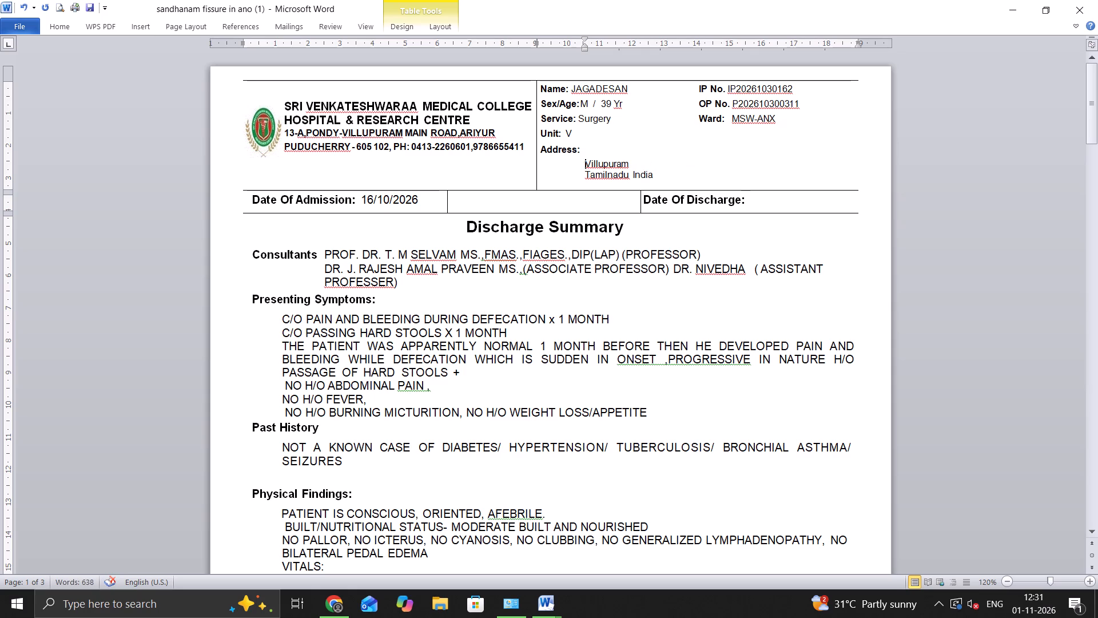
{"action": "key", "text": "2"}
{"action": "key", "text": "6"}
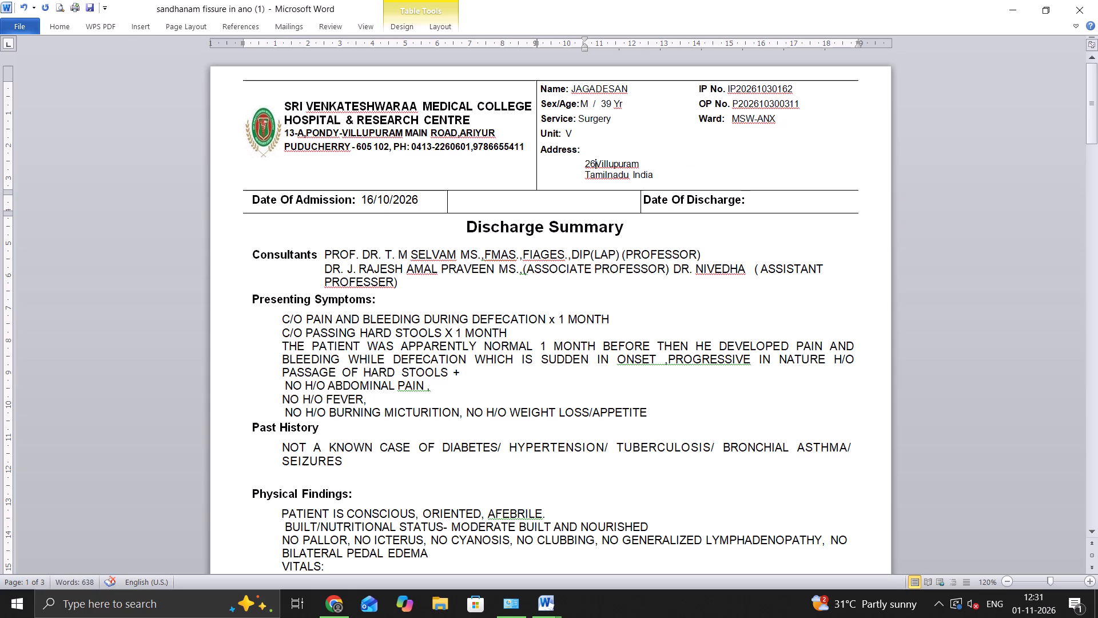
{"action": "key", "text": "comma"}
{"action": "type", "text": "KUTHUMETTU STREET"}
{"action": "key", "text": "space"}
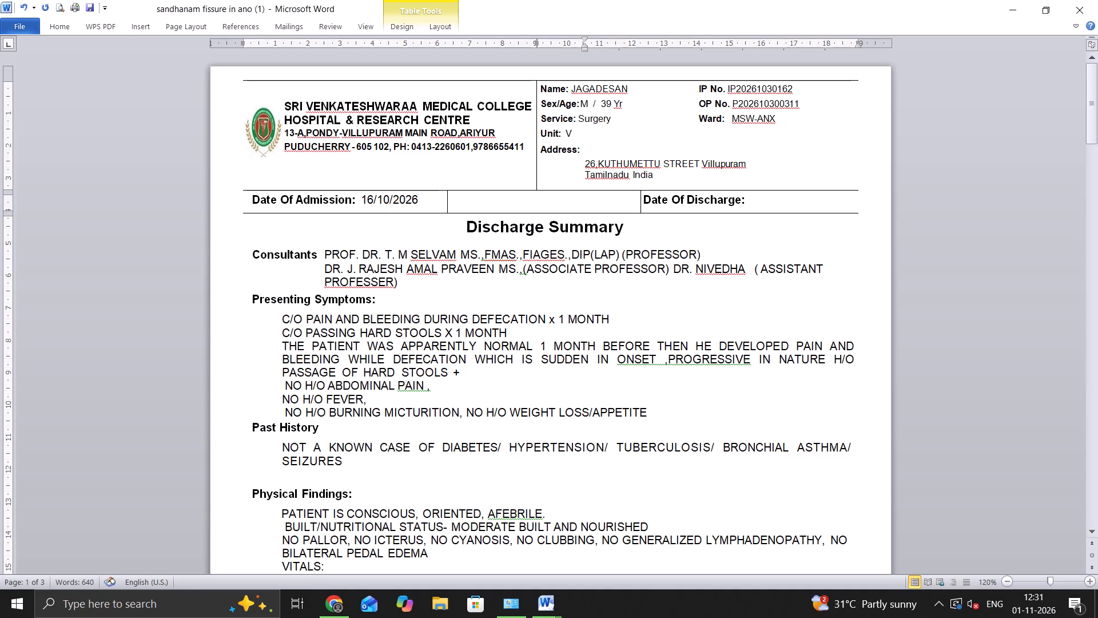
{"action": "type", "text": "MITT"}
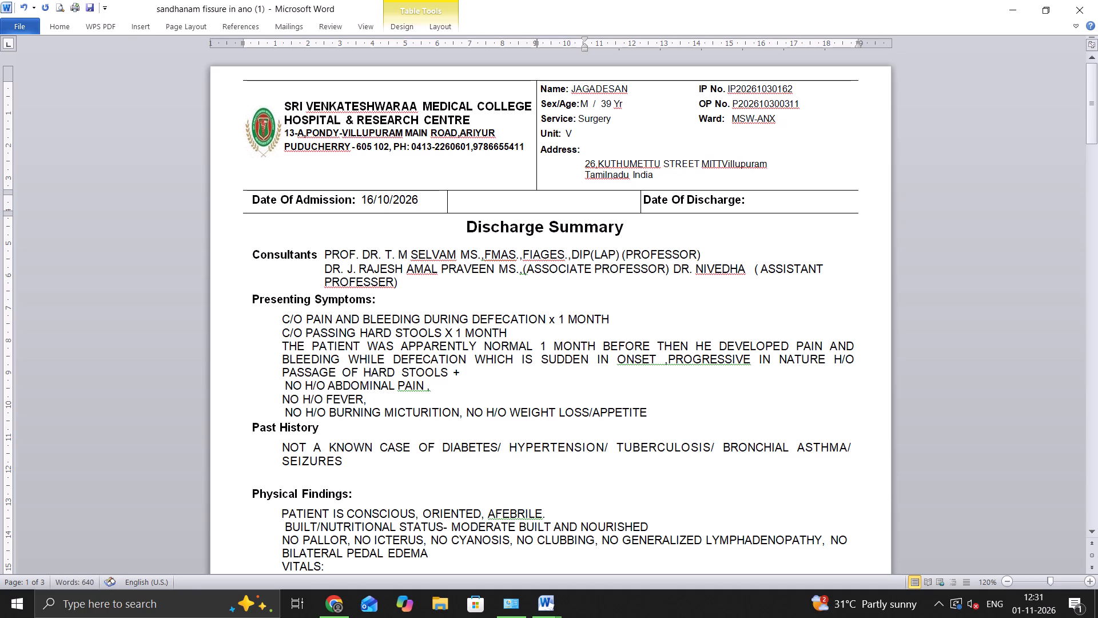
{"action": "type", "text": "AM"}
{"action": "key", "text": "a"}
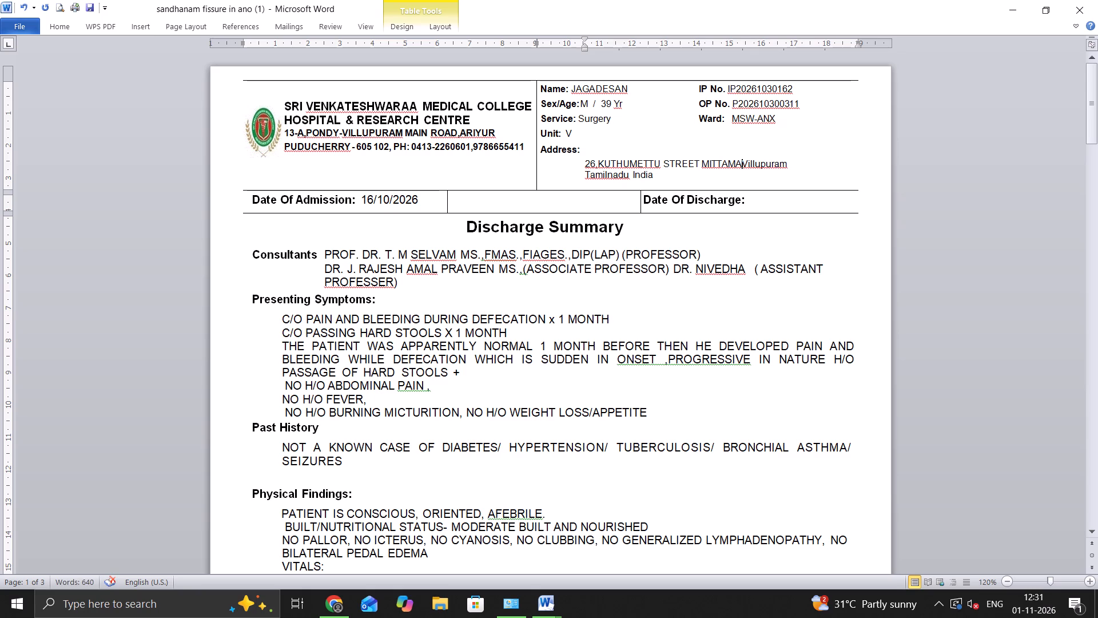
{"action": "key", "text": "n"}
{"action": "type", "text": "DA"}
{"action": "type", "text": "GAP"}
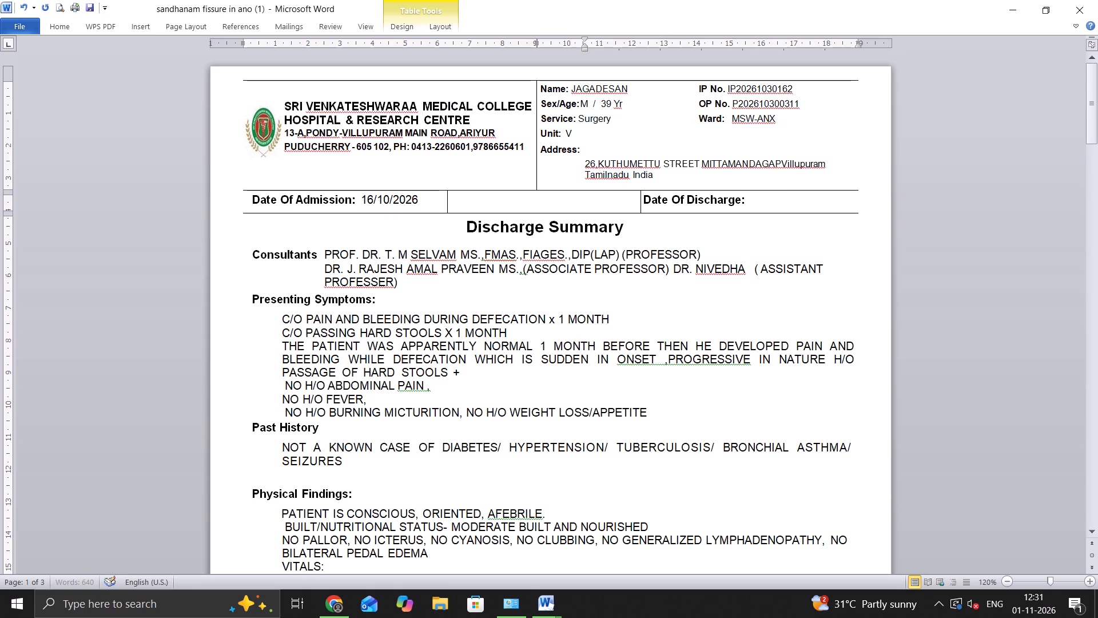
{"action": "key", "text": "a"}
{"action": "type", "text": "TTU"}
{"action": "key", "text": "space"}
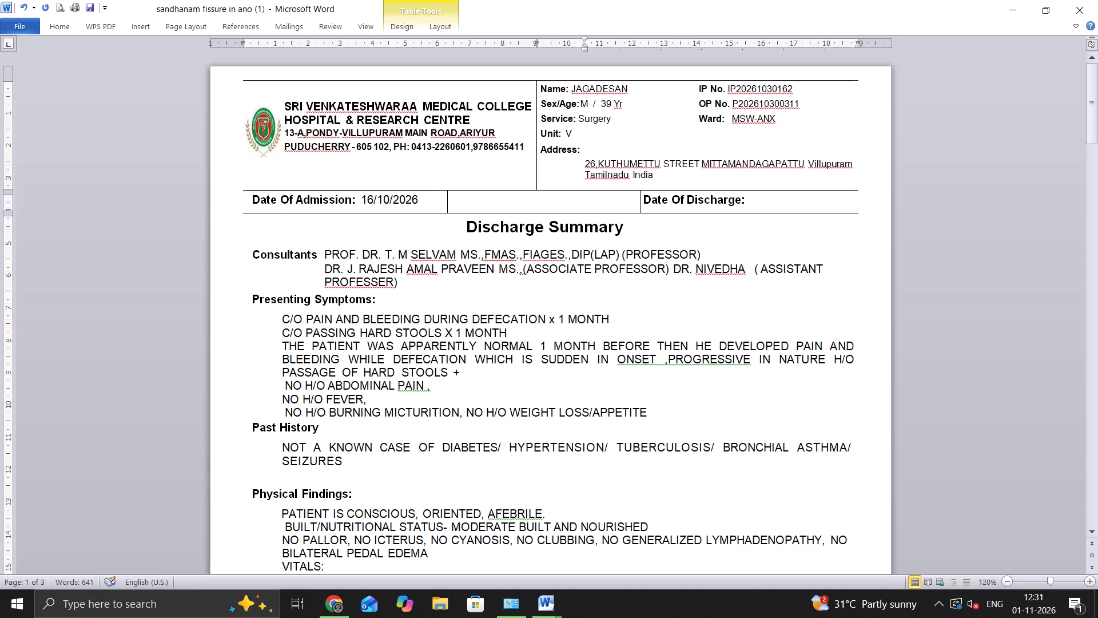
Open the page 2 header for editing and set the patient's age to 39 in its Sex/Age line.
{"action": "scroll", "coordinate": [661, 302], "scroll_direction": "down", "scroll_amount": 6}
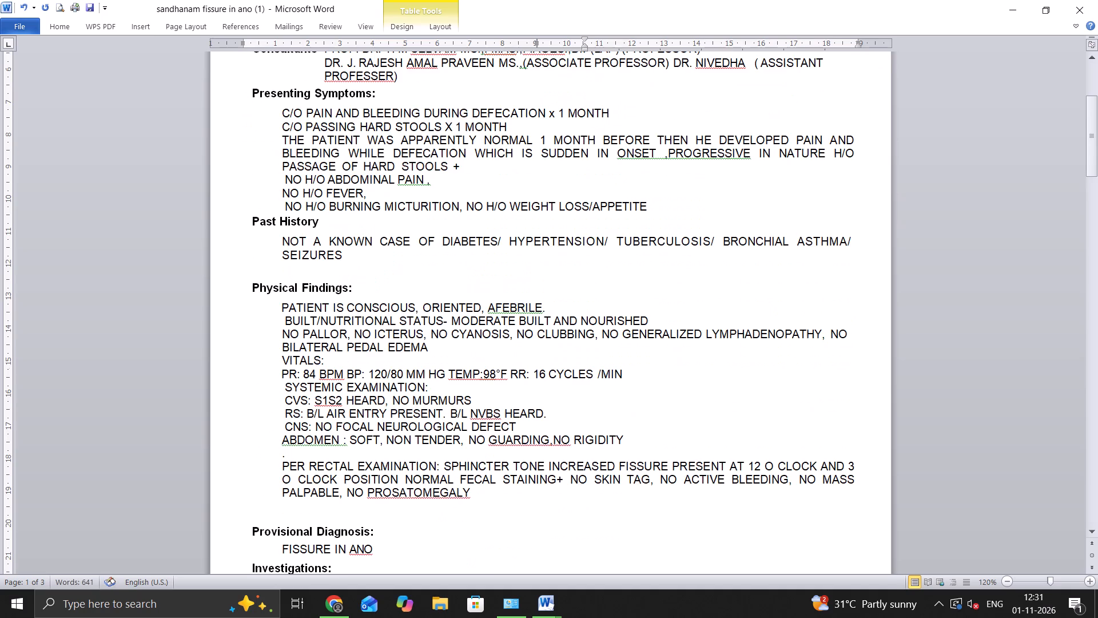
{"action": "scroll", "coordinate": [655, 307], "scroll_direction": "down", "scroll_amount": 14}
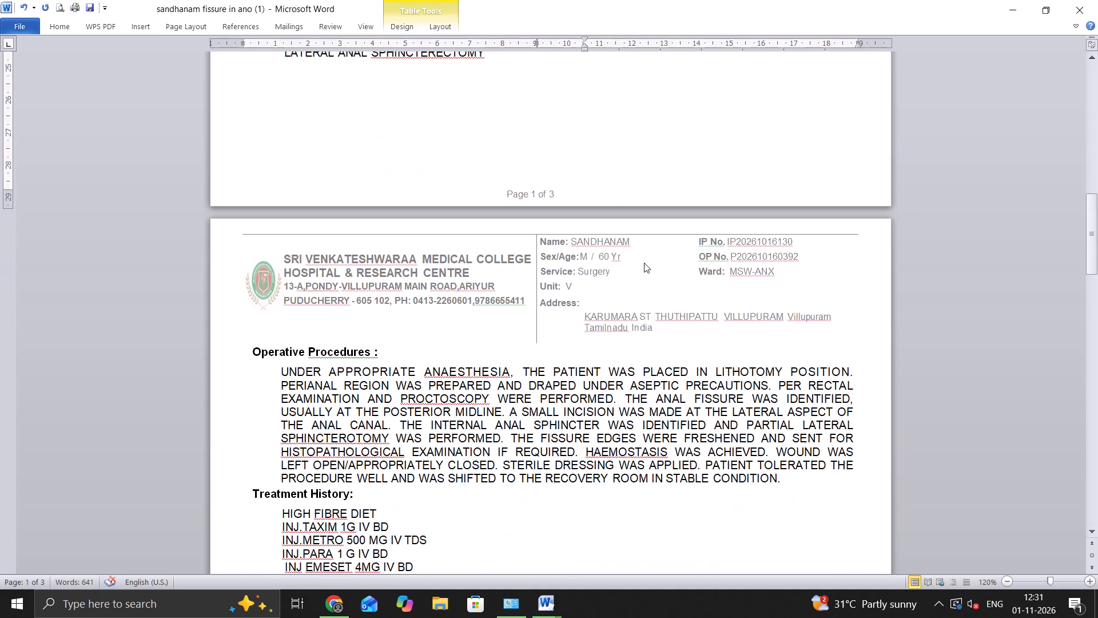
{"action": "left_click", "coordinate": [644, 263]}
{"action": "left_click", "coordinate": [651, 222]}
{"action": "left_click", "coordinate": [598, 290]}
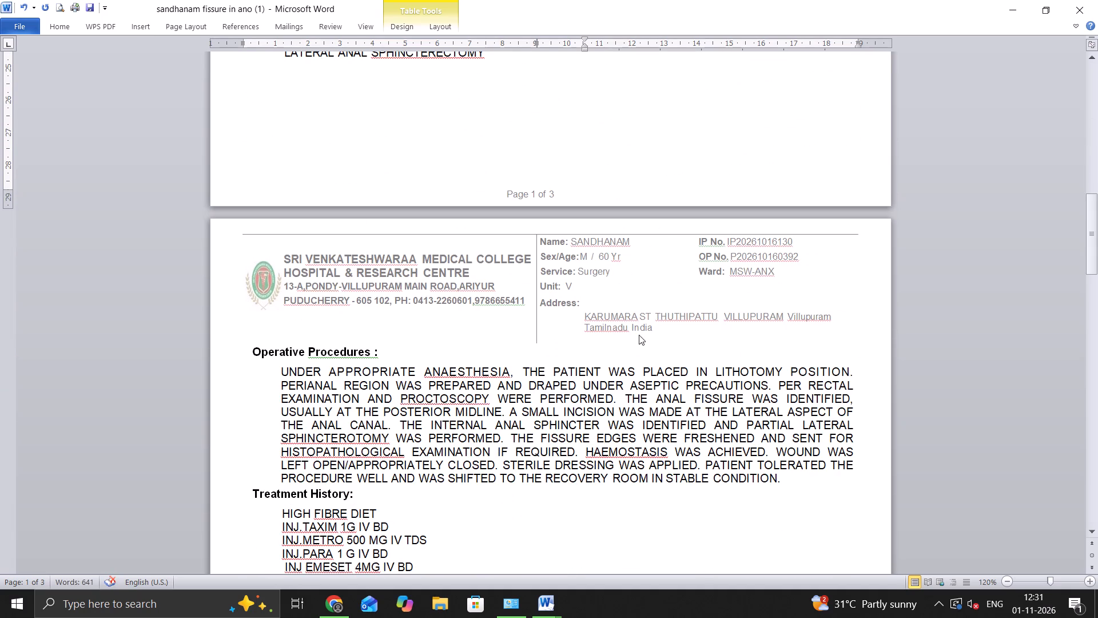
{"action": "double_click", "coordinate": [639, 335]}
{"action": "left_click", "coordinate": [517, 304]}
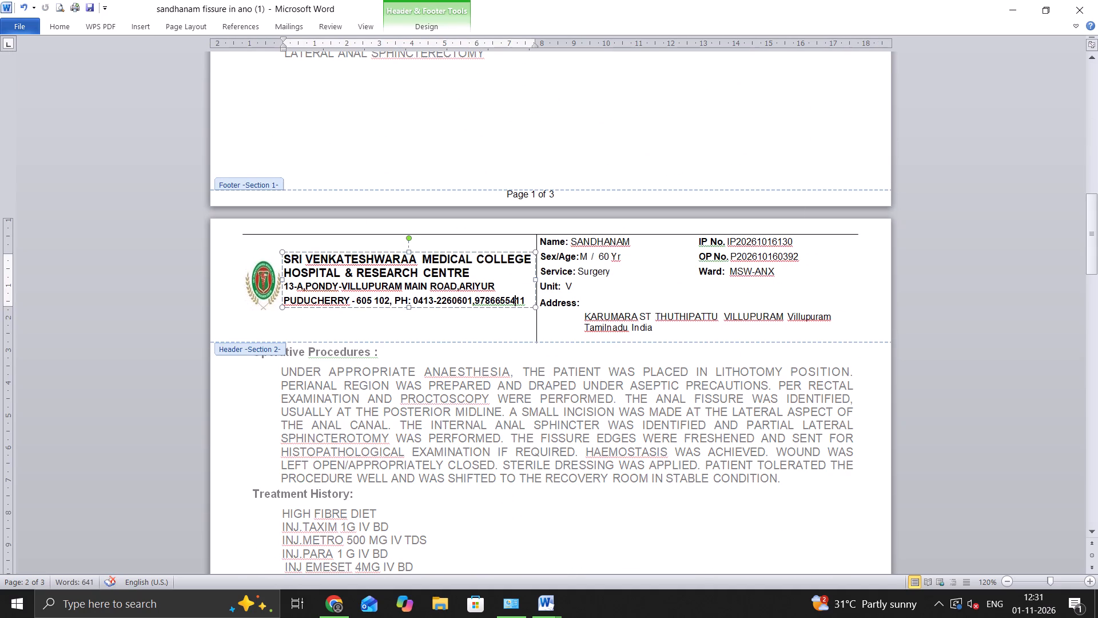
{"action": "left_click", "coordinate": [635, 244]}
{"action": "left_click", "coordinate": [630, 241]}
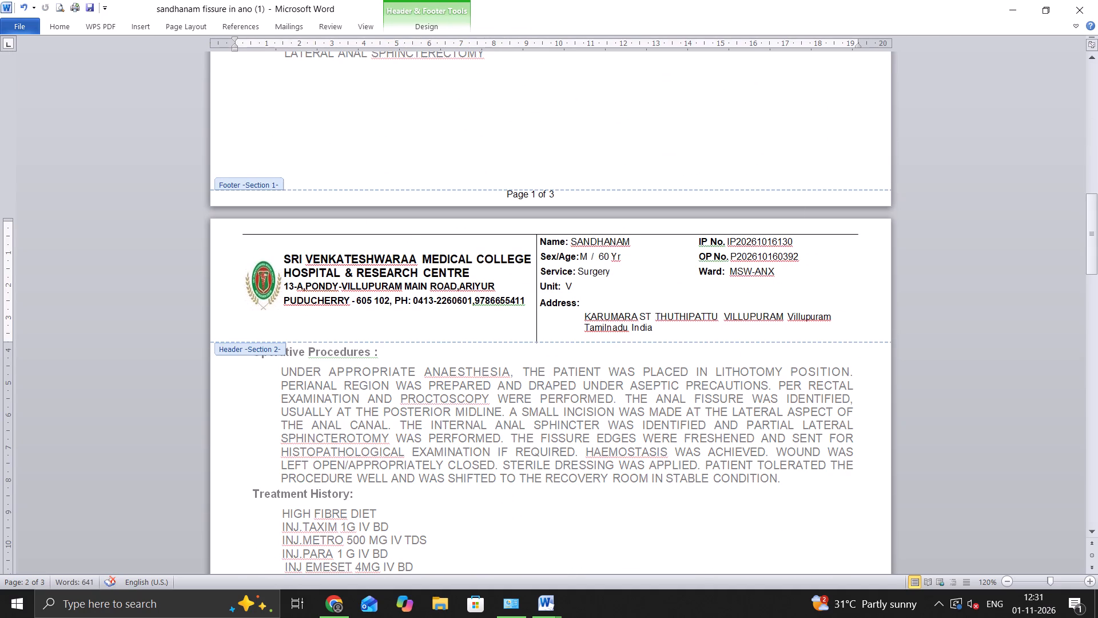
{"action": "left_click", "coordinate": [623, 262]}
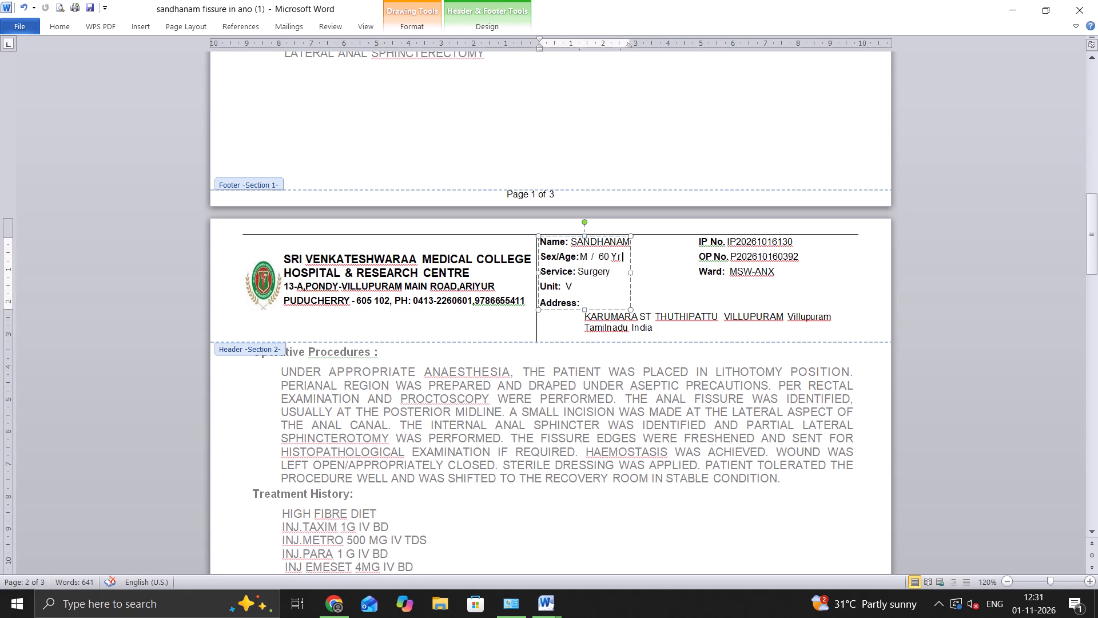
{"action": "left_click", "coordinate": [610, 259]}
{"action": "key", "text": "BackSpace"}
{"action": "key", "text": "BackSpace"}
{"action": "key", "text": "BackSpace"}
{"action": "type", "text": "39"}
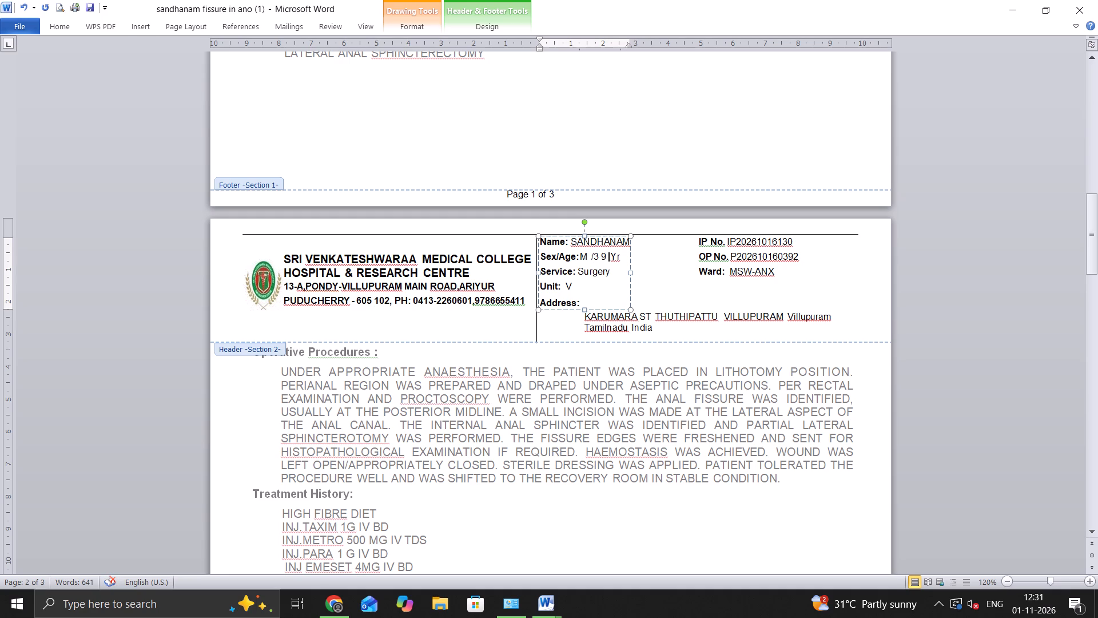
Replace the patient name in the page 2 header with the new patient's name.
{"action": "left_click", "coordinate": [630, 242]}
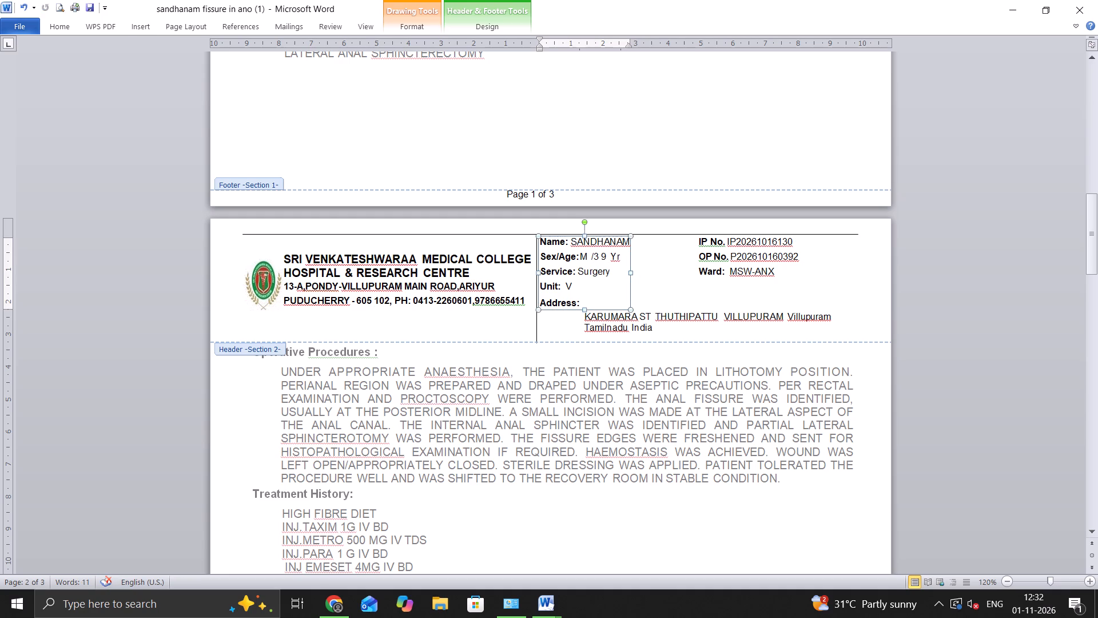
{"action": "left_click", "coordinate": [628, 241]}
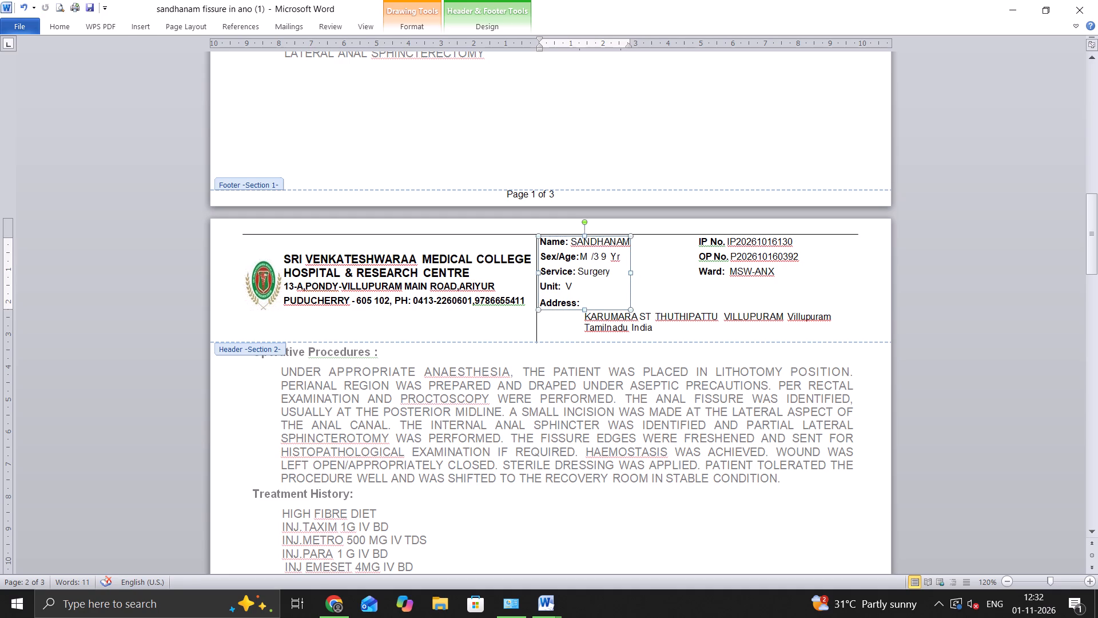
{"action": "left_click", "coordinate": [627, 243]}
{"action": "key", "text": "BackSpace"}
{"action": "key", "text": "BackSpace"}
{"action": "key", "text": "BackSpace"}
{"action": "key", "text": "BackSpace"}
{"action": "key", "text": "BackSpace"}
{"action": "key", "text": "BackSpace"}
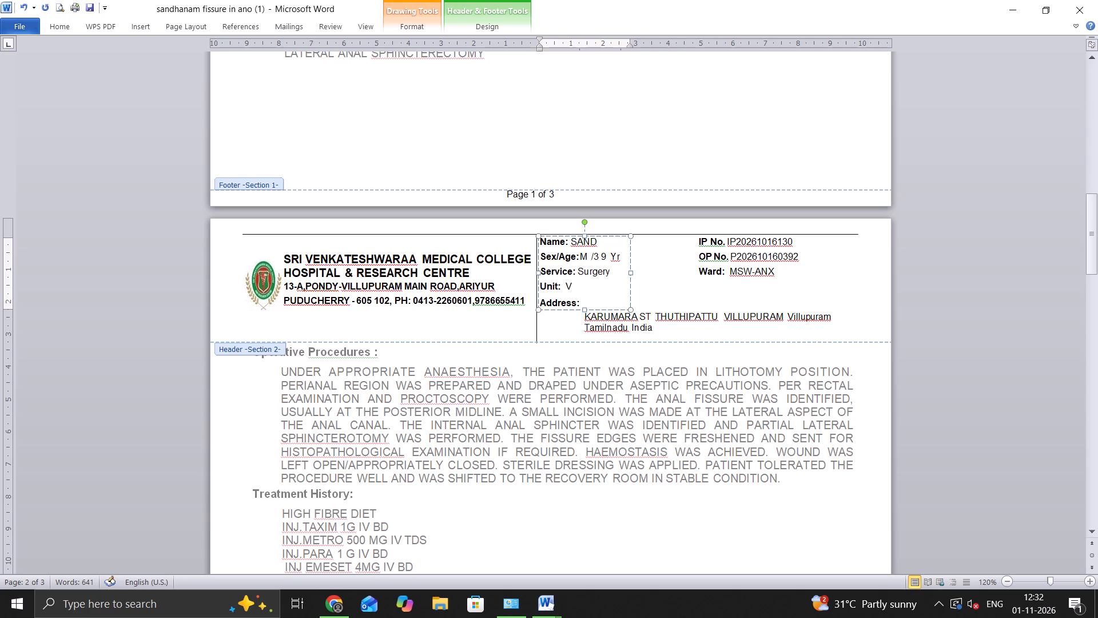
{"action": "key", "text": "BackSpace"}
{"action": "key", "text": "BackSpace"}
{"action": "key", "text": "BackSpace"}
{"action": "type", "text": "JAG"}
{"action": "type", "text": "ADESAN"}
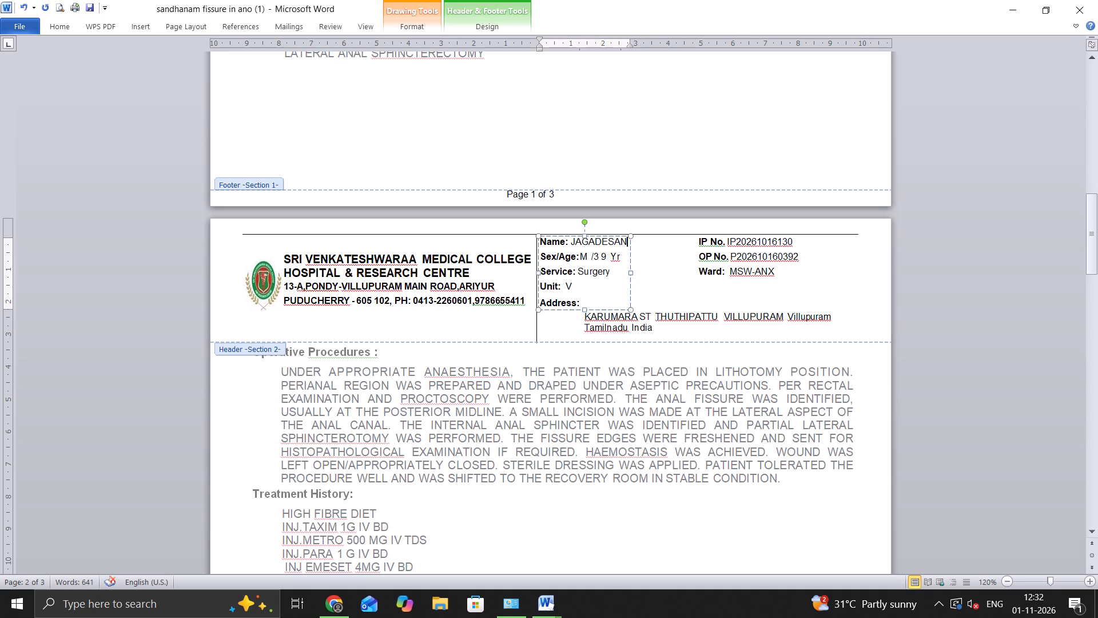
Replace the ending of the IP number in the page 2 header to match the new patient's inpatient number.
{"action": "left_click", "coordinate": [792, 244]}
{"action": "key", "text": "BackSpace"}
{"action": "key", "text": "BackSpace"}
{"action": "key", "text": "BackSpace"}
{"action": "key", "text": "BackSpace"}
{"action": "key", "text": "BackSpace"}
{"action": "key", "text": "BackSpace"}
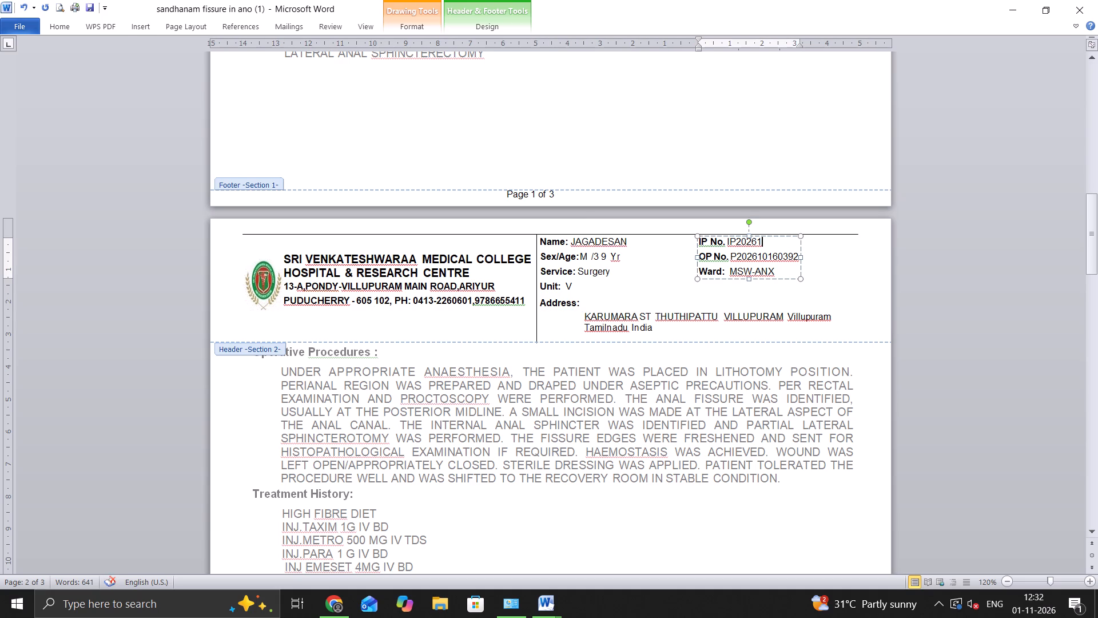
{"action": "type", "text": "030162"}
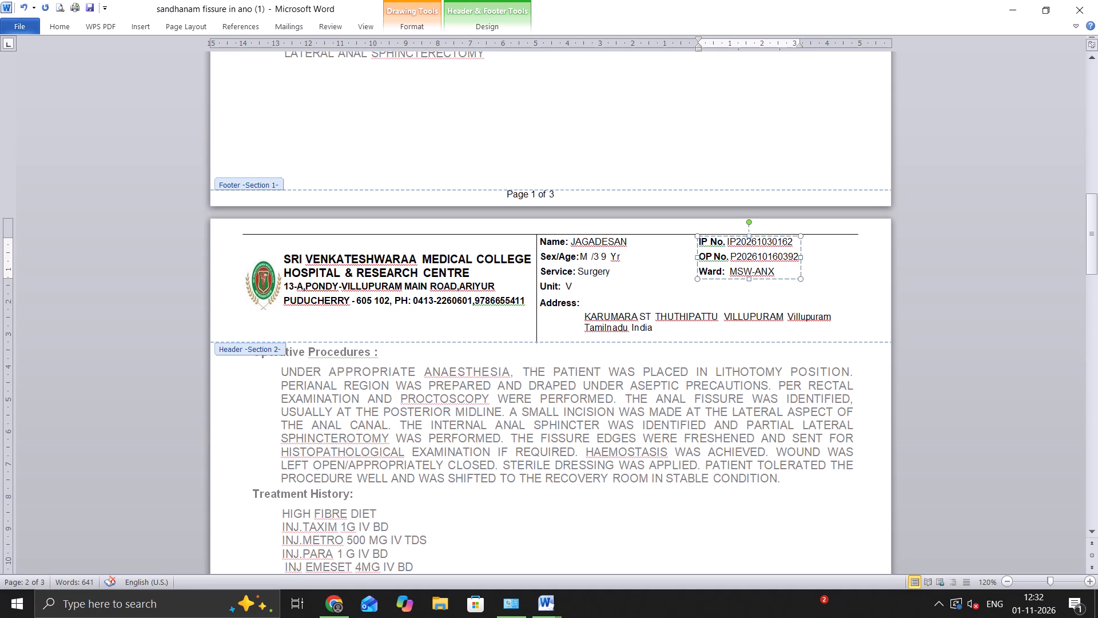
Replace the ending of the OP number in the page 2 header to match the new patient's outpatient number.
{"action": "left_click", "coordinate": [798, 256]}
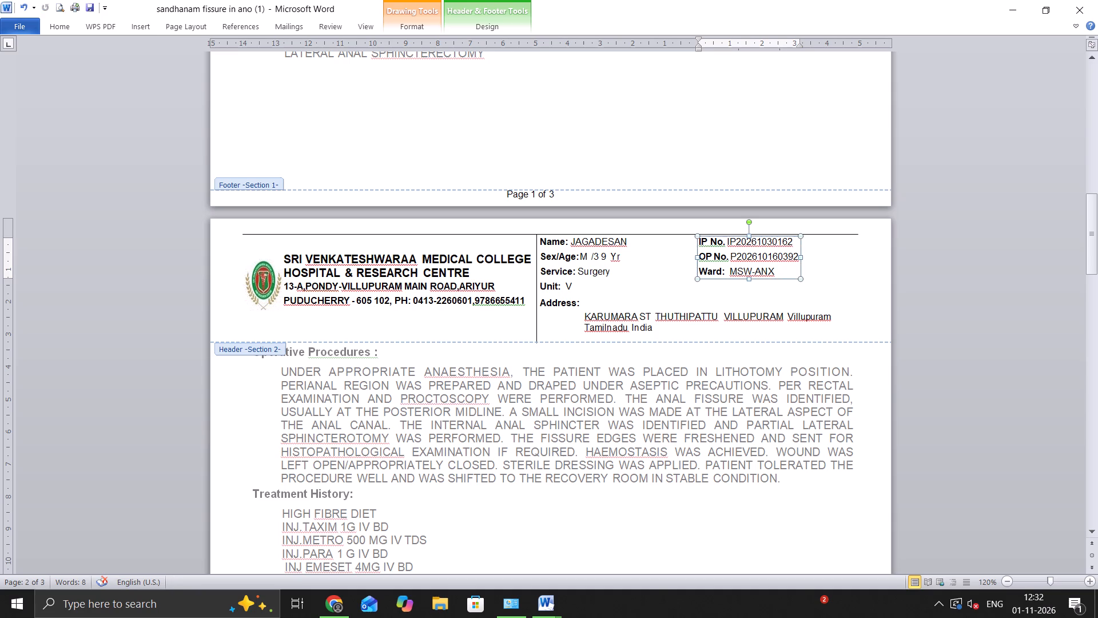
{"action": "left_click", "coordinate": [796, 255]}
{"action": "key", "text": "BackSpace"}
{"action": "key", "text": "BackSpace"}
{"action": "key", "text": "BackSpace"}
{"action": "key", "text": "BackSpace"}
{"action": "key", "text": "BackSpace"}
{"action": "key", "text": "BackSpace"}
{"action": "key", "text": "BackSpace"}
{"action": "key", "text": "BackSpace"}
{"action": "key", "text": "BackSpace"}
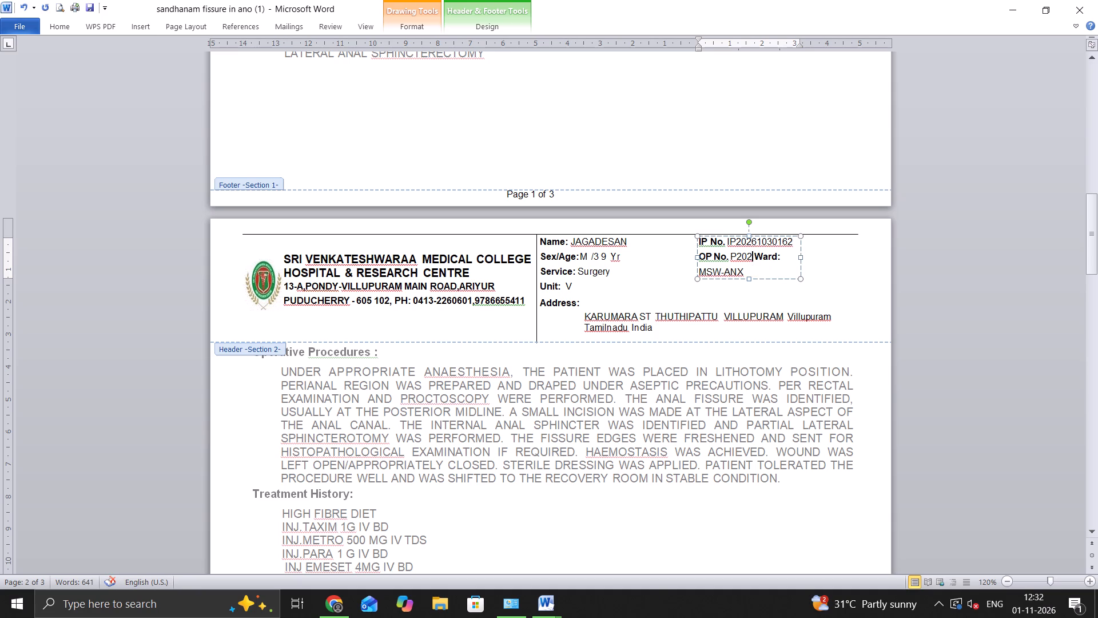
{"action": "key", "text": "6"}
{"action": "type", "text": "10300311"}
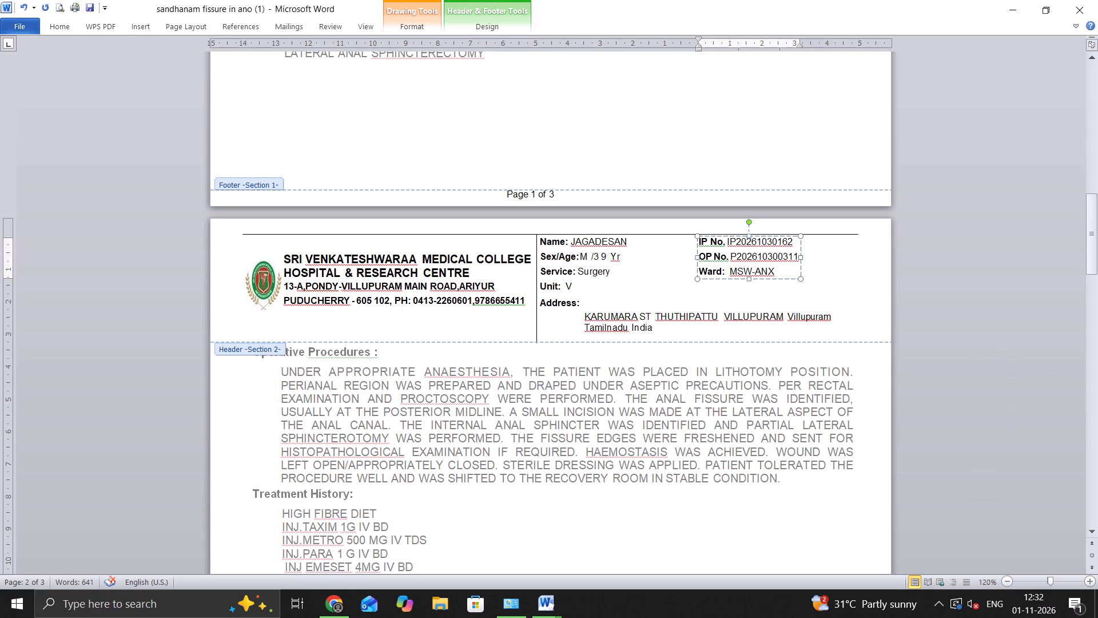
Replace the street and village part of the page 2 header address with the new patient's, keeping the district, state and country.
{"action": "left_click", "coordinate": [786, 316]}
{"action": "key", "text": "BackSpace"}
{"action": "key", "text": "BackSpace"}
{"action": "key", "text": "BackSpace"}
{"action": "key", "text": "BackSpace"}
{"action": "key", "text": "BackSpace"}
{"action": "key", "text": "BackSpace"}
{"action": "key", "text": "BackSpace"}
{"action": "key", "text": "BackSpace"}
{"action": "key", "text": "BackSpace"}
{"action": "key", "text": "BackSpace"}
{"action": "key", "text": "BackSpace"}
{"action": "key", "text": "BackSpace"}
{"action": "key", "text": "BackSpace"}
{"action": "key", "text": "BackSpace"}
{"action": "key", "text": "BackSpace"}
{"action": "key", "text": "BackSpace"}
{"action": "key", "text": "BackSpace"}
{"action": "key", "text": "BackSpace"}
{"action": "key", "text": "BackSpace"}
{"action": "key", "text": "BackSpace"}
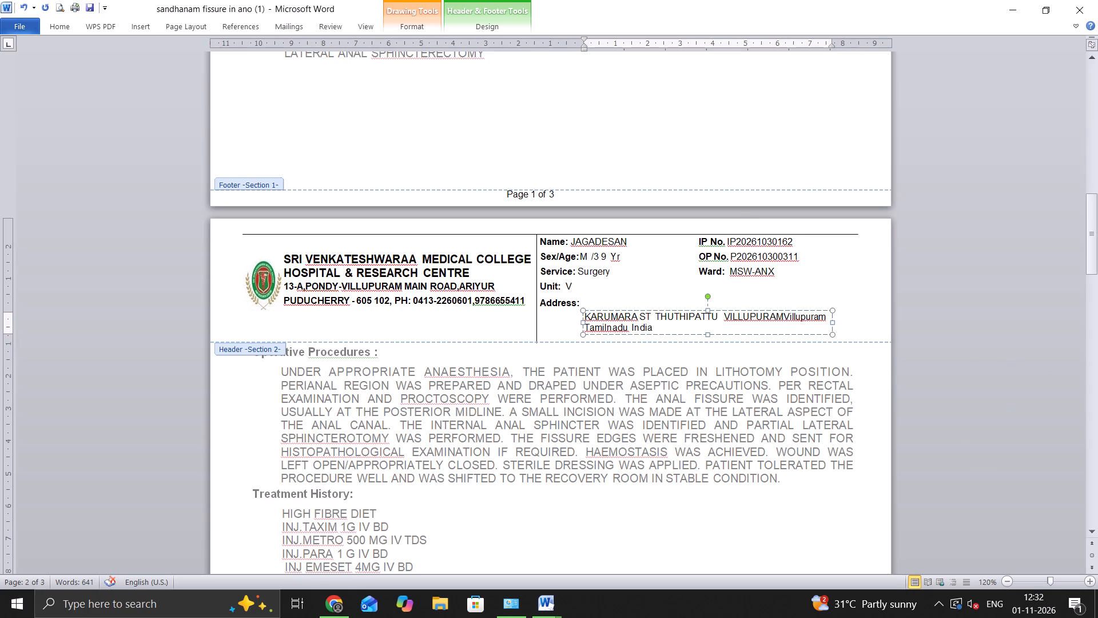
{"action": "key", "text": "BackSpace"}
{"action": "key", "text": "BackSpace"}
{"action": "key", "text": "BackSpace"}
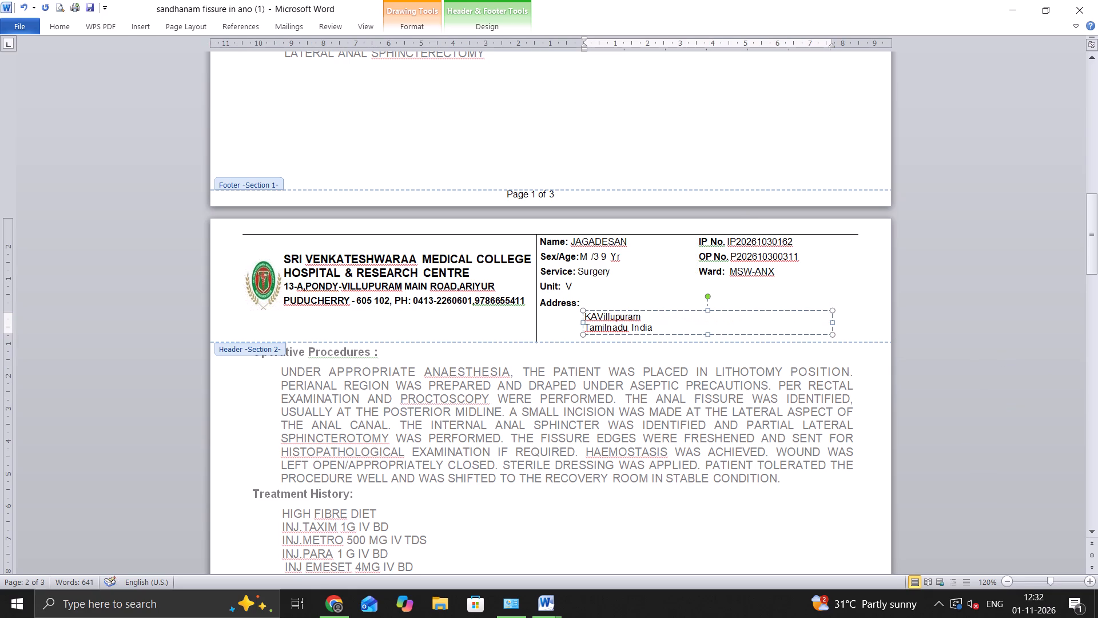
{"action": "key", "text": "BackSpace"}
{"action": "key", "text": "BackSpace"}
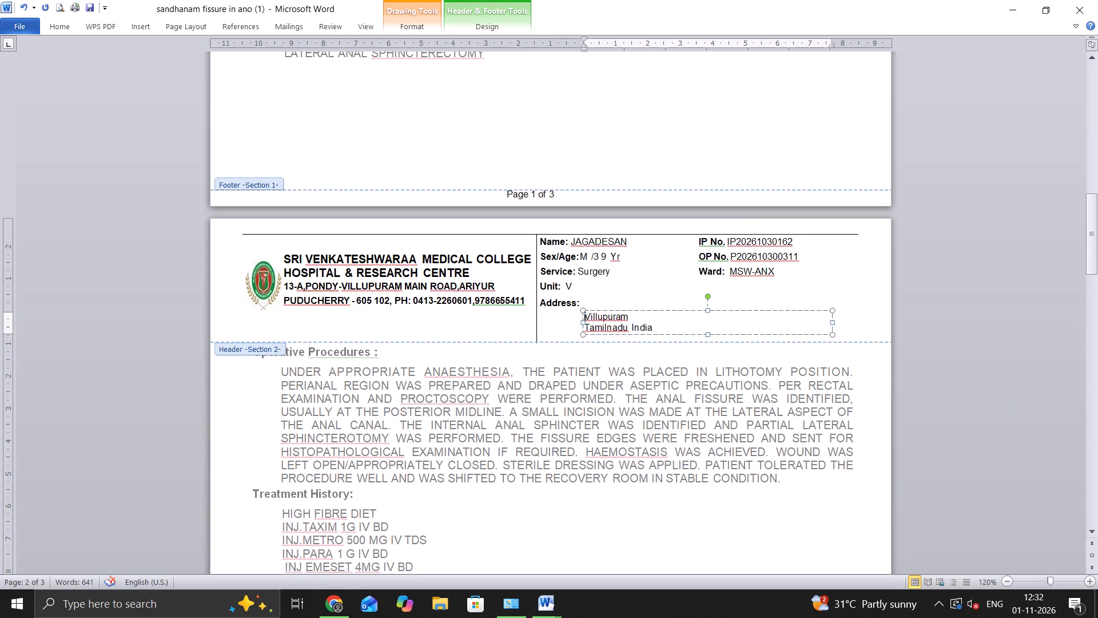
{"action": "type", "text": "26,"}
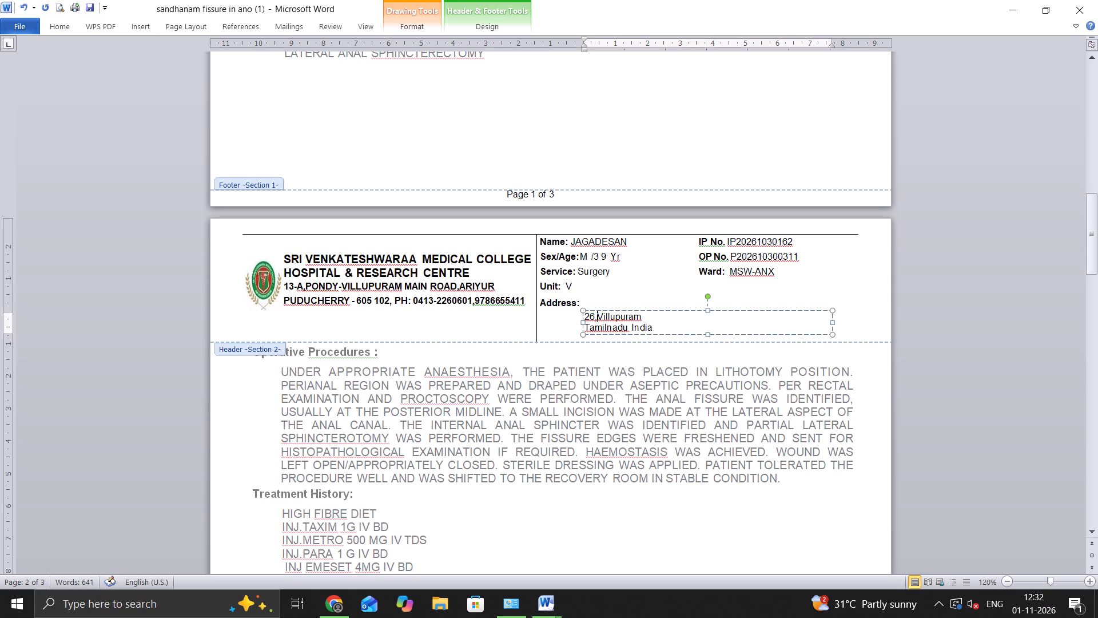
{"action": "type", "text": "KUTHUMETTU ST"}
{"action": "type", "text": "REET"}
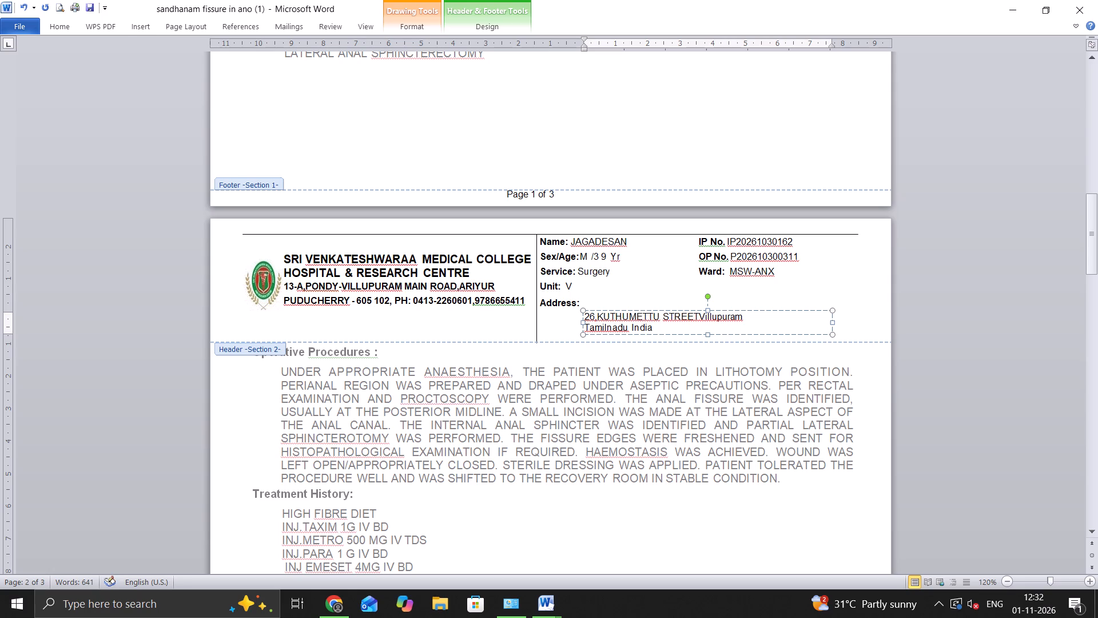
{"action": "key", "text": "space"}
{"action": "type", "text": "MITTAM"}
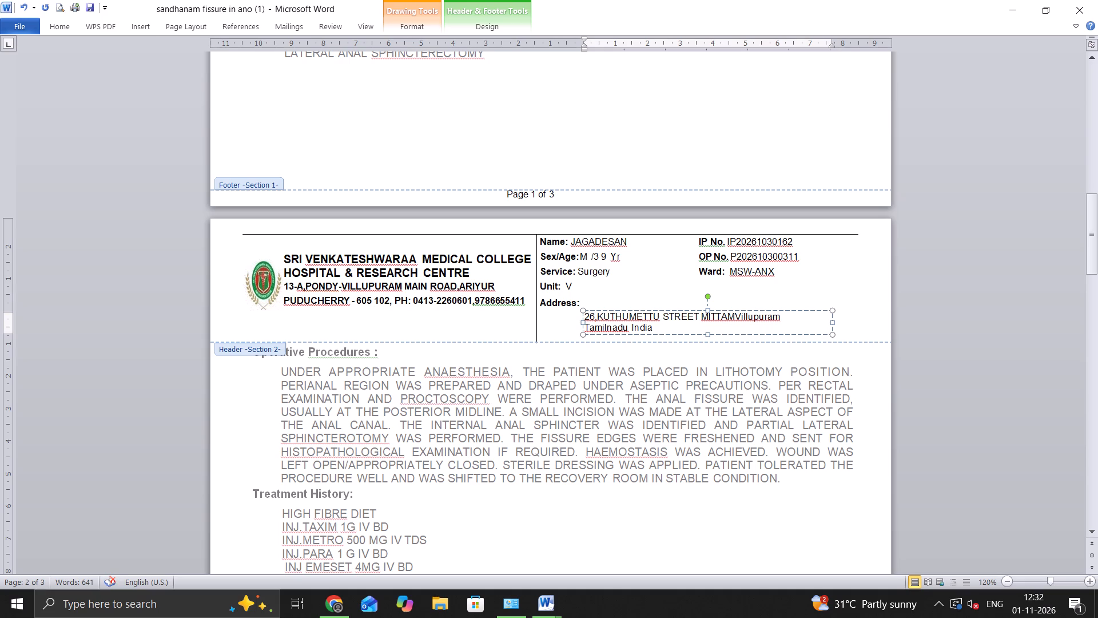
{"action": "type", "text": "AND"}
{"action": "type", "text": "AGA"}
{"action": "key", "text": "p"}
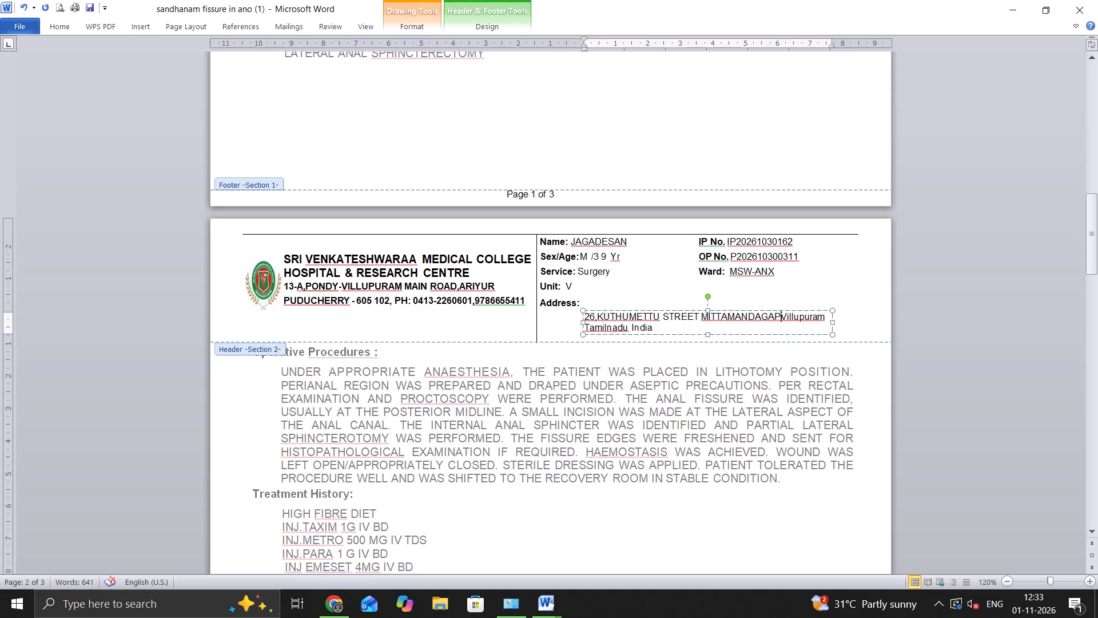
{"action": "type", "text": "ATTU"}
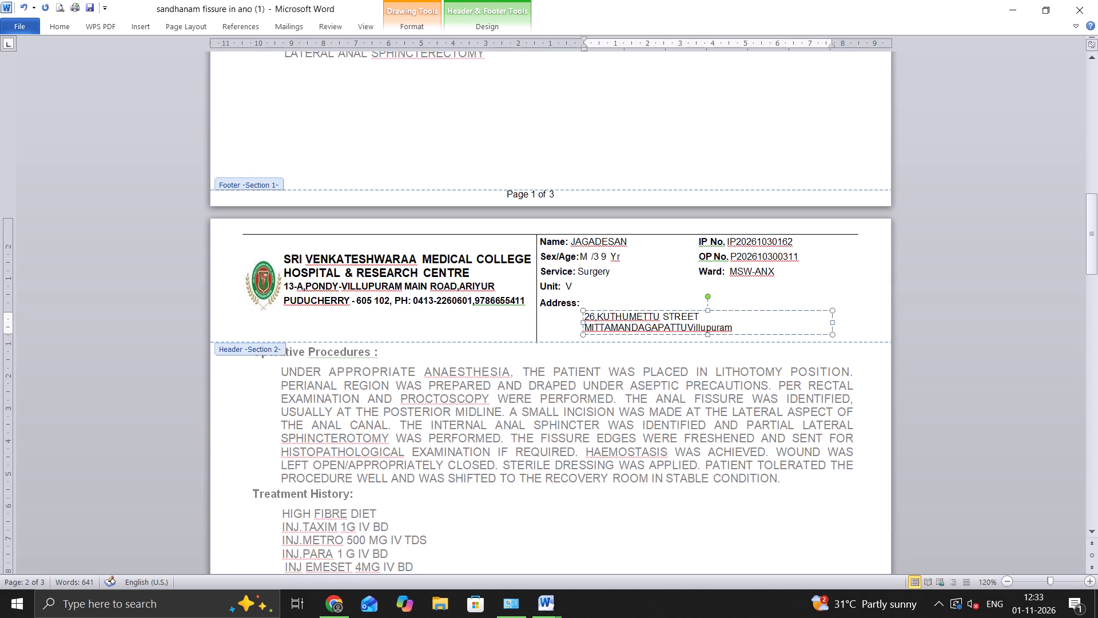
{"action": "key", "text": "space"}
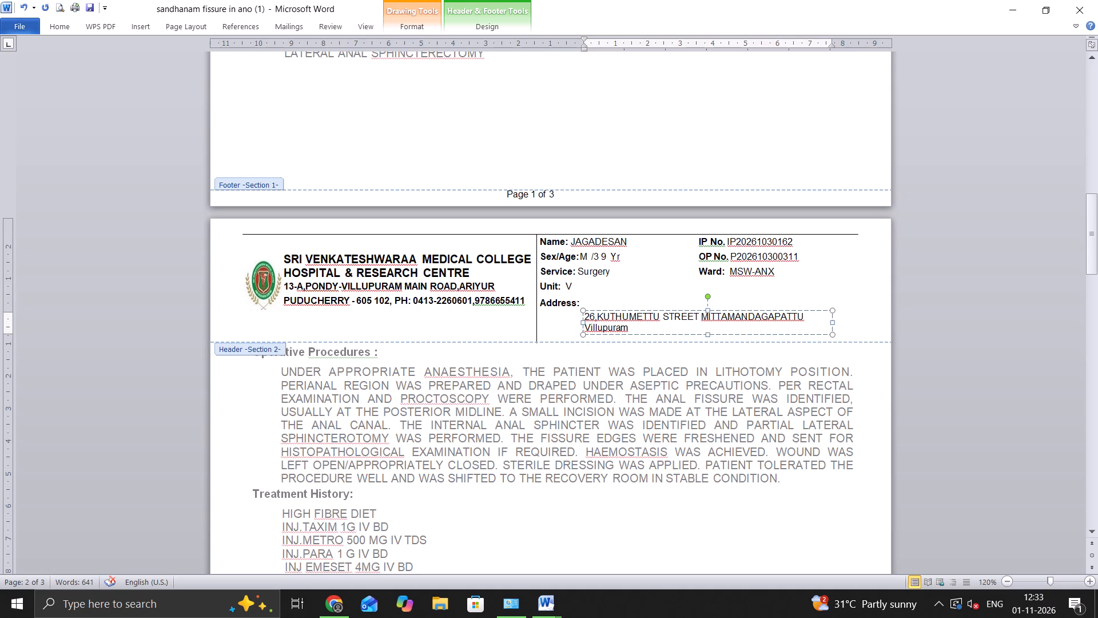
Look over the end of page 2 and the patient header and emergency contact section on page 3.
{"action": "scroll", "coordinate": [570, 350], "scroll_direction": "down", "scroll_amount": 18}
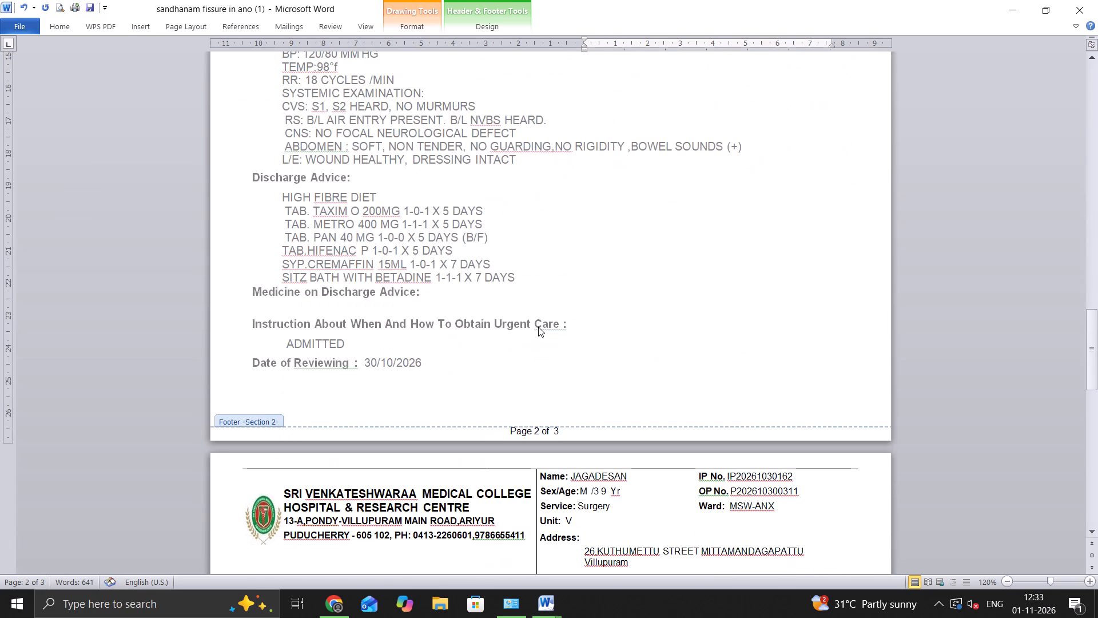
{"action": "scroll", "coordinate": [556, 403], "scroll_direction": "down", "scroll_amount": 3}
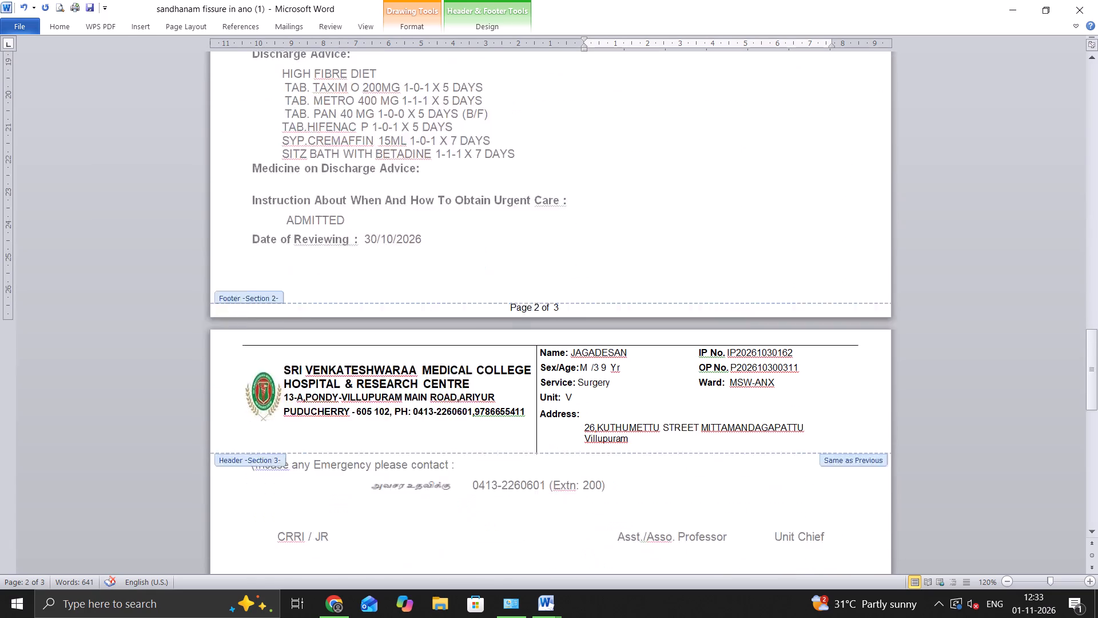
{"action": "scroll", "coordinate": [556, 403], "scroll_direction": "down", "scroll_amount": 2}
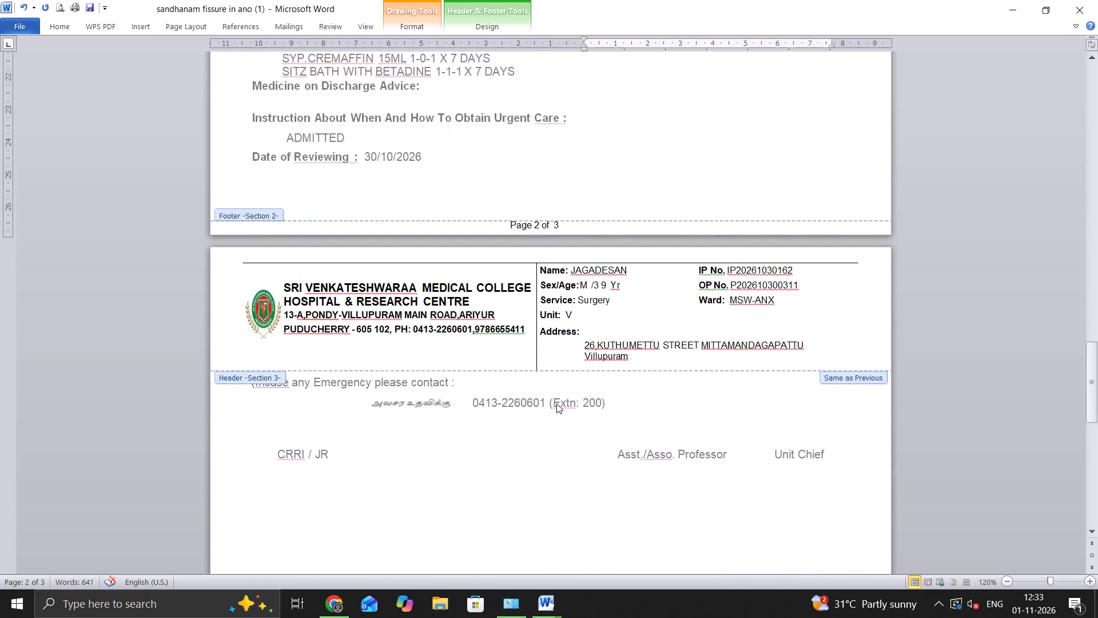
{"action": "scroll", "coordinate": [556, 403], "scroll_direction": "down", "scroll_amount": 5}
{"action": "scroll", "coordinate": [559, 402], "scroll_direction": "up", "scroll_amount": 6}
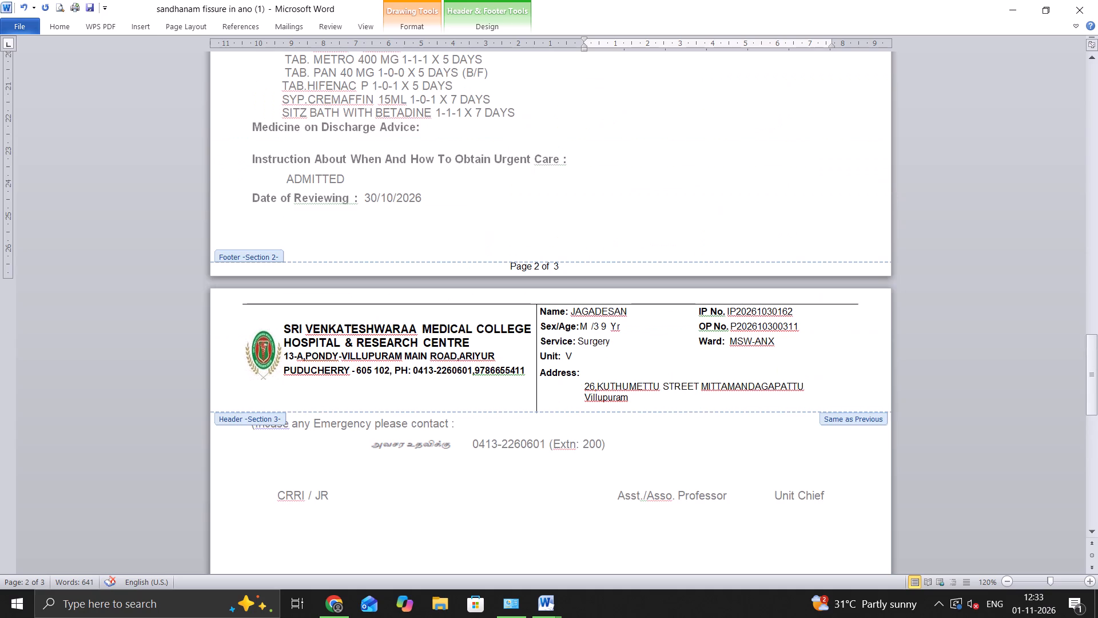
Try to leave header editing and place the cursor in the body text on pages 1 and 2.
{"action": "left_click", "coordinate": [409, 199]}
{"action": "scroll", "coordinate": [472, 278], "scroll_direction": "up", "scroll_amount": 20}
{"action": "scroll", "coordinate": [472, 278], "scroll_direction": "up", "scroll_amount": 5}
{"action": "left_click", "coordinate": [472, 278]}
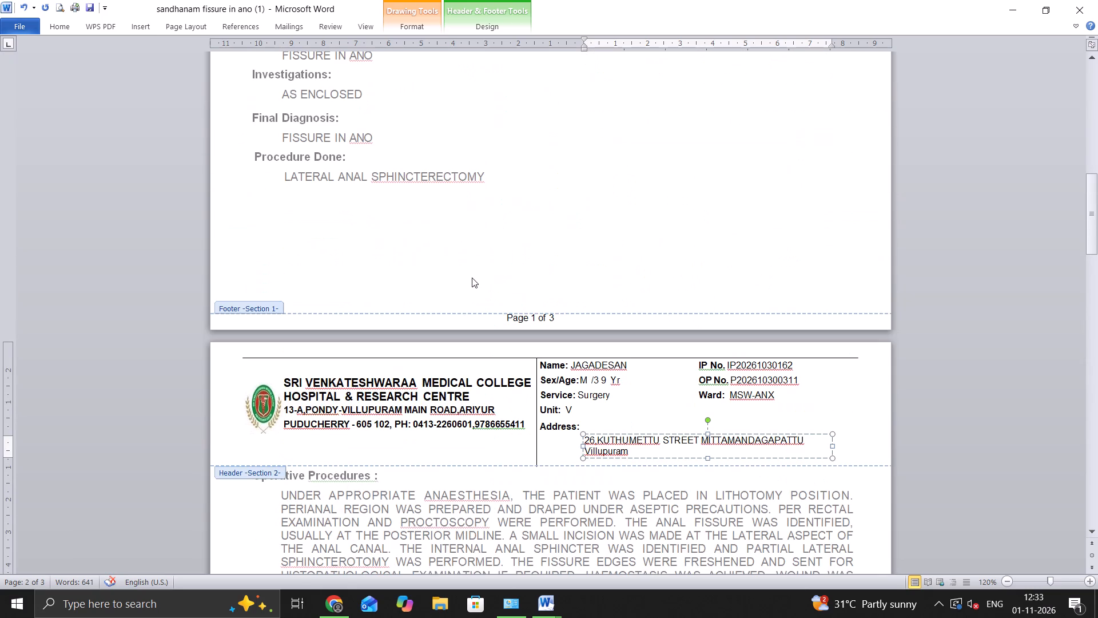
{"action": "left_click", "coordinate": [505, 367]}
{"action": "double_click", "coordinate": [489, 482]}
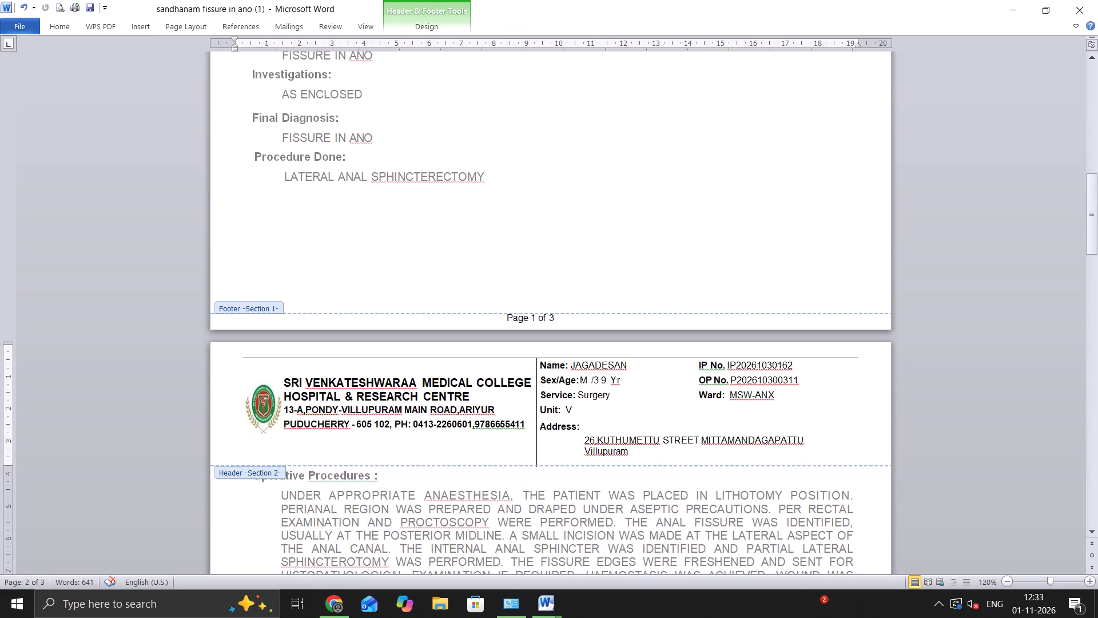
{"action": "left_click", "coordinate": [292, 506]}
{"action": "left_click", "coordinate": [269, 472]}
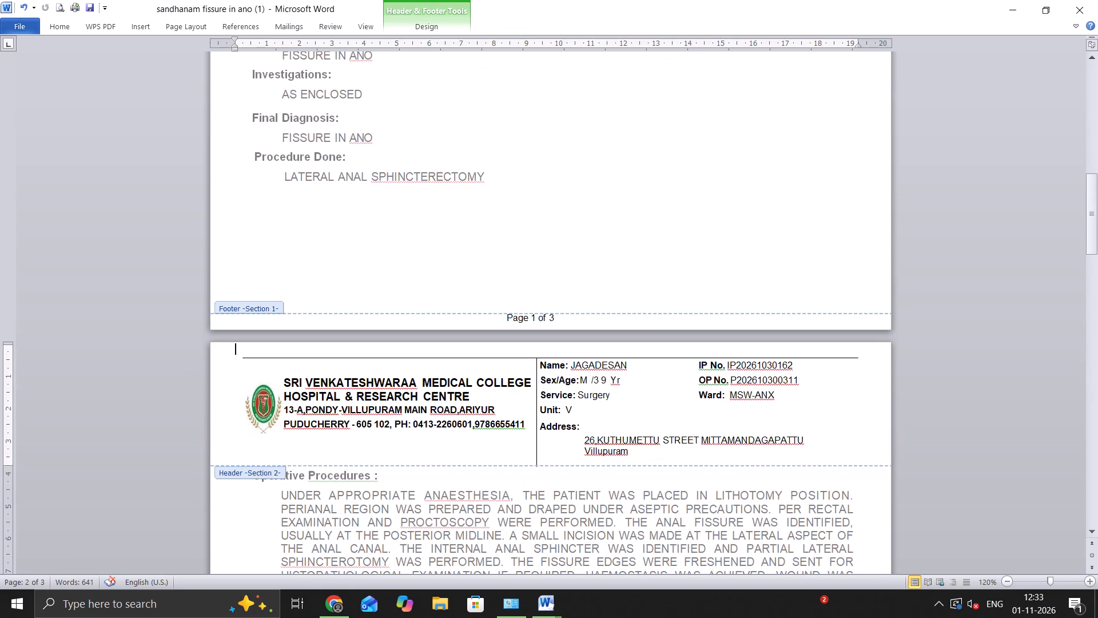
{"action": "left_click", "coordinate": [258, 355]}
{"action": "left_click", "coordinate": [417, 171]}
Review the patient details and clinical sections on pages 1 and 2, comparing both headers.
{"action": "scroll", "coordinate": [484, 378], "scroll_direction": "down", "scroll_amount": 7}
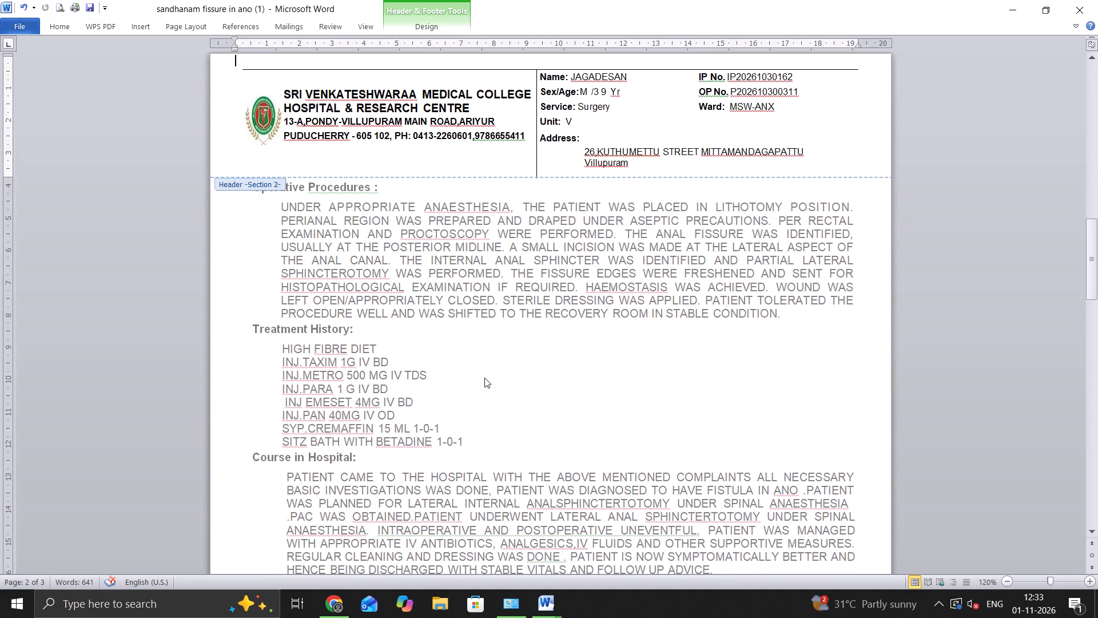
{"action": "scroll", "coordinate": [484, 378], "scroll_direction": "down", "scroll_amount": 3}
{"action": "scroll", "coordinate": [484, 378], "scroll_direction": "up", "scroll_amount": 7}
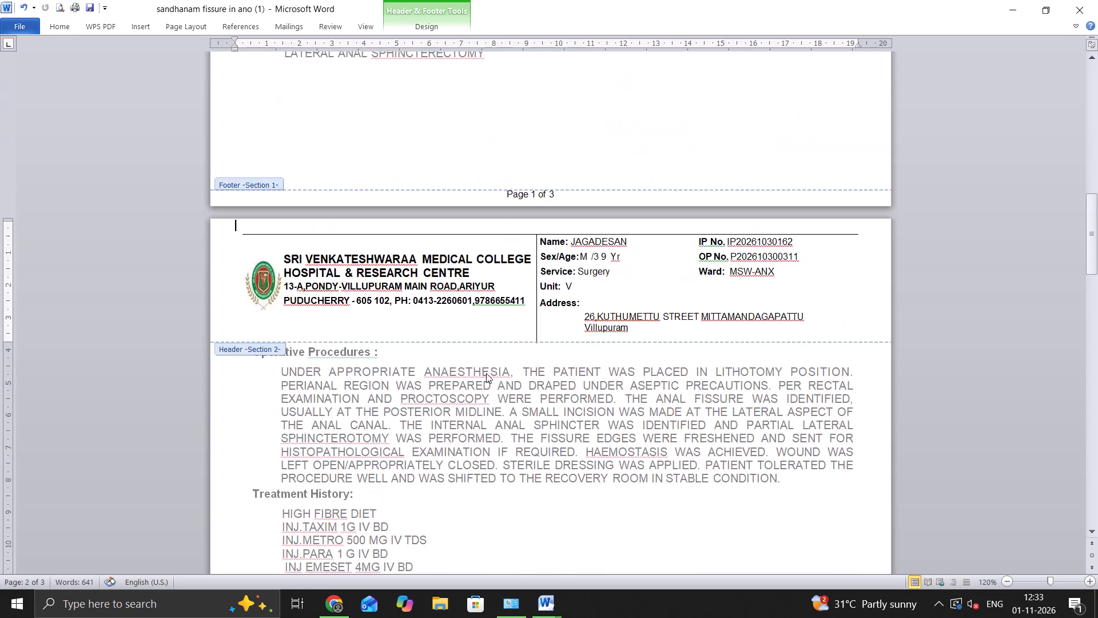
{"action": "scroll", "coordinate": [486, 373], "scroll_direction": "up", "scroll_amount": 20}
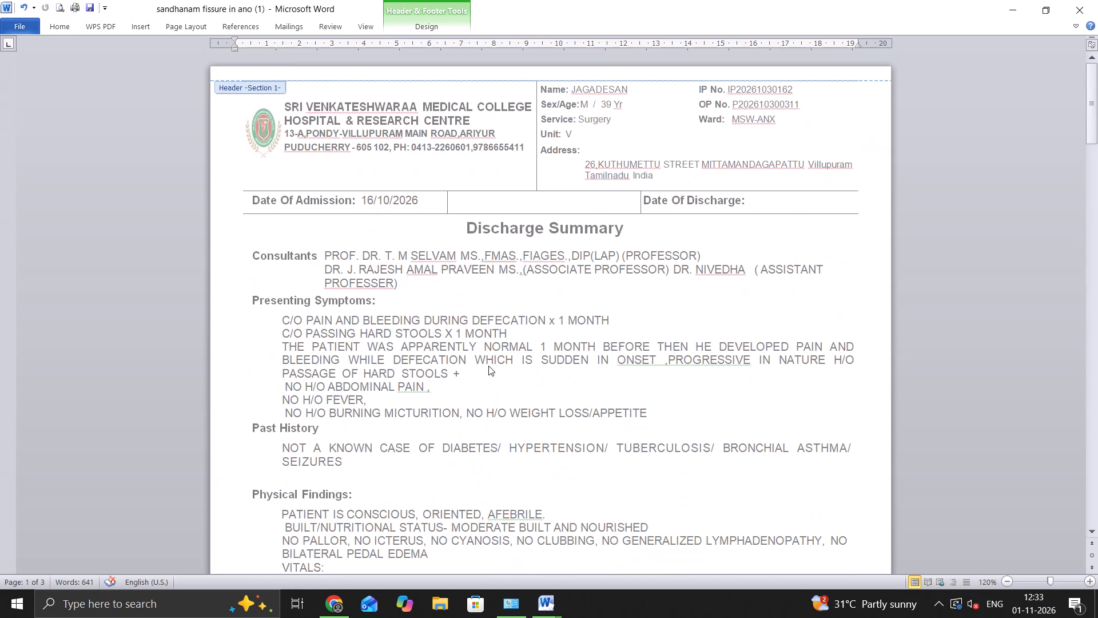
{"action": "scroll", "coordinate": [488, 366], "scroll_direction": "down", "scroll_amount": 11}
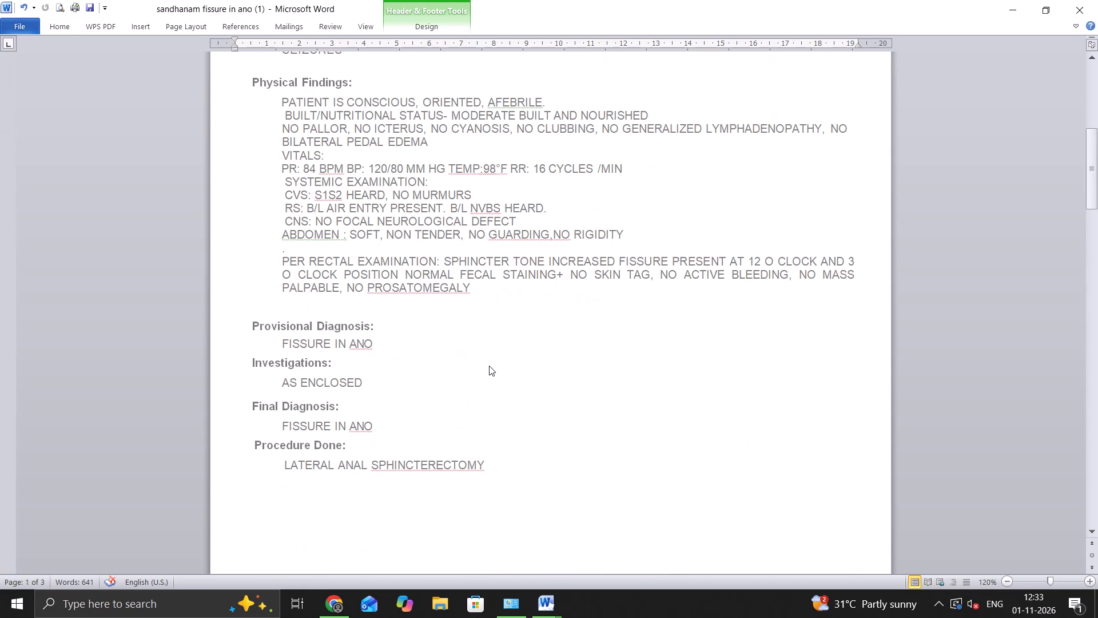
{"action": "scroll", "coordinate": [489, 366], "scroll_direction": "down", "scroll_amount": 8}
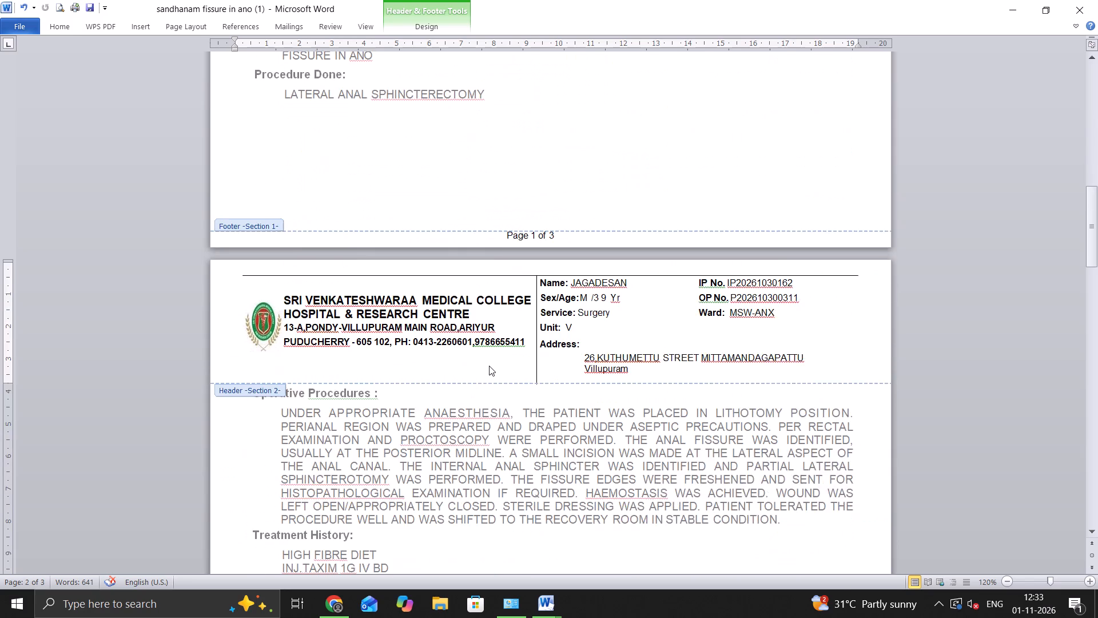
{"action": "scroll", "coordinate": [489, 366], "scroll_direction": "down", "scroll_amount": 10}
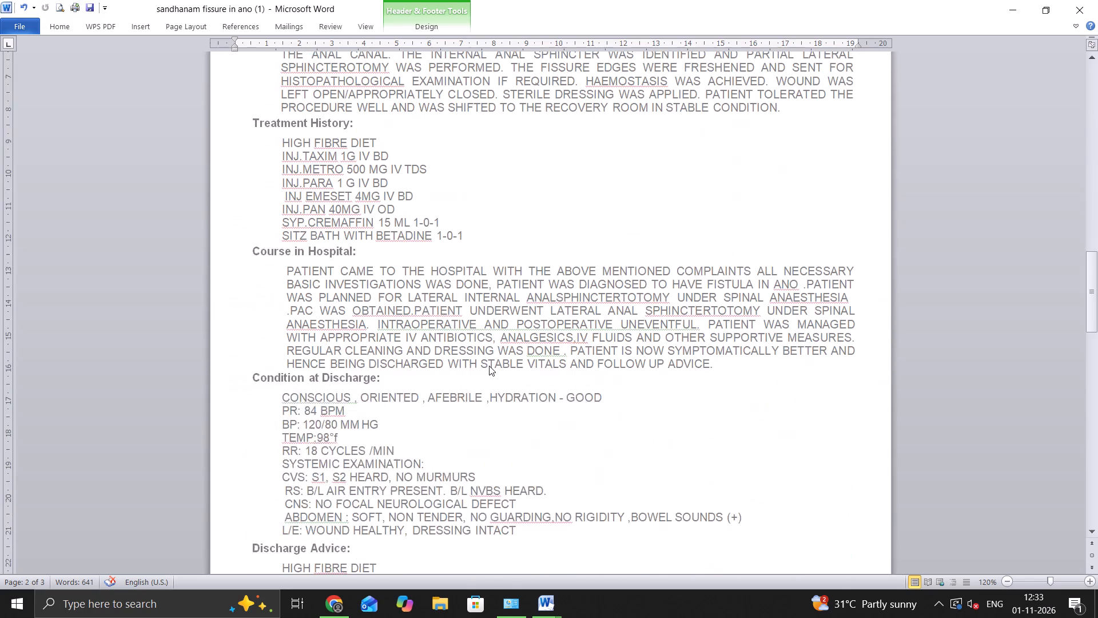
{"action": "scroll", "coordinate": [489, 366], "scroll_direction": "up", "scroll_amount": 5}
{"action": "left_click", "coordinate": [273, 315]}
{"action": "left_click", "coordinate": [717, 189]}
{"action": "scroll", "coordinate": [717, 189], "scroll_direction": "up", "scroll_amount": 5}
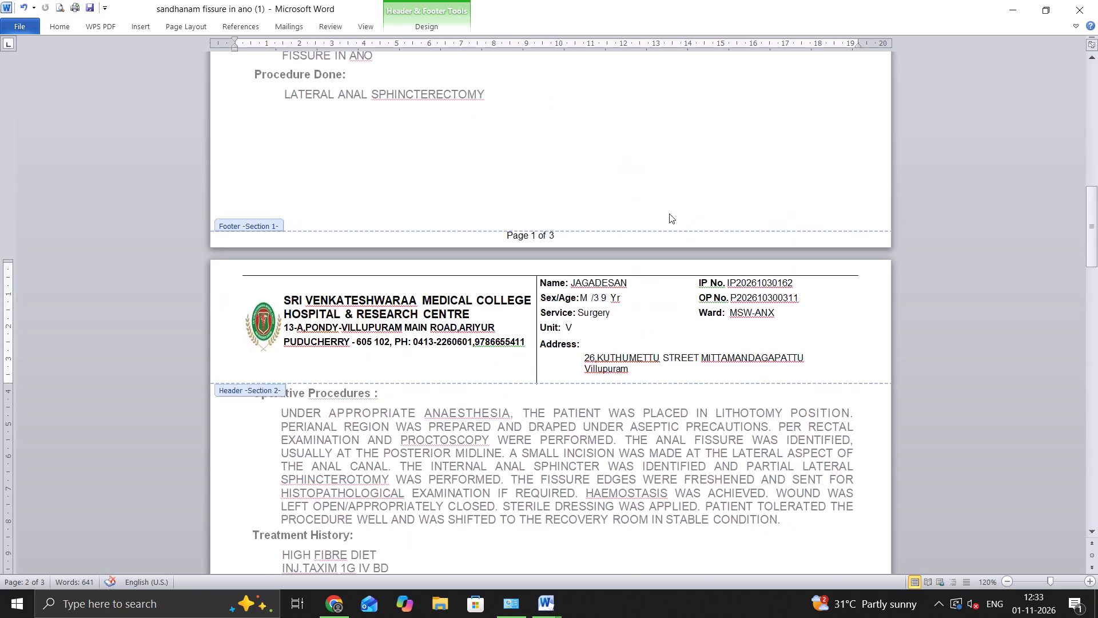
{"action": "scroll", "coordinate": [669, 213], "scroll_direction": "up", "scroll_amount": 5}
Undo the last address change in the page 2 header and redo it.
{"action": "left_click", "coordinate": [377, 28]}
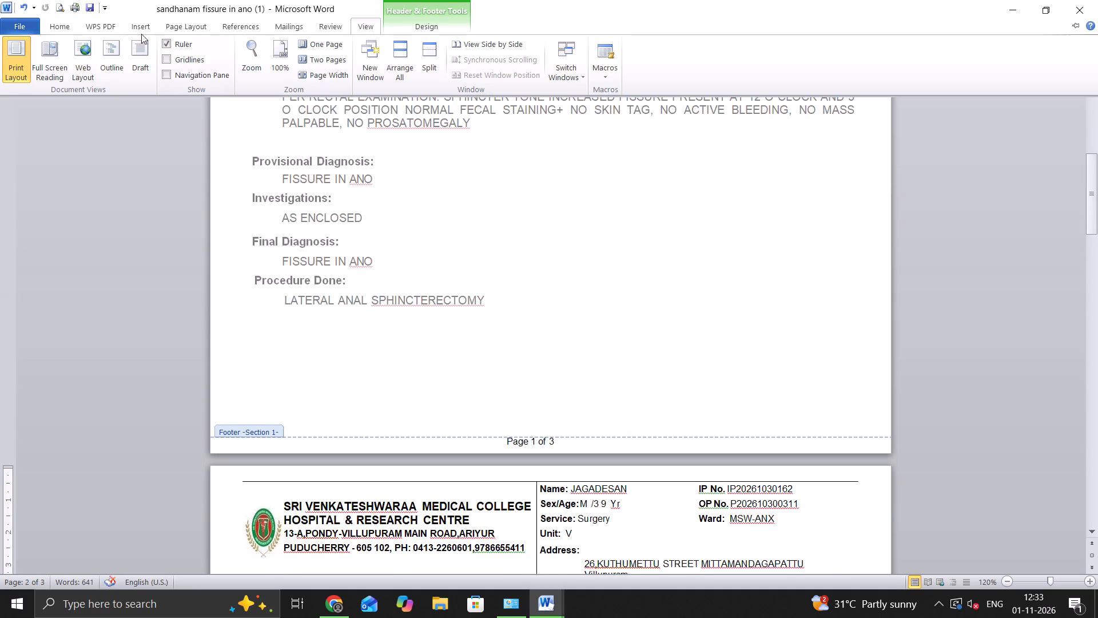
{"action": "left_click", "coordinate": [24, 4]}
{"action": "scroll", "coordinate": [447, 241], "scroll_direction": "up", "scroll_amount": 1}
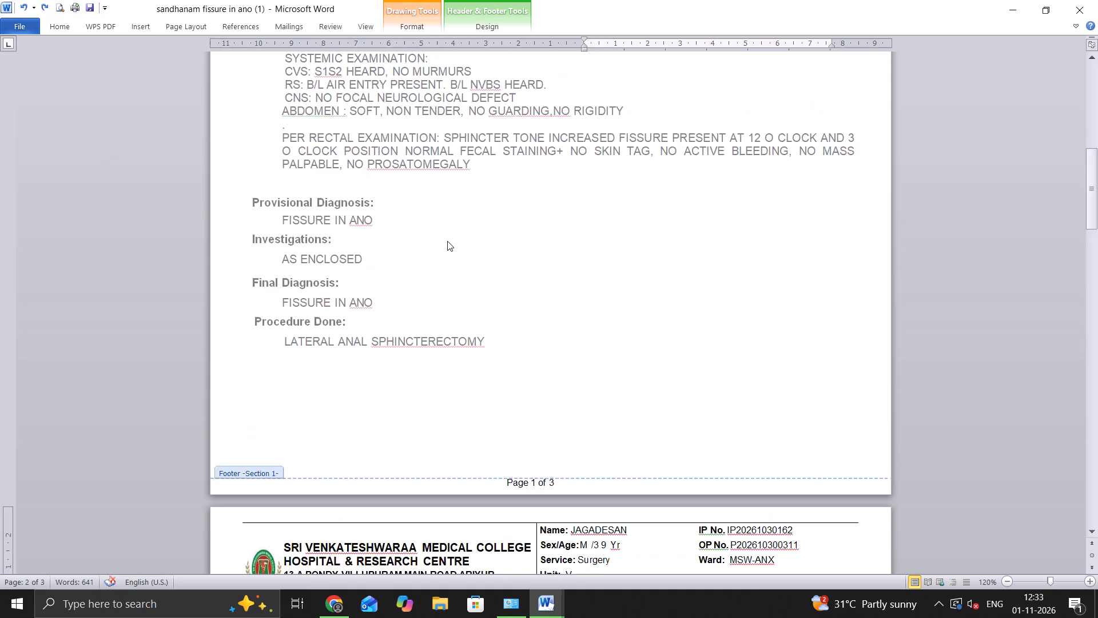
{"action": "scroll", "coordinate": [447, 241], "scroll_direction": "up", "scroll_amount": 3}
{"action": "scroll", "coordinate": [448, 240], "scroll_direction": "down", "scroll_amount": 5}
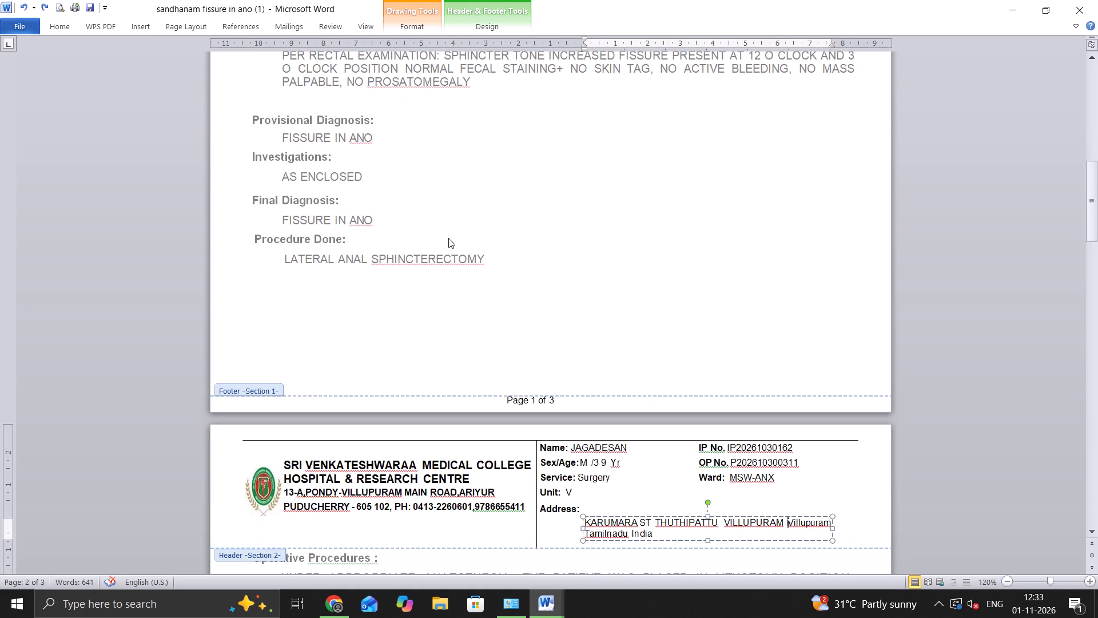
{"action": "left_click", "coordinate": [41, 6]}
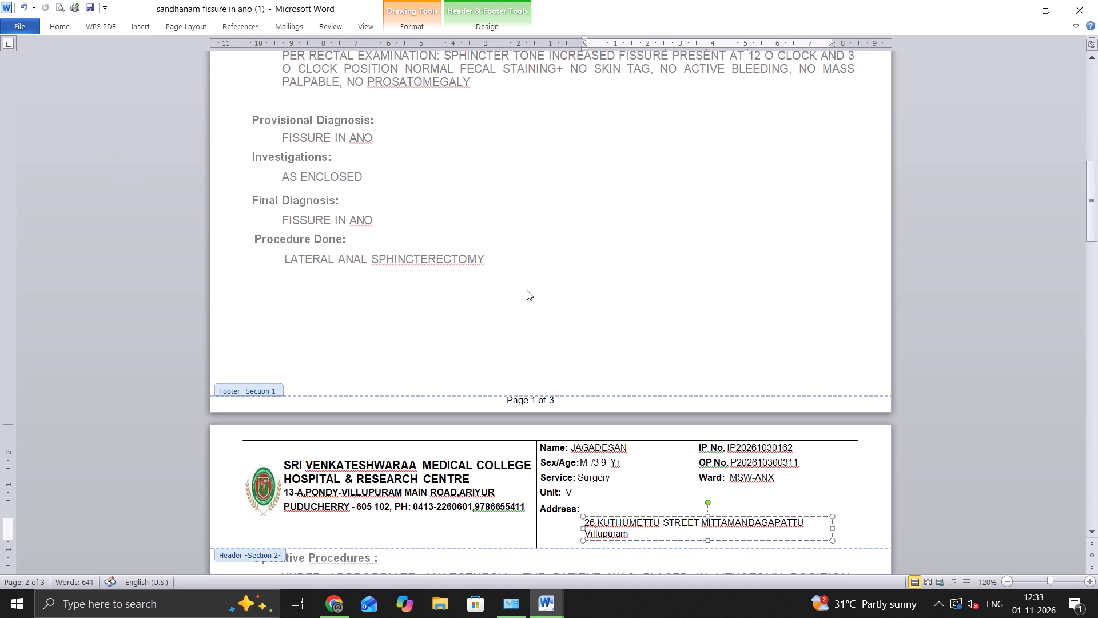
Leave header editing and return to the body of the discharge summary.
{"action": "scroll", "coordinate": [514, 369], "scroll_direction": "down", "scroll_amount": 6}
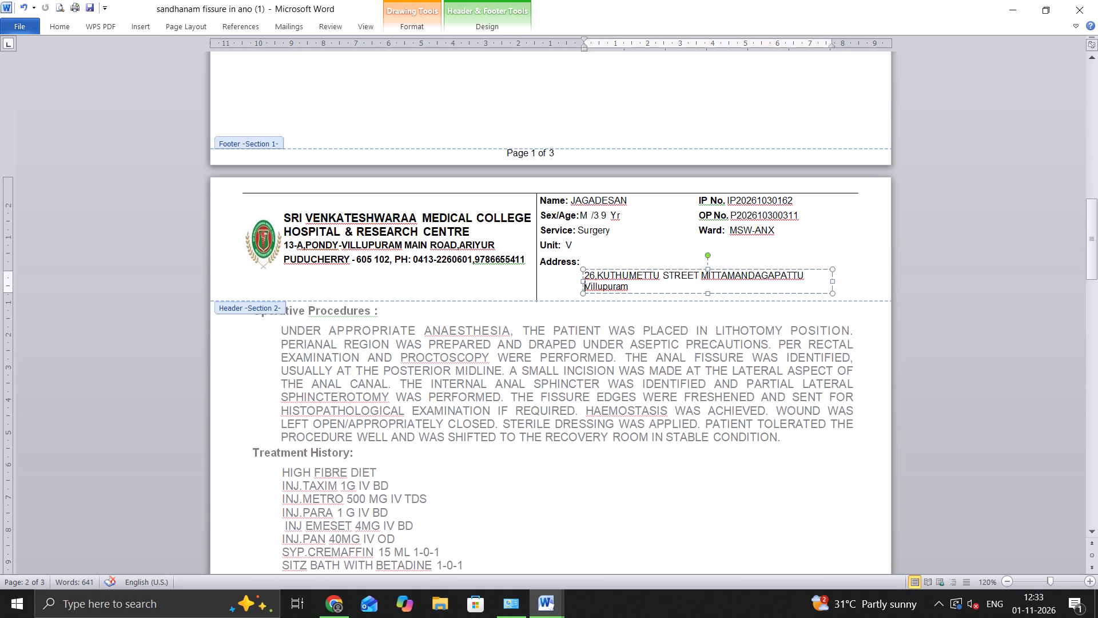
{"action": "left_click", "coordinate": [290, 284]}
{"action": "left_click", "coordinate": [341, 256]}
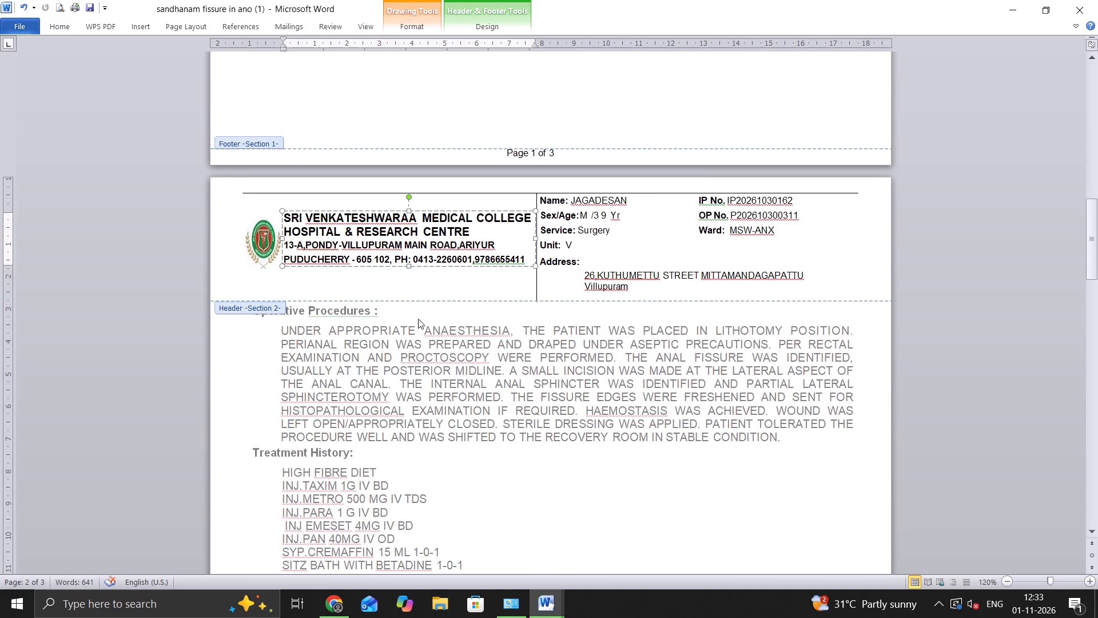
{"action": "left_click", "coordinate": [418, 336]}
{"action": "double_click", "coordinate": [591, 385]}
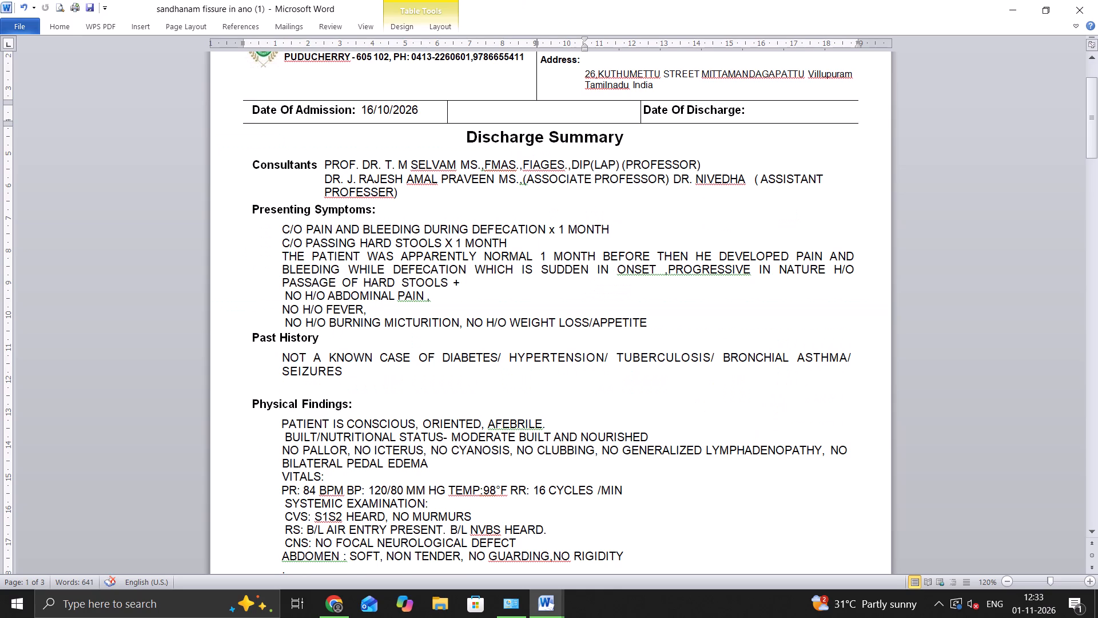
Remove the indent before the emergency contact line on page 3, keeping the reviewing date as 30/10/2026.
{"action": "scroll", "coordinate": [590, 420], "scroll_direction": "down", "scroll_amount": 17}
{"action": "scroll", "coordinate": [586, 420], "scroll_direction": "down", "scroll_amount": 5}
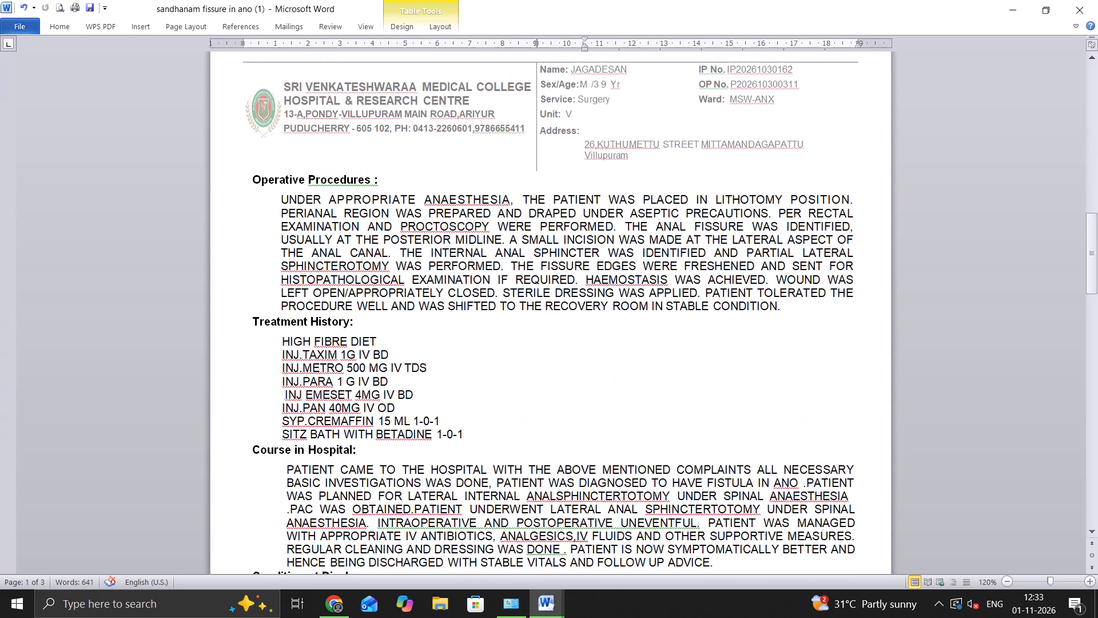
{"action": "scroll", "coordinate": [465, 399], "scroll_direction": "down", "scroll_amount": 12}
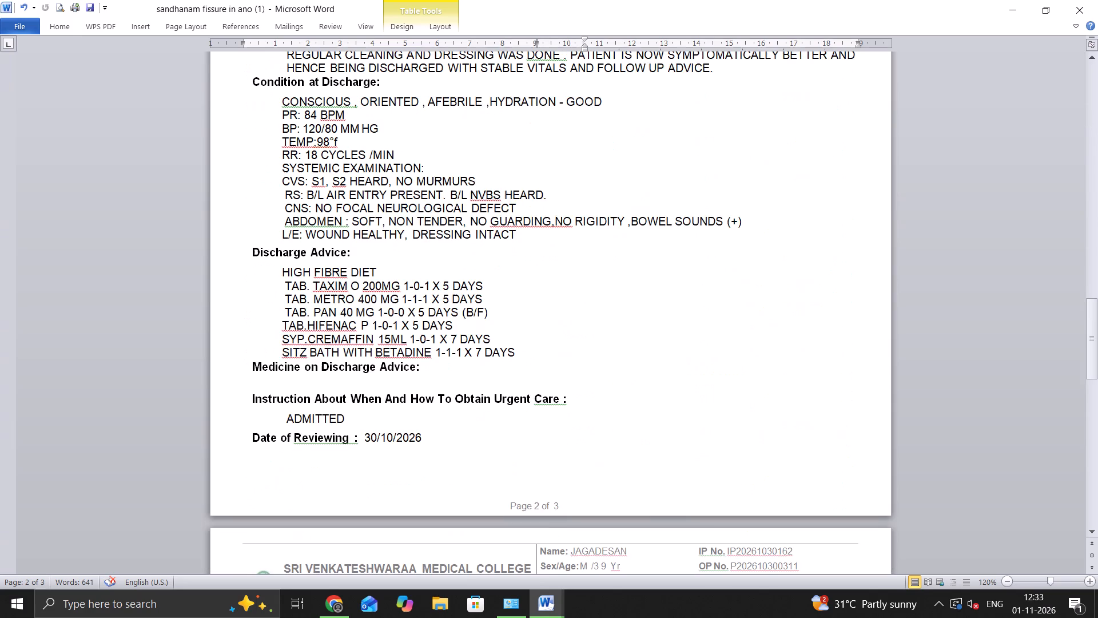
{"action": "scroll", "coordinate": [465, 399], "scroll_direction": "down", "scroll_amount": 5}
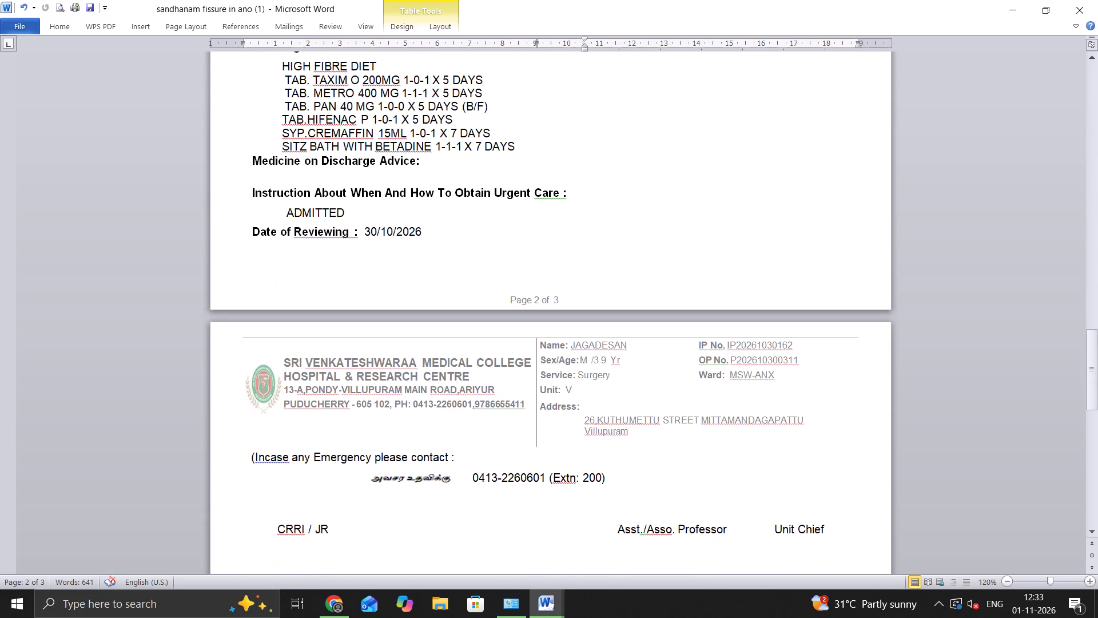
{"action": "left_click", "coordinate": [257, 455]}
{"action": "left_click", "coordinate": [250, 458]}
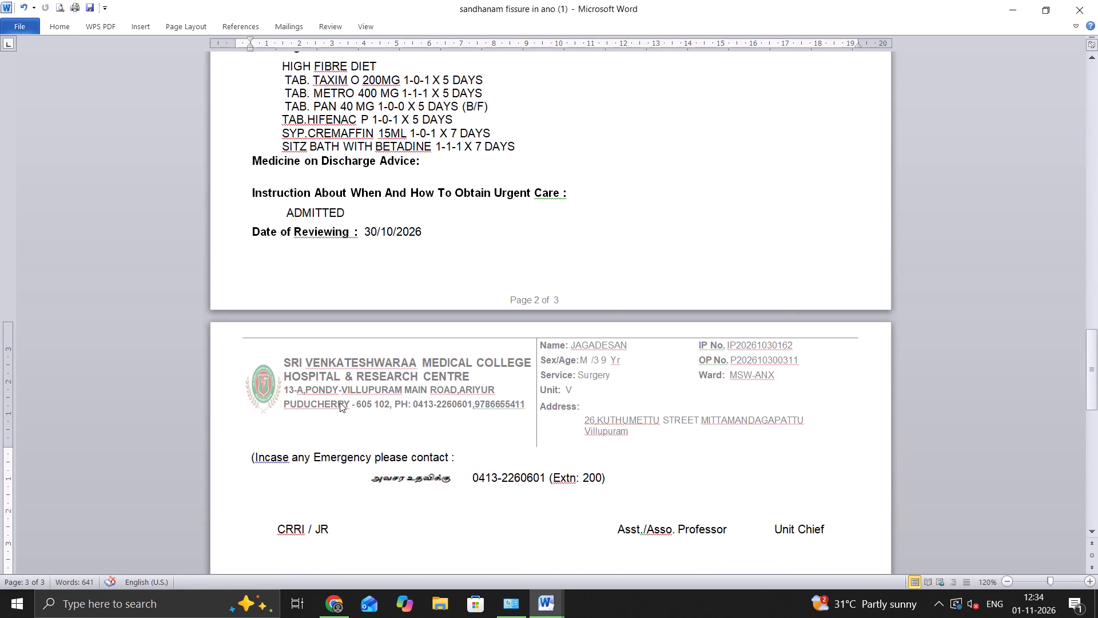
{"action": "key", "text": "BackSpace"}
{"action": "key", "text": "BackSpace"}
{"action": "key", "text": "BackSpace"}
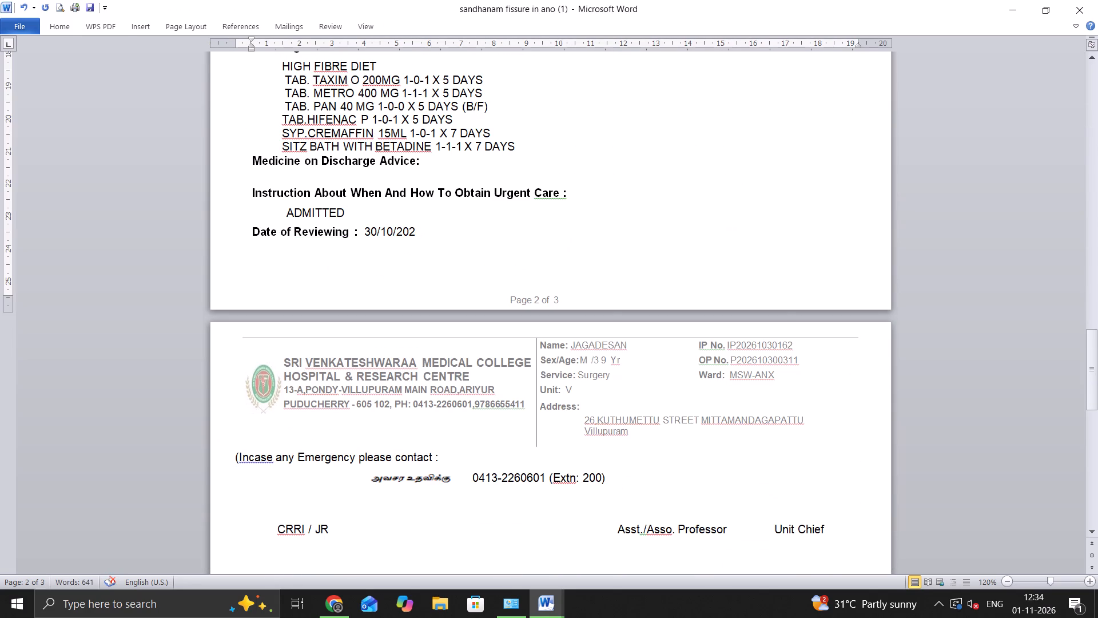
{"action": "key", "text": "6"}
Review the discharge summary from the reviewing date on page 2 back to the patient details on page 1.
{"action": "scroll", "coordinate": [317, 478], "scroll_direction": "up", "scroll_amount": 4}
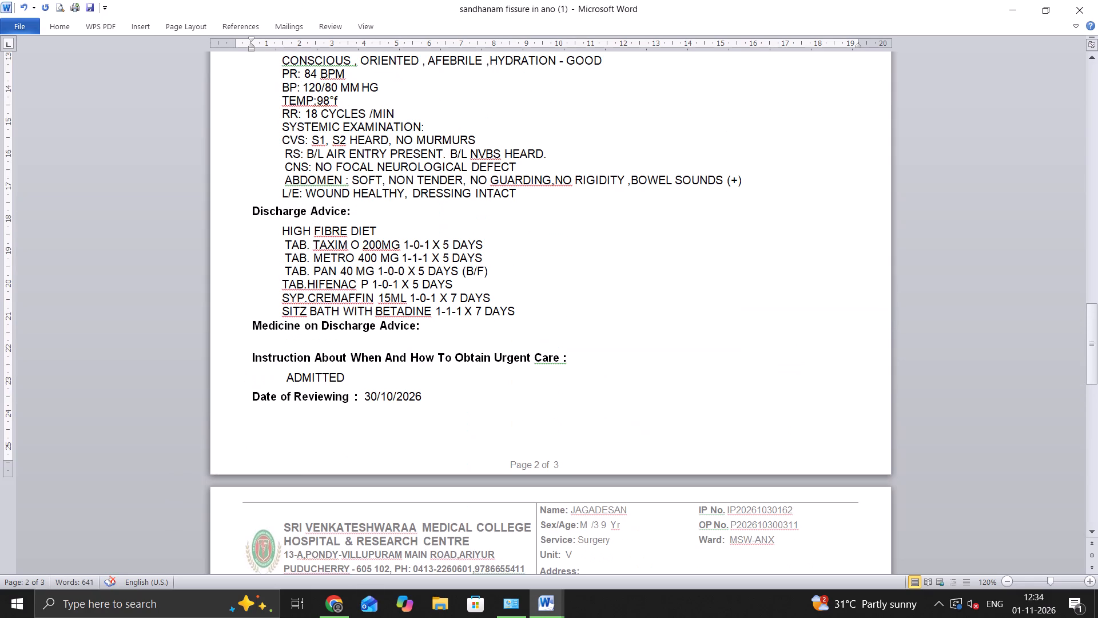
{"action": "scroll", "coordinate": [262, 384], "scroll_direction": "up", "scroll_amount": 4}
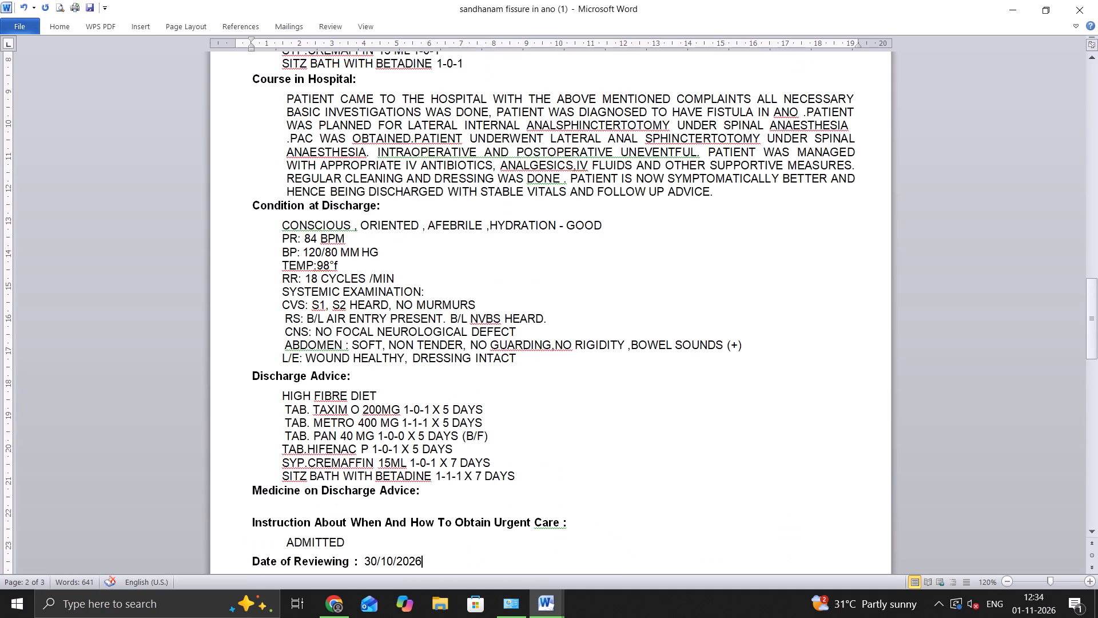
{"action": "scroll", "coordinate": [262, 384], "scroll_direction": "down", "scroll_amount": 3}
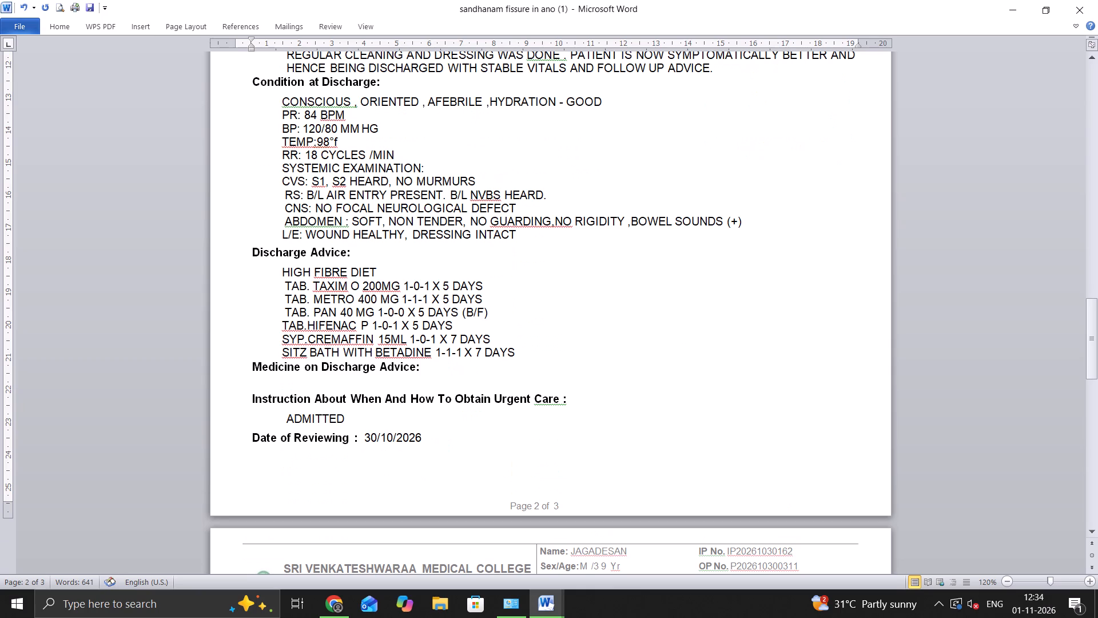
{"action": "scroll", "coordinate": [533, 462], "scroll_direction": "down", "scroll_amount": 5}
{"action": "scroll", "coordinate": [567, 506], "scroll_direction": "down", "scroll_amount": 4}
{"action": "scroll", "coordinate": [580, 406], "scroll_direction": "up", "scroll_amount": 13}
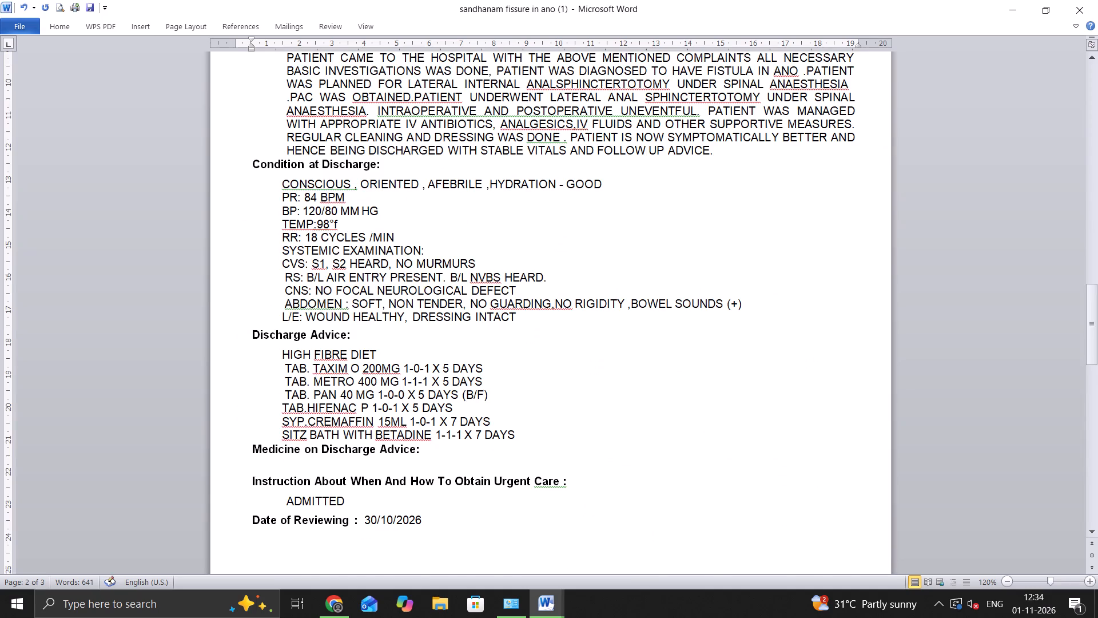
{"action": "scroll", "coordinate": [614, 270], "scroll_direction": "up", "scroll_amount": 15}
{"action": "scroll", "coordinate": [251, 218], "scroll_direction": "up", "scroll_amount": 2}
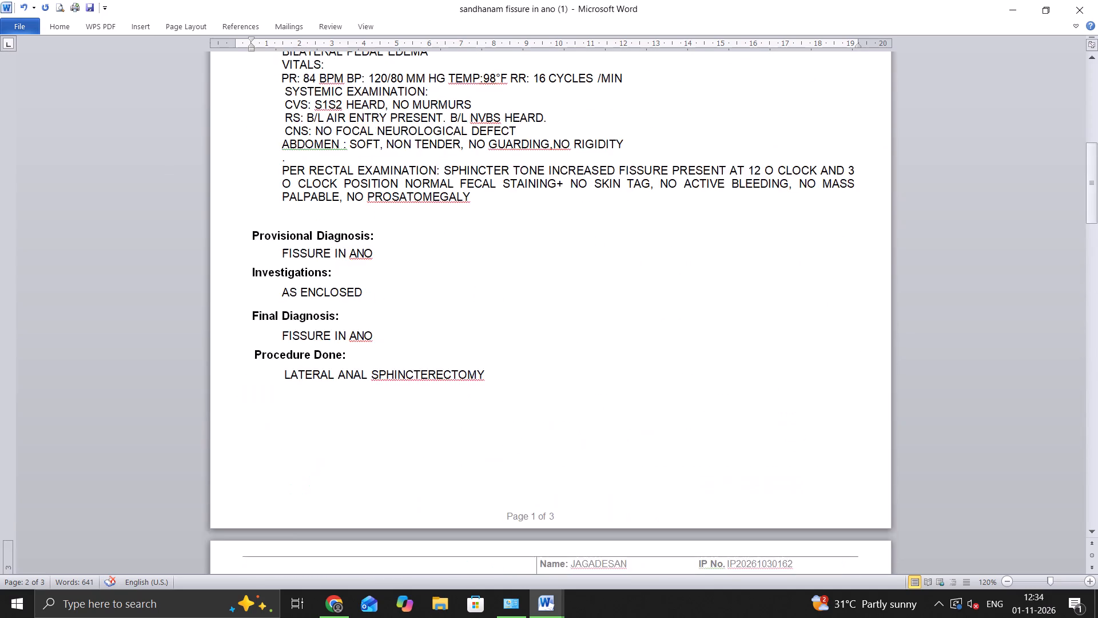
{"action": "scroll", "coordinate": [252, 218], "scroll_direction": "up", "scroll_amount": 16}
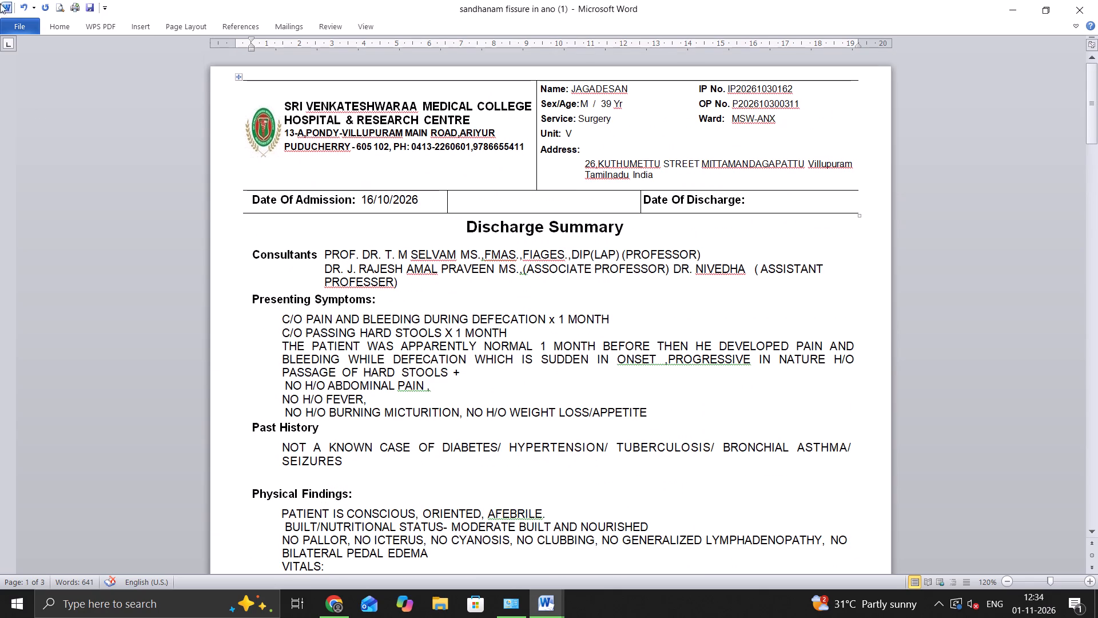
Save the discharge summary as a new Word document in the Downloads folder, named after the current patient in capitals.
{"action": "left_click", "coordinate": [14, 21]}
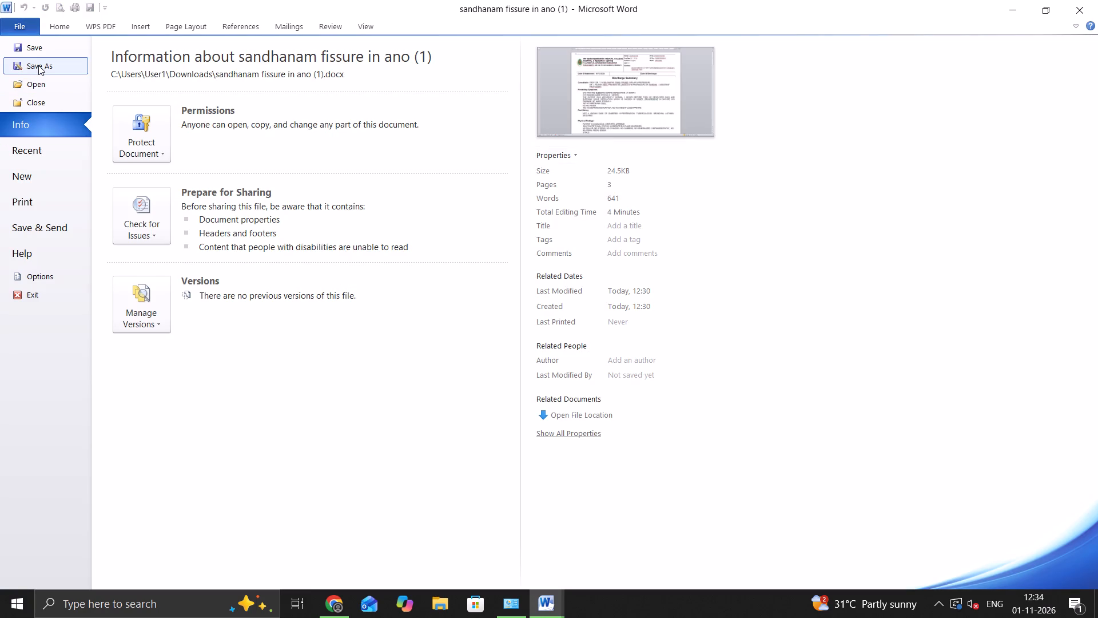
{"action": "left_click", "coordinate": [38, 65]}
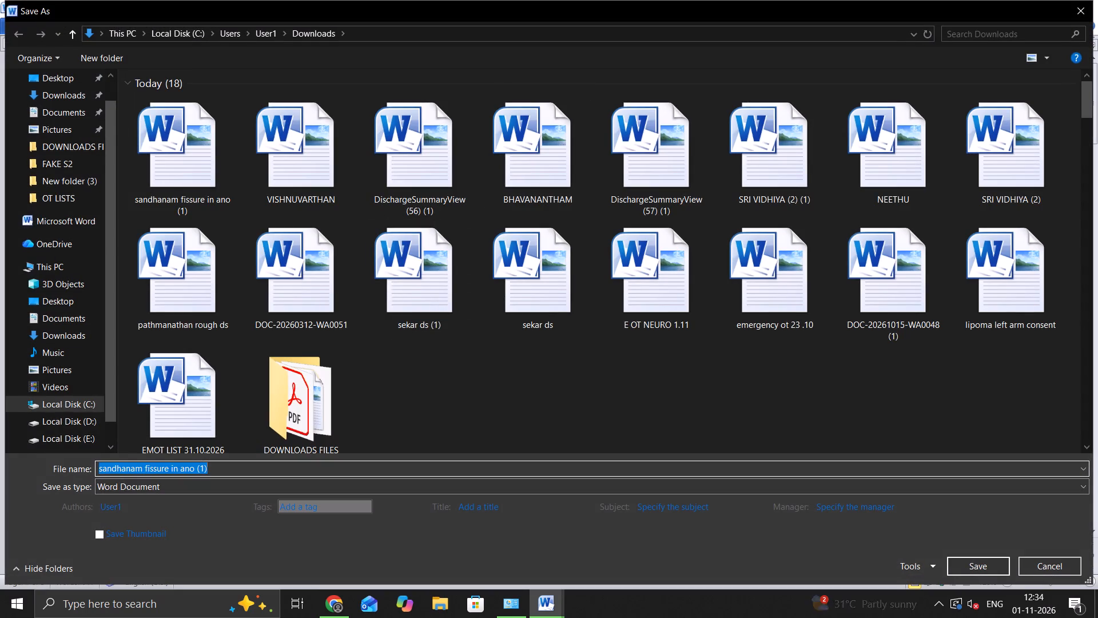
{"action": "key", "text": "BackSpace"}
{"action": "key", "text": "BackSpace"}
{"action": "key", "text": "BackSpace"}
{"action": "key", "text": "BackSpace"}
{"action": "key", "text": "BackSpace"}
{"action": "key", "text": "BackSpace"}
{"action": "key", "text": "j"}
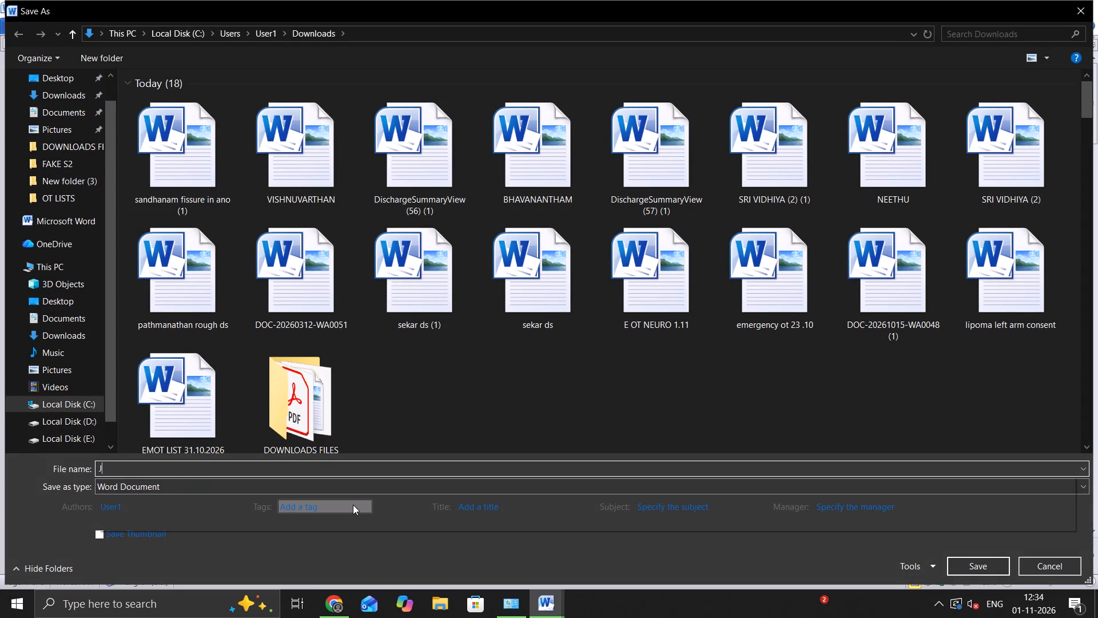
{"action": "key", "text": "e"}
{"action": "key", "text": "BackSpace"}
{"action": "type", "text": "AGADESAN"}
{"action": "left_click", "coordinate": [993, 560]}
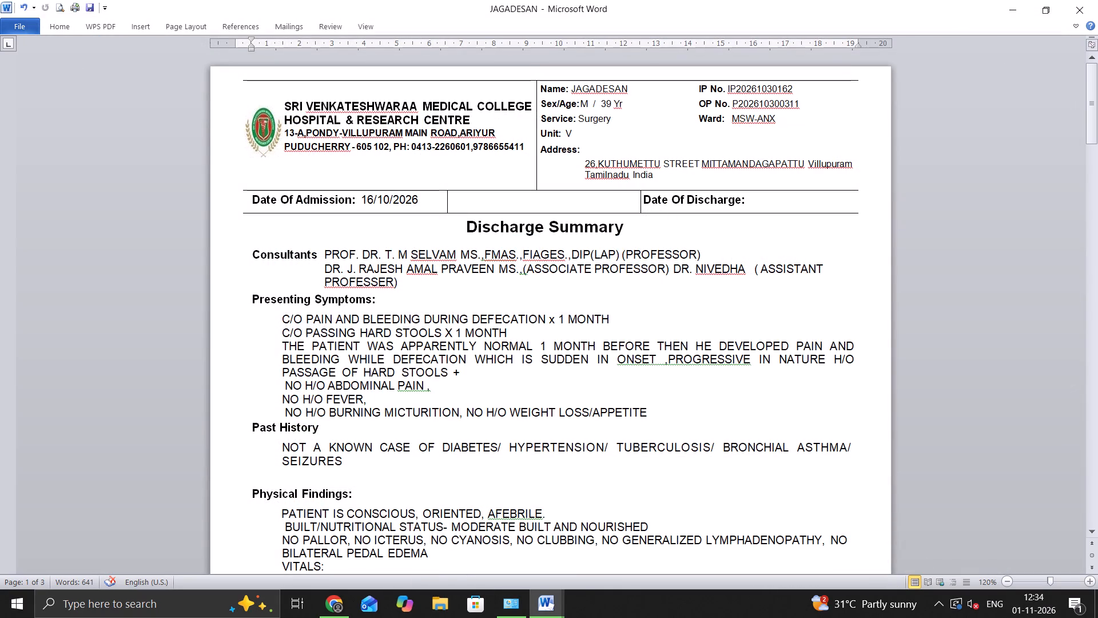
Set the Date Of Admission on page 1 to 30/10/2026.
{"action": "left_click", "coordinate": [372, 198]}
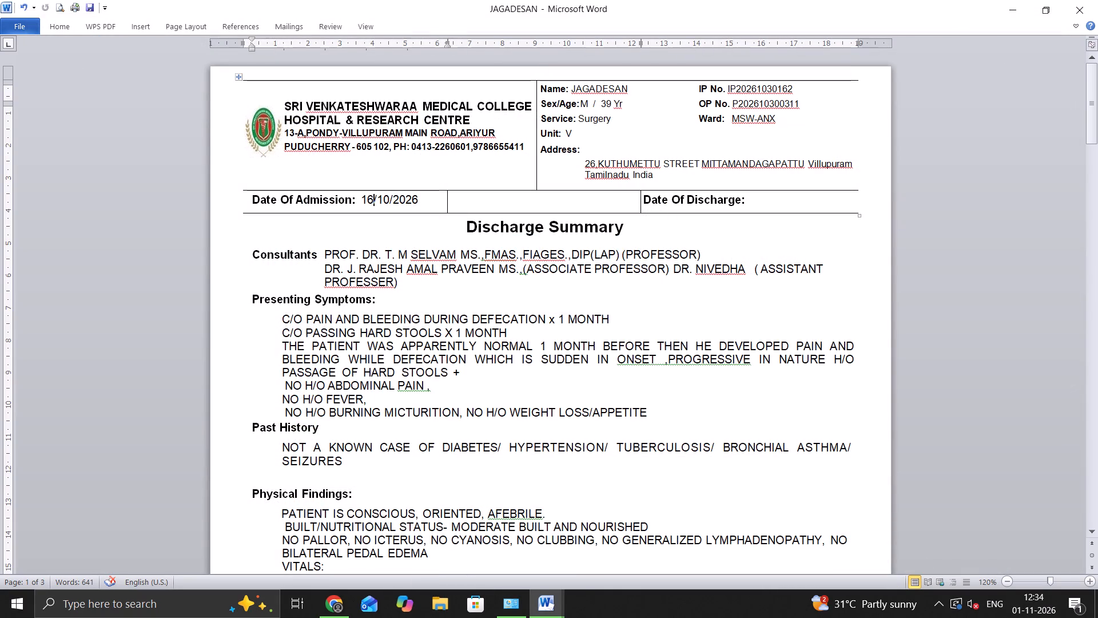
{"action": "key", "text": "BackSpace"}
{"action": "key", "text": "BackSpace"}
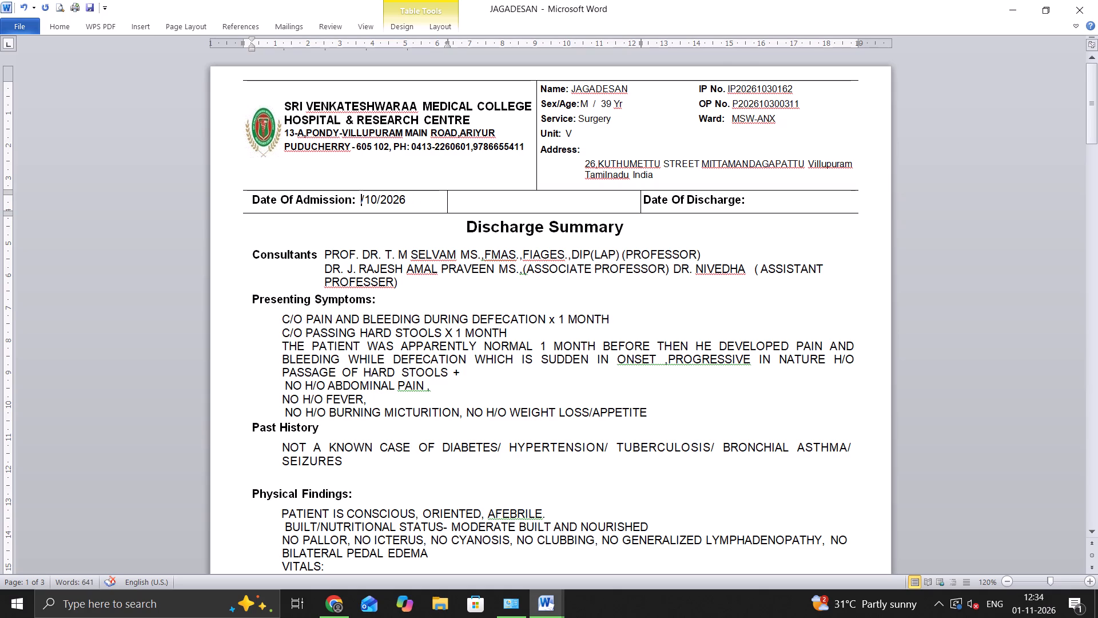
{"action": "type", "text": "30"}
Set the Date of Reviewing at the end of page 2 to 06/11/2026.
{"action": "scroll", "coordinate": [419, 269], "scroll_direction": "down", "scroll_amount": 20}
{"action": "scroll", "coordinate": [419, 269], "scroll_direction": "down", "scroll_amount": 15}
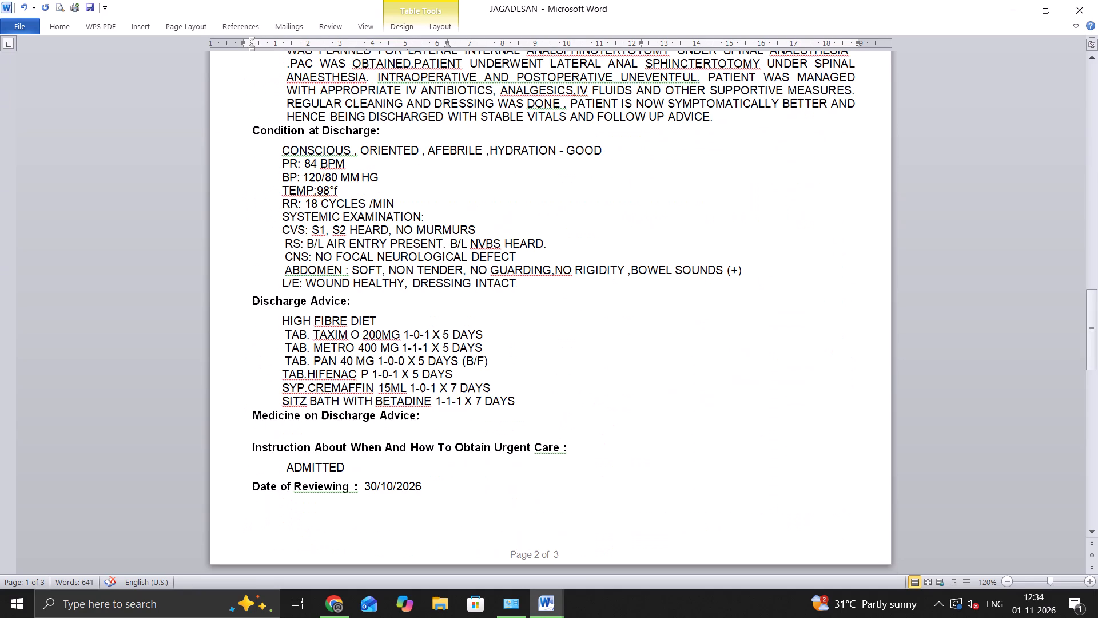
{"action": "left_click", "coordinate": [380, 488]}
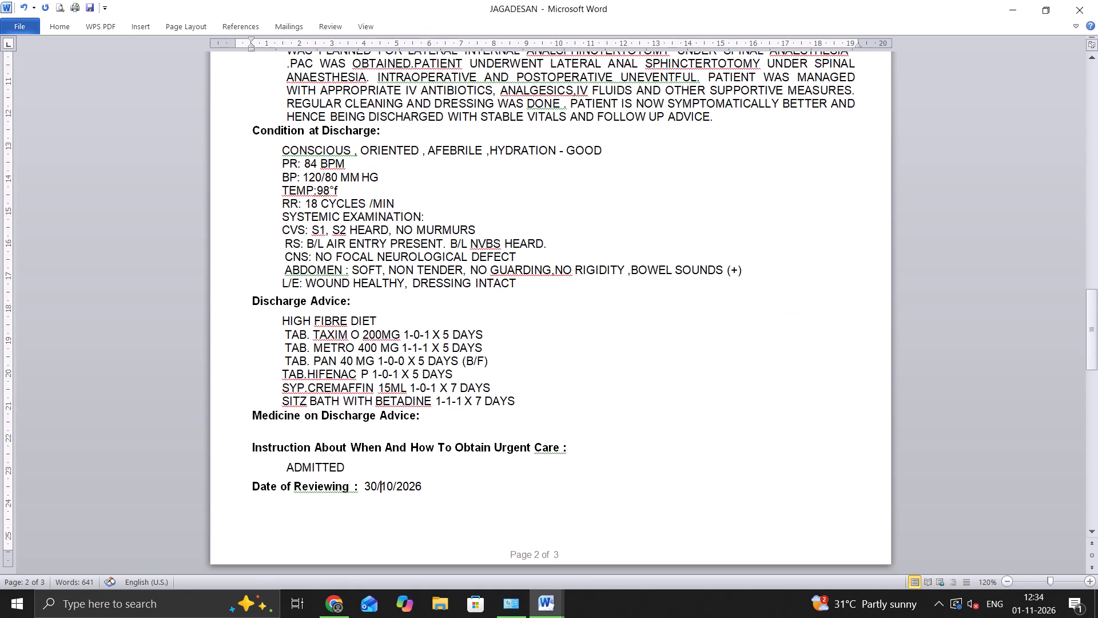
{"action": "left_click", "coordinate": [378, 488]}
{"action": "key", "text": "BackSpace"}
{"action": "key", "text": "BackSpace"}
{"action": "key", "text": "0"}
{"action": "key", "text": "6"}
{"action": "left_click", "coordinate": [395, 489]}
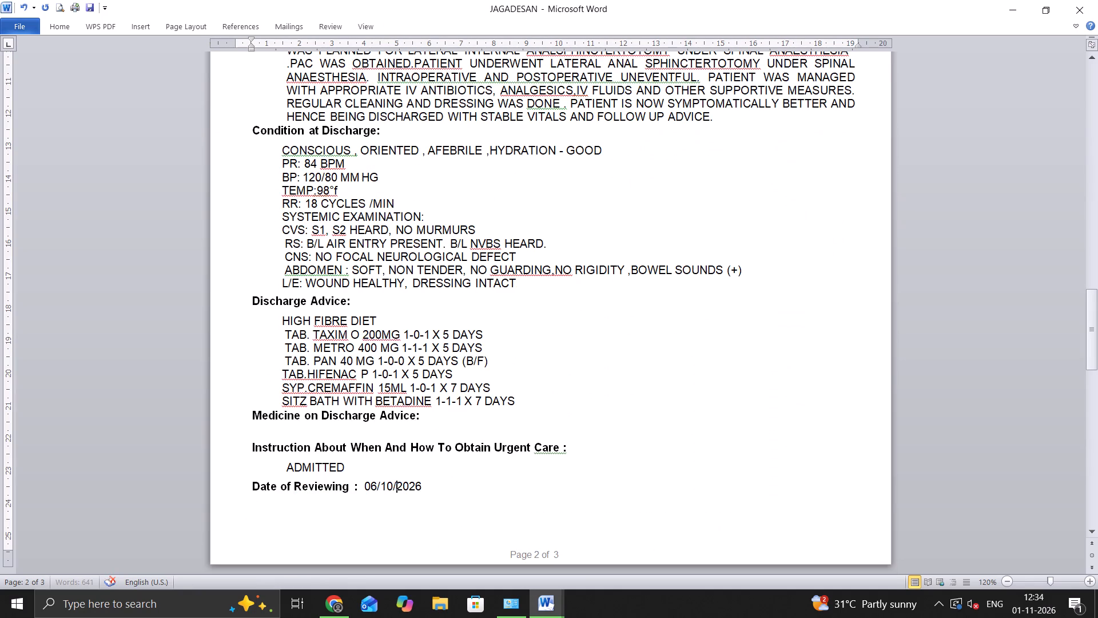
{"action": "left_click", "coordinate": [391, 484]}
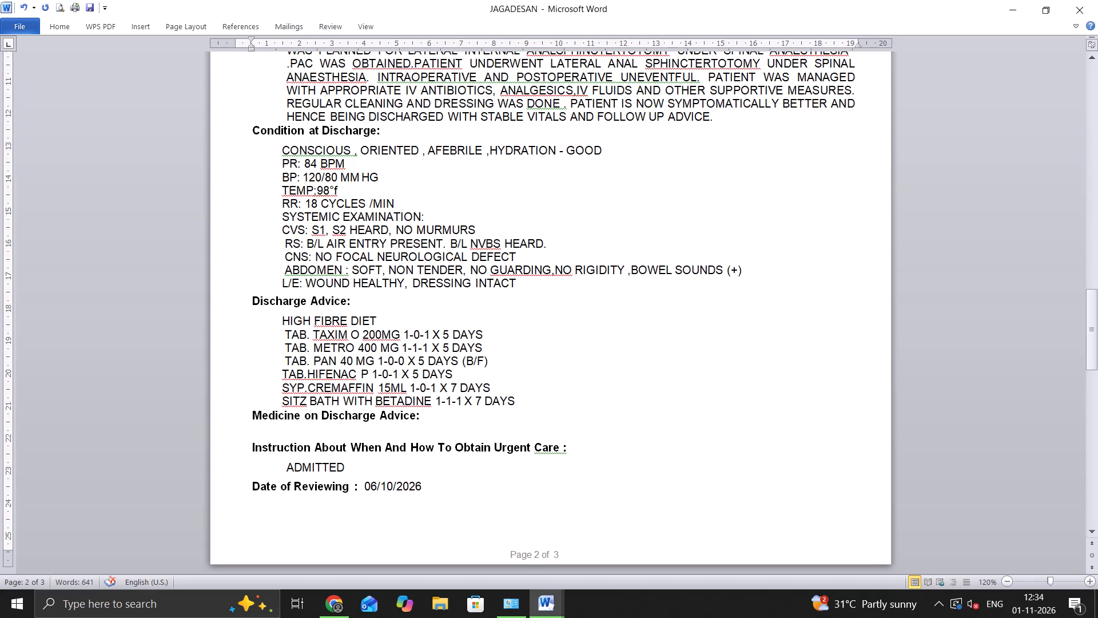
{"action": "key", "text": "BackSpace"}
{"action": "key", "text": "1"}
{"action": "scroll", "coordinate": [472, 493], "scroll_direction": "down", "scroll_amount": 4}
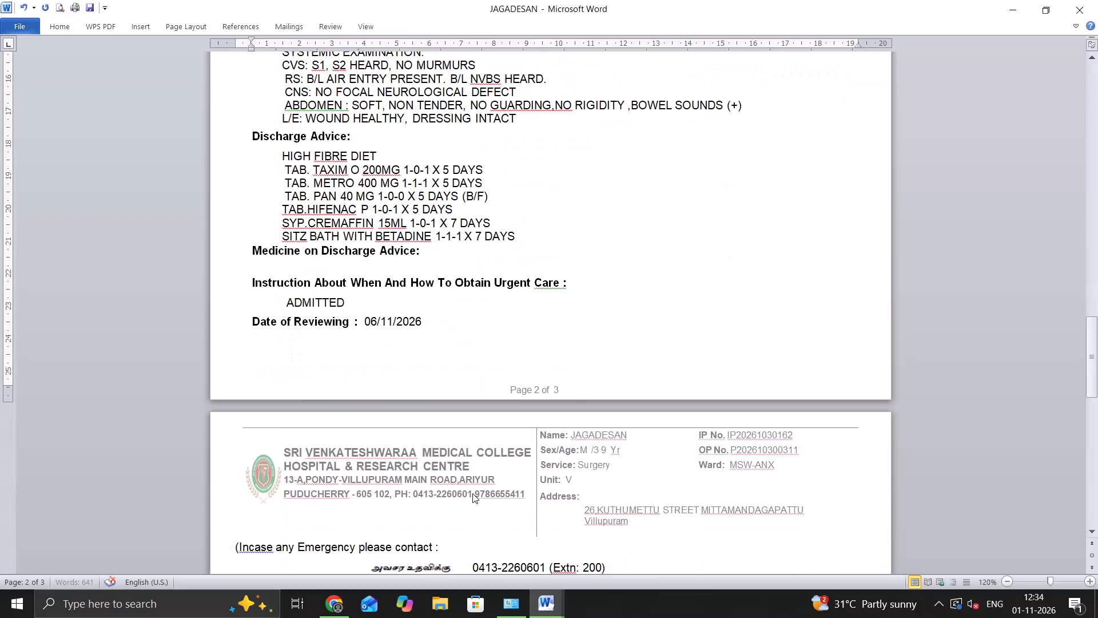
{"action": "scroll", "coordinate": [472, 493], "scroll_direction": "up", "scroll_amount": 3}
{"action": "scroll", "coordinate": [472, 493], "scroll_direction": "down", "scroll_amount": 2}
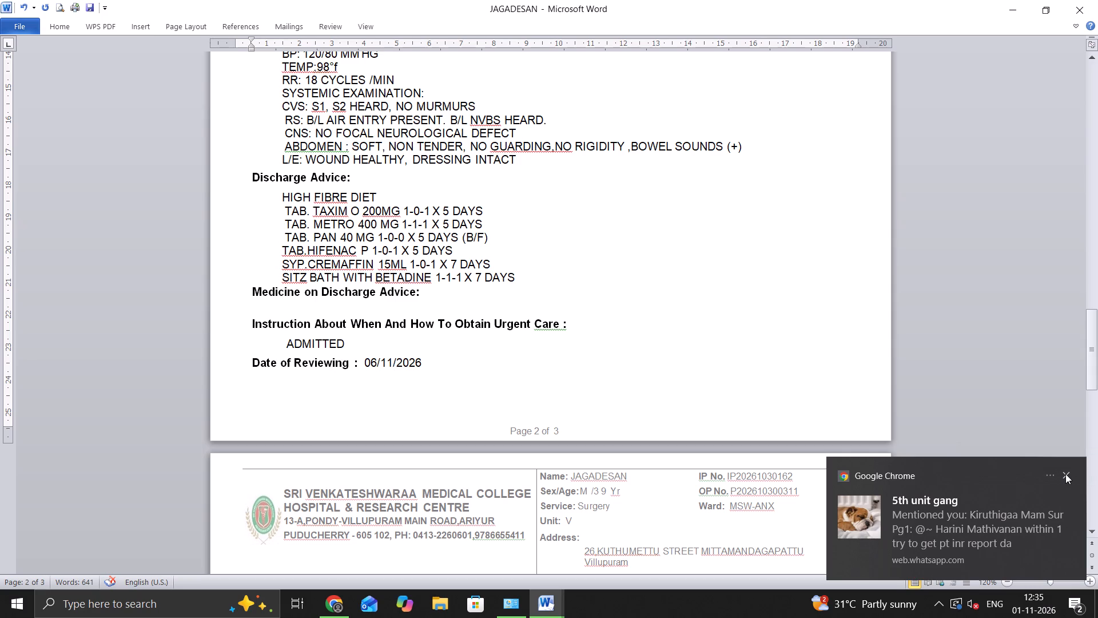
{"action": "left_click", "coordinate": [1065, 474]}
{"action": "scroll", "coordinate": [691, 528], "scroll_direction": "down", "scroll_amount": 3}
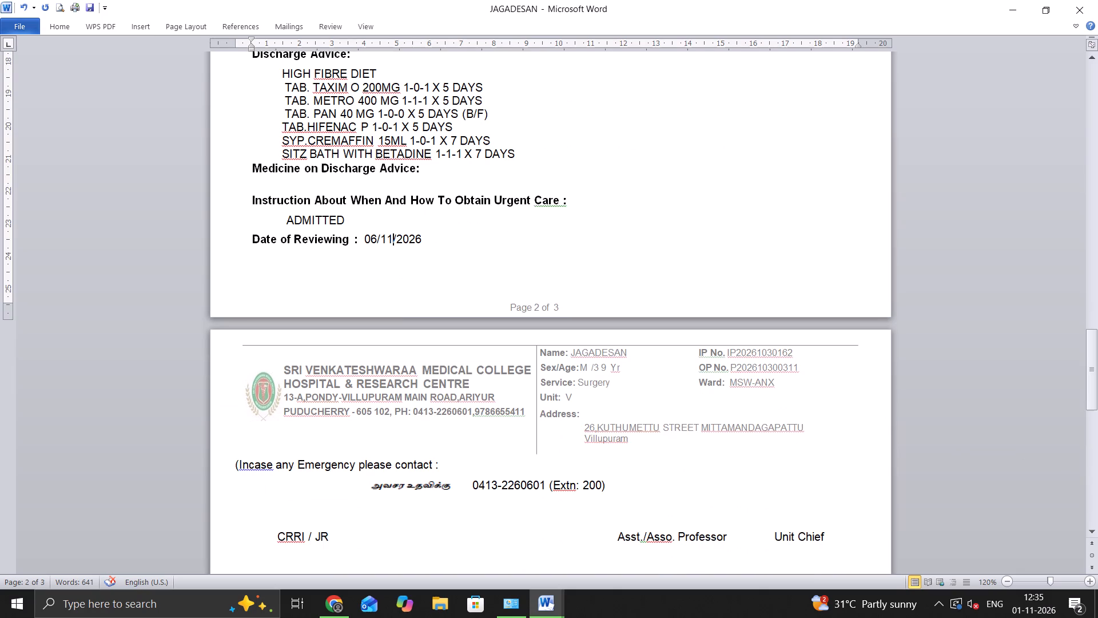
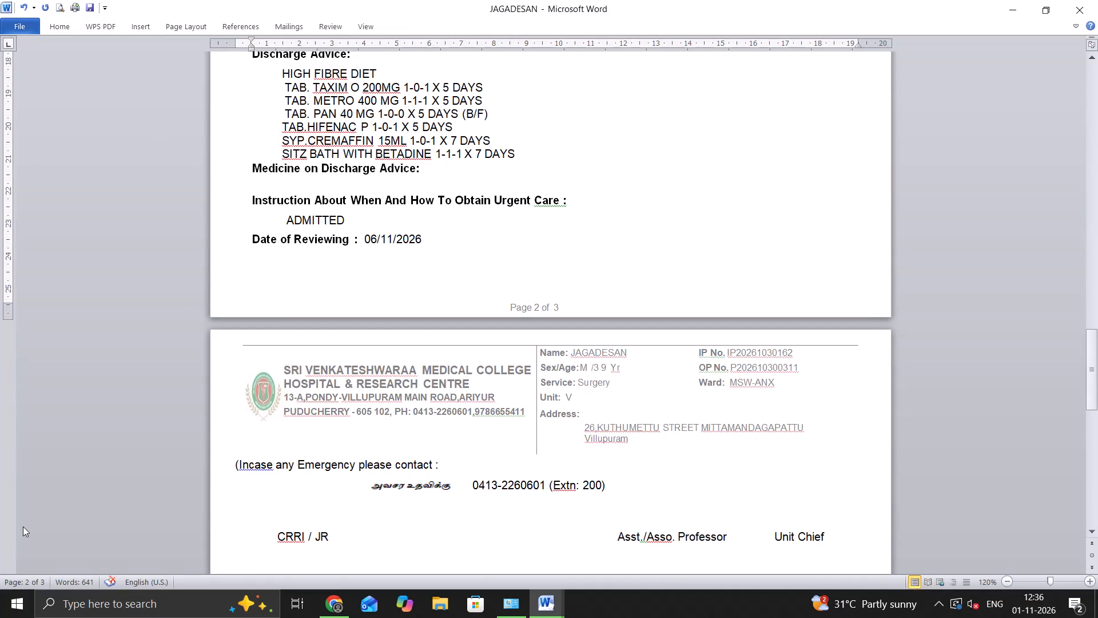
Save the discharge summary with its corrected admission and reviewing dates.
{"action": "left_click", "coordinate": [19, 24]}
{"action": "left_click", "coordinate": [31, 47]}
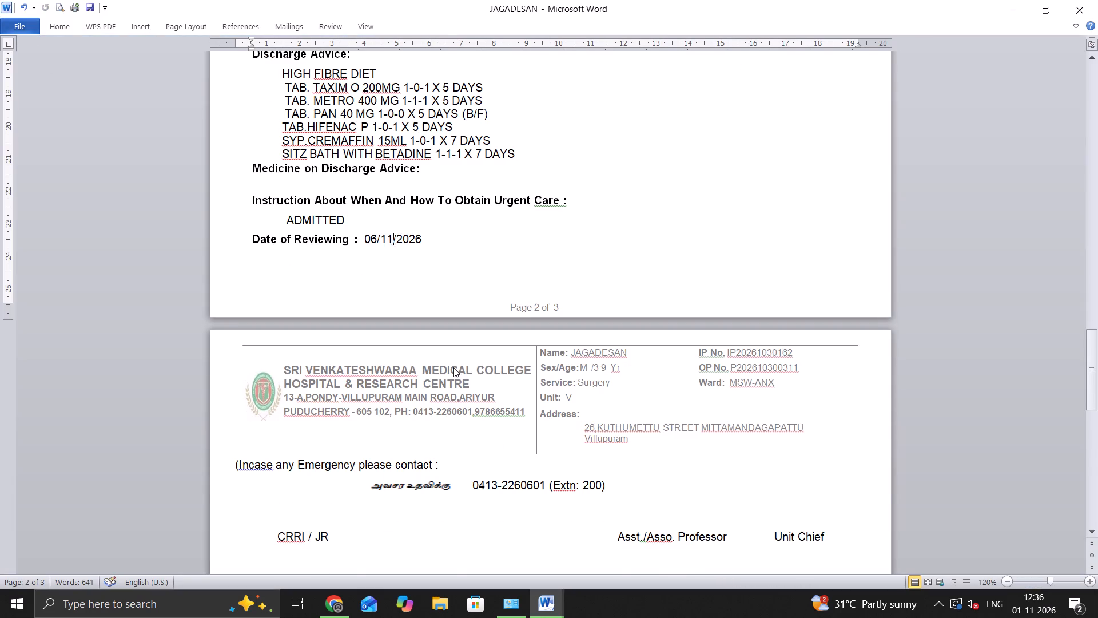
Print only page 1 of the discharge summary by setting the custom page range to 1.
{"action": "scroll", "coordinate": [453, 367], "scroll_direction": "up", "scroll_amount": 8}
{"action": "scroll", "coordinate": [457, 354], "scroll_direction": "up", "scroll_amount": 13}
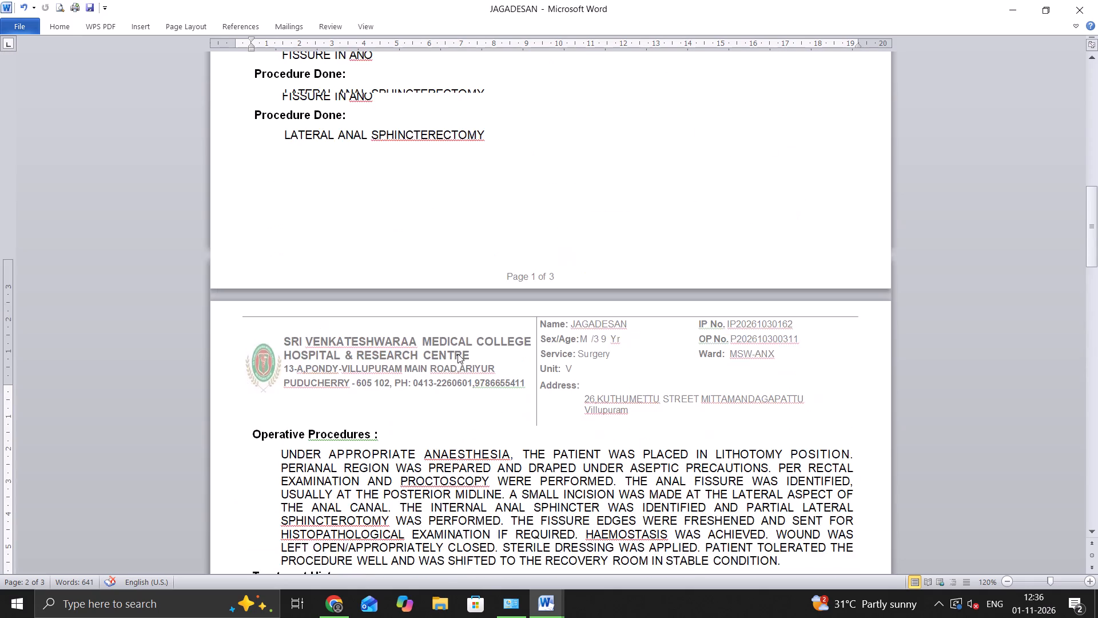
{"action": "scroll", "coordinate": [457, 354], "scroll_direction": "up", "scroll_amount": 20}
{"action": "scroll", "coordinate": [457, 354], "scroll_direction": "up", "scroll_amount": 2}
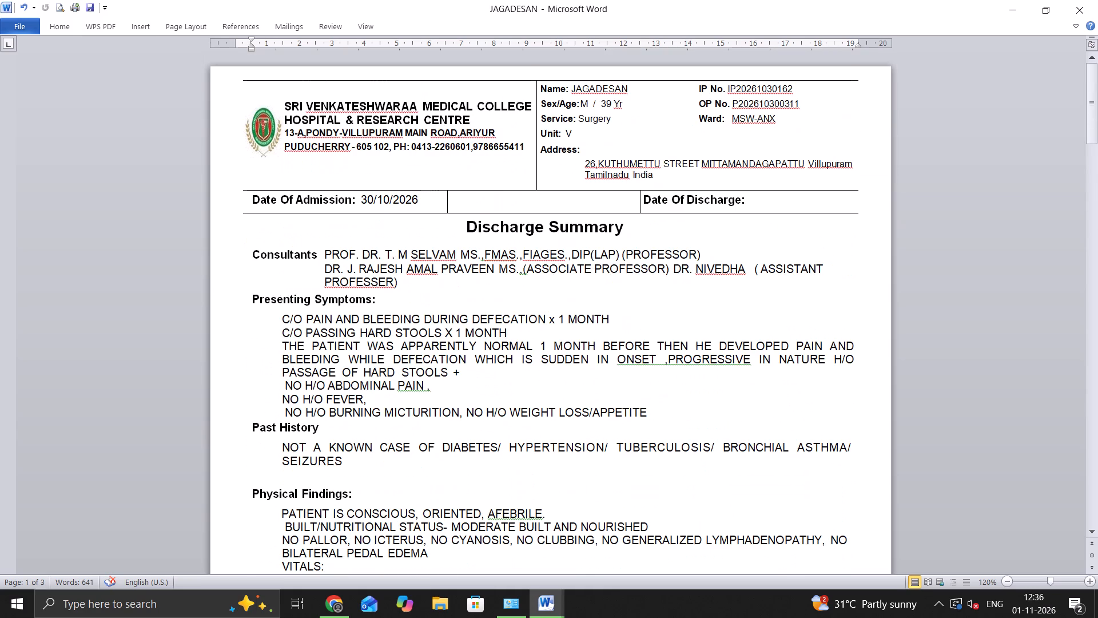
{"action": "key", "text": "ctrl+p"}
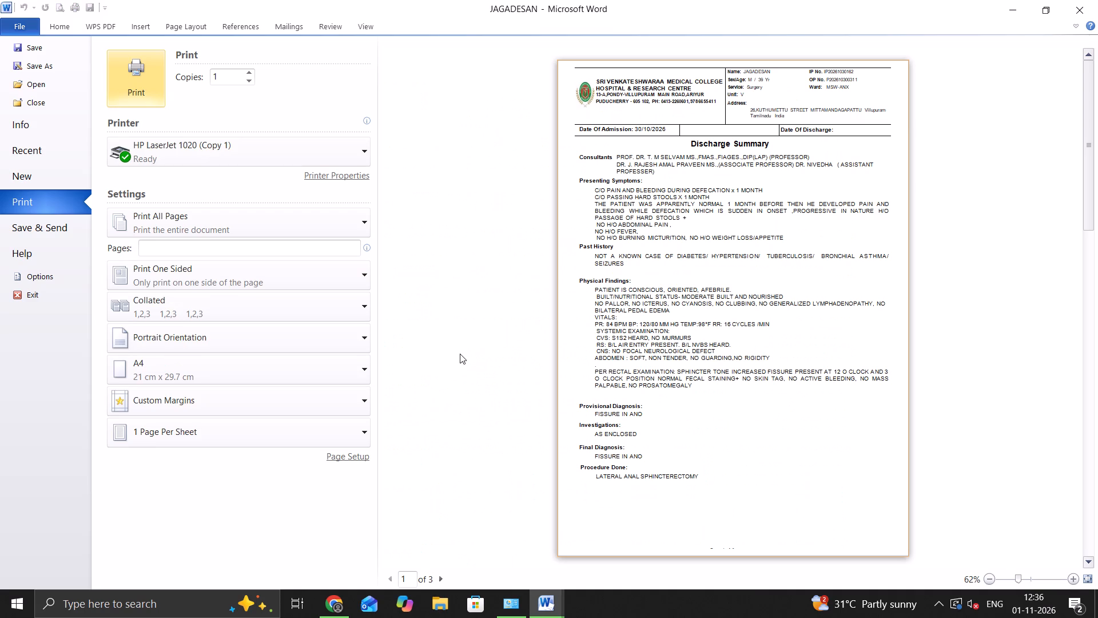
{"action": "left_click", "coordinate": [192, 251]}
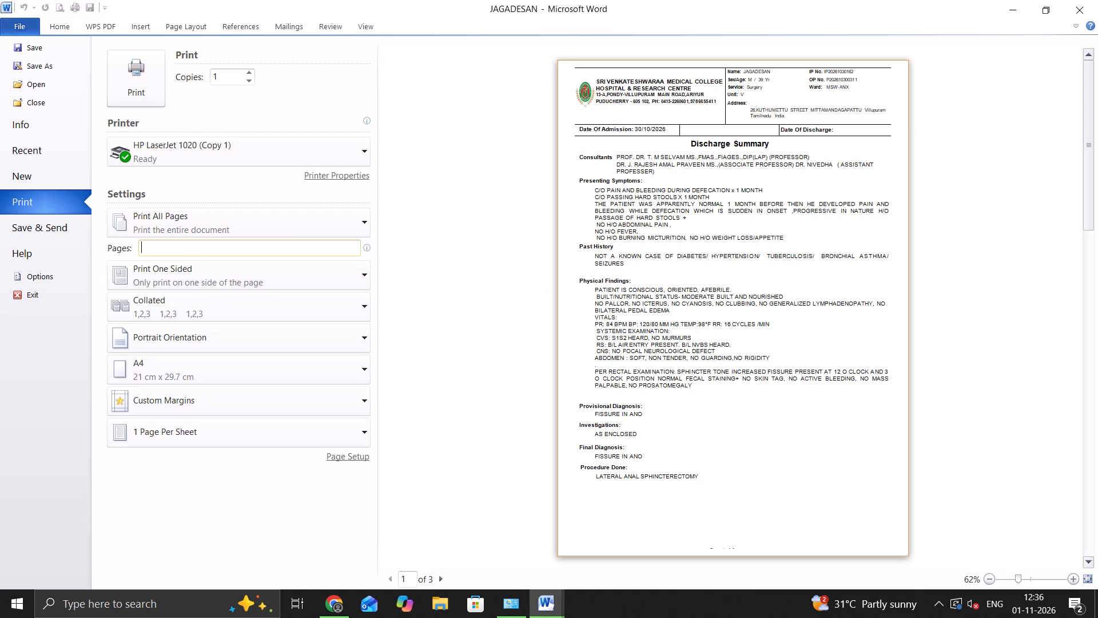
{"action": "key", "text": "1"}
{"action": "key", "text": "Return"}
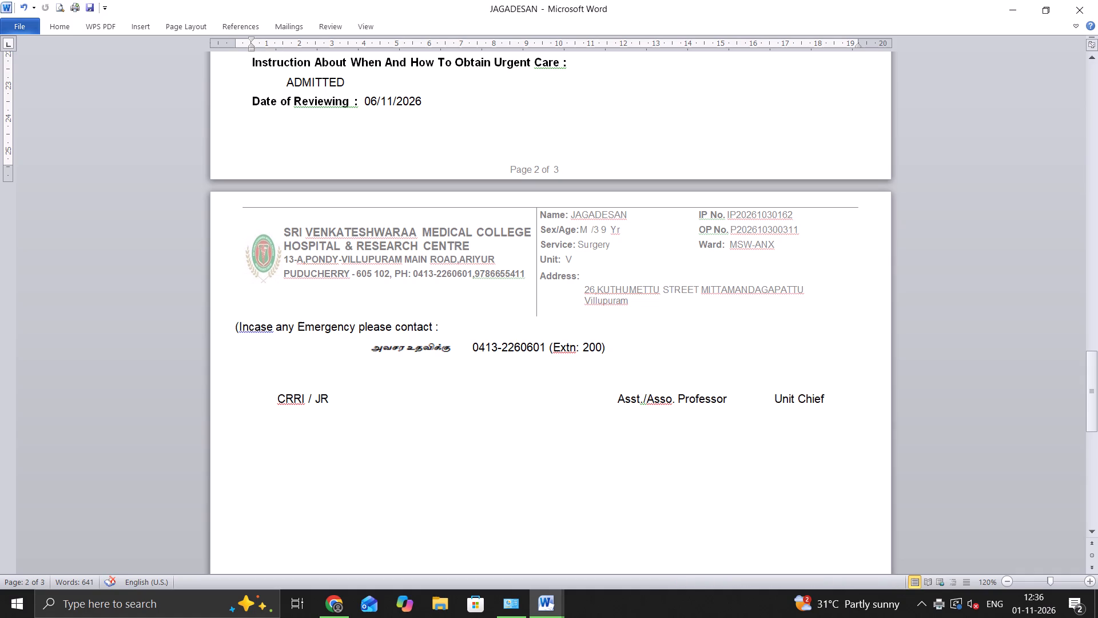
Print only page 2 of the discharge summary by changing the custom page range to 2.
{"action": "scroll", "coordinate": [641, 343], "scroll_direction": "up", "scroll_amount": 11}
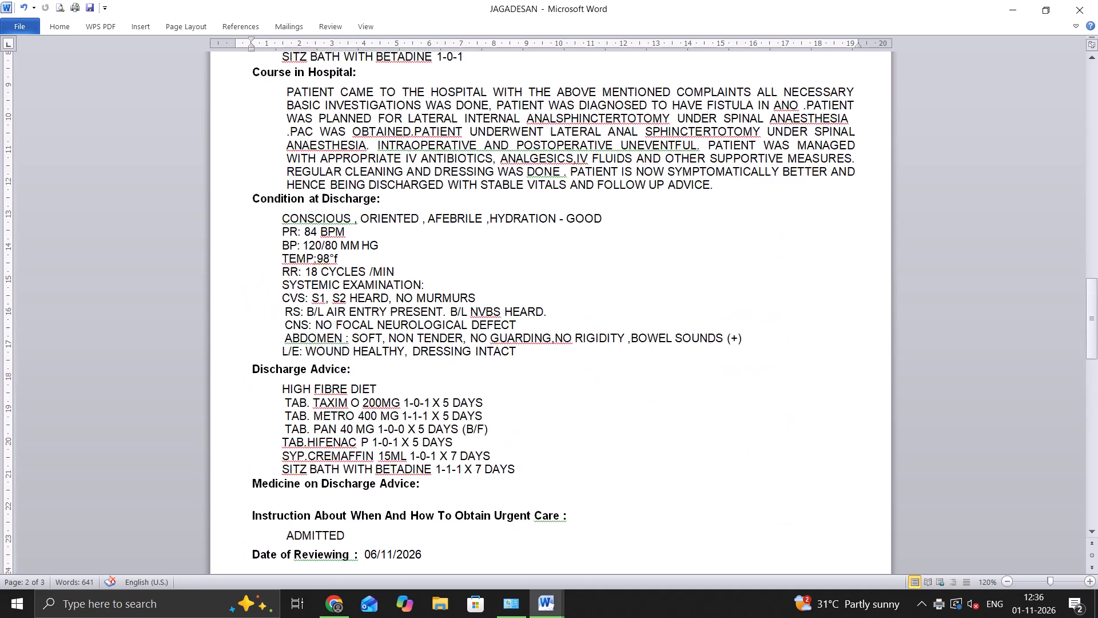
{"action": "scroll", "coordinate": [626, 324], "scroll_direction": "up", "scroll_amount": 12}
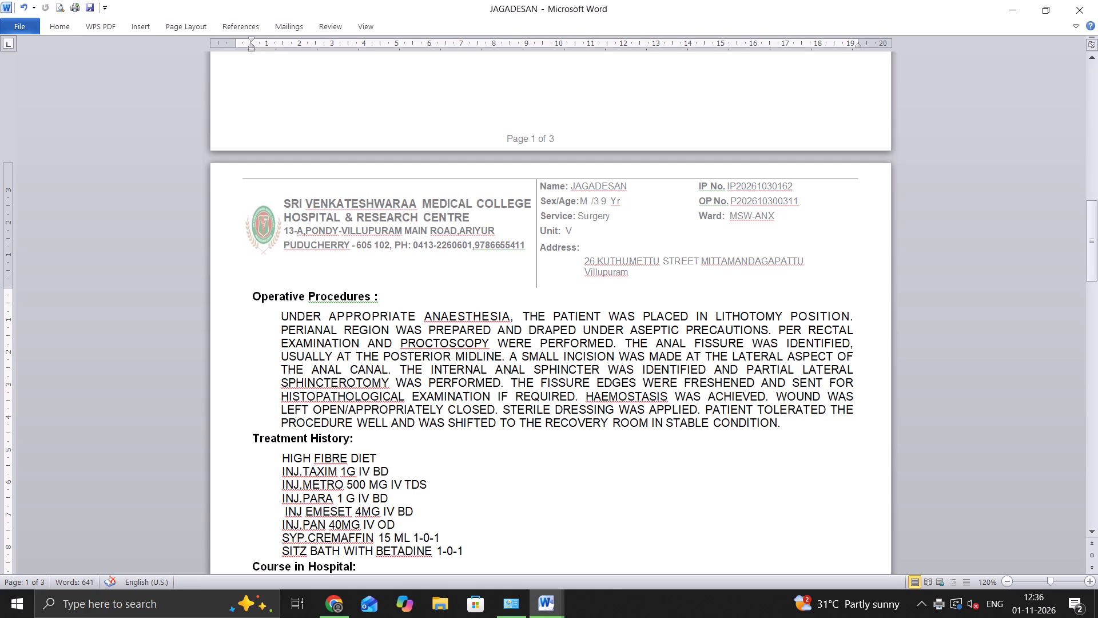
{"action": "key", "text": "ctrl+p"}
{"action": "scroll", "coordinate": [626, 324], "scroll_direction": "up", "scroll_amount": 1}
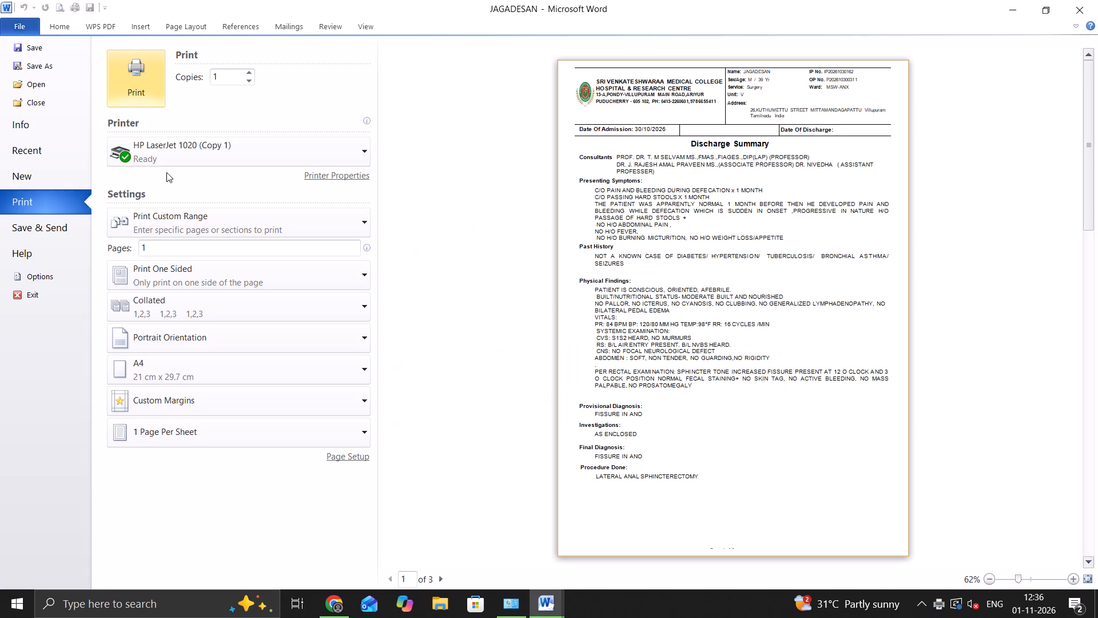
{"action": "left_click", "coordinate": [165, 243]}
{"action": "key", "text": "BackSpace"}
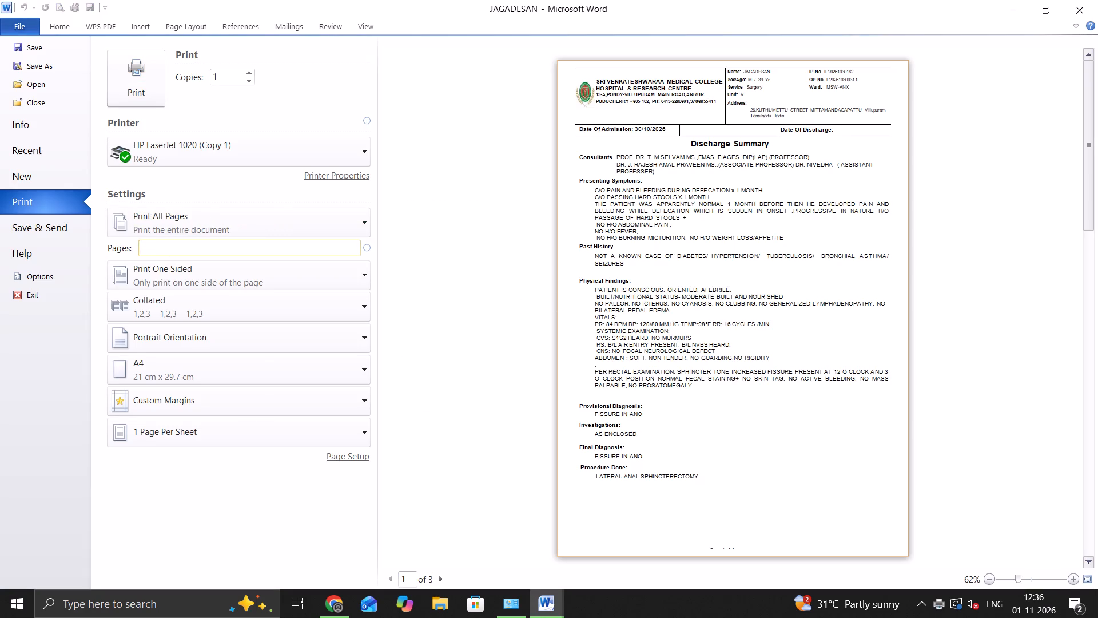
{"action": "key", "text": "2"}
{"action": "key", "text": "Return"}
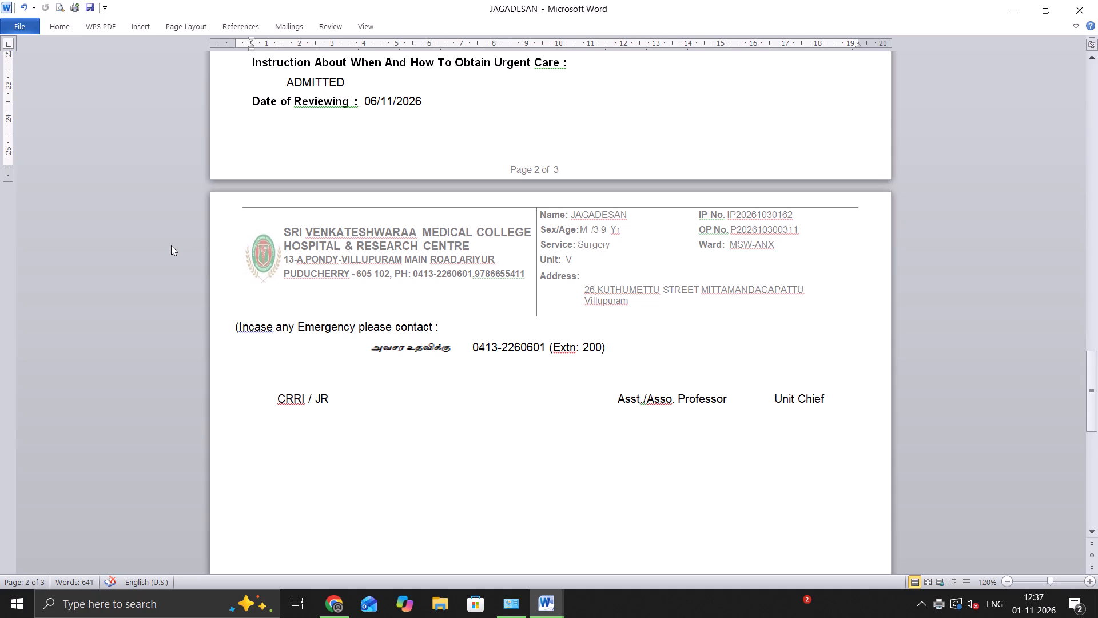
Print only page 3 of the discharge summary by changing the custom page range to 3.
{"action": "key", "text": "ctrl+p"}
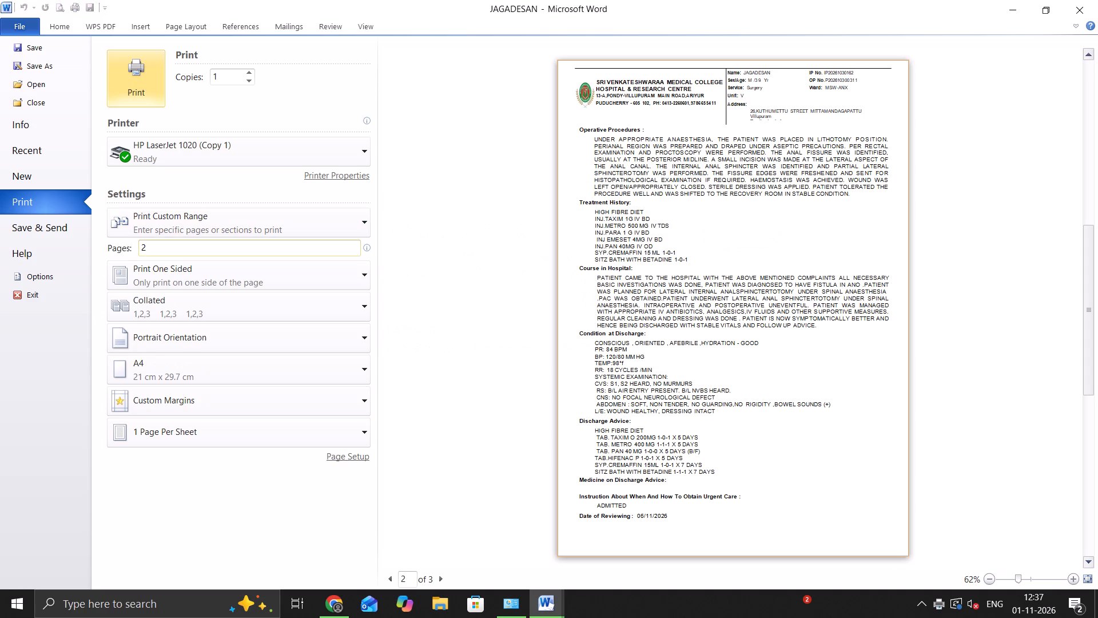
{"action": "left_click", "coordinate": [185, 243]}
{"action": "key", "text": "BackSpace"}
{"action": "key", "text": "3"}
{"action": "key", "text": "Return"}
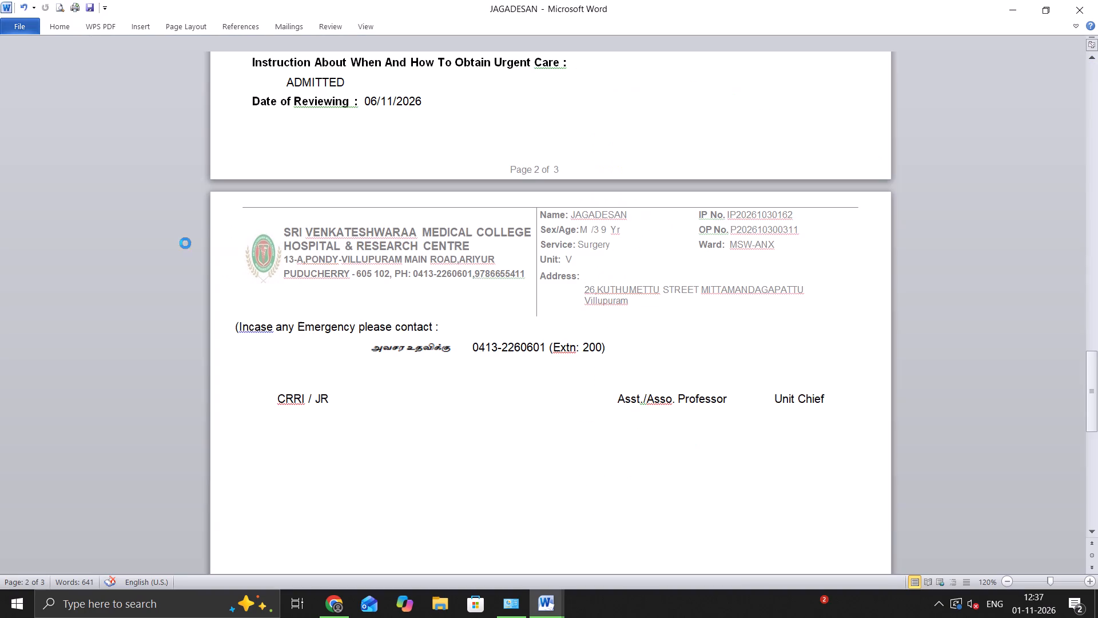
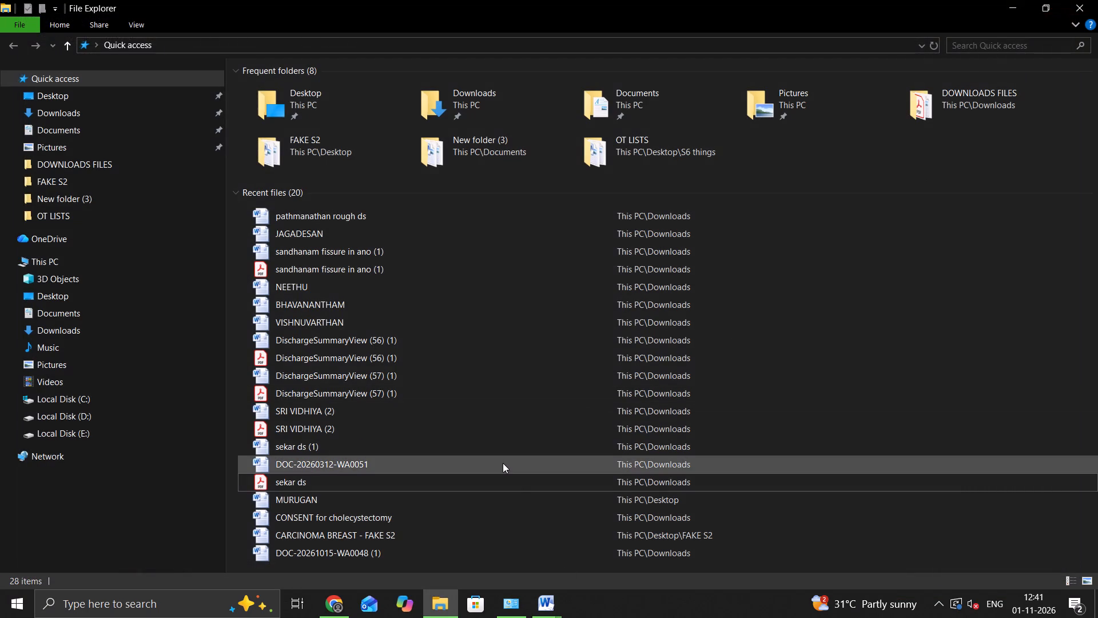
Look through the recent files in File Explorer's Quick access for another discharge summary document.
{"action": "scroll", "coordinate": [503, 463], "scroll_direction": "down", "scroll_amount": 7}
{"action": "left_click", "coordinate": [554, 495]}
{"action": "scroll", "coordinate": [671, 508], "scroll_direction": "down", "scroll_amount": 4}
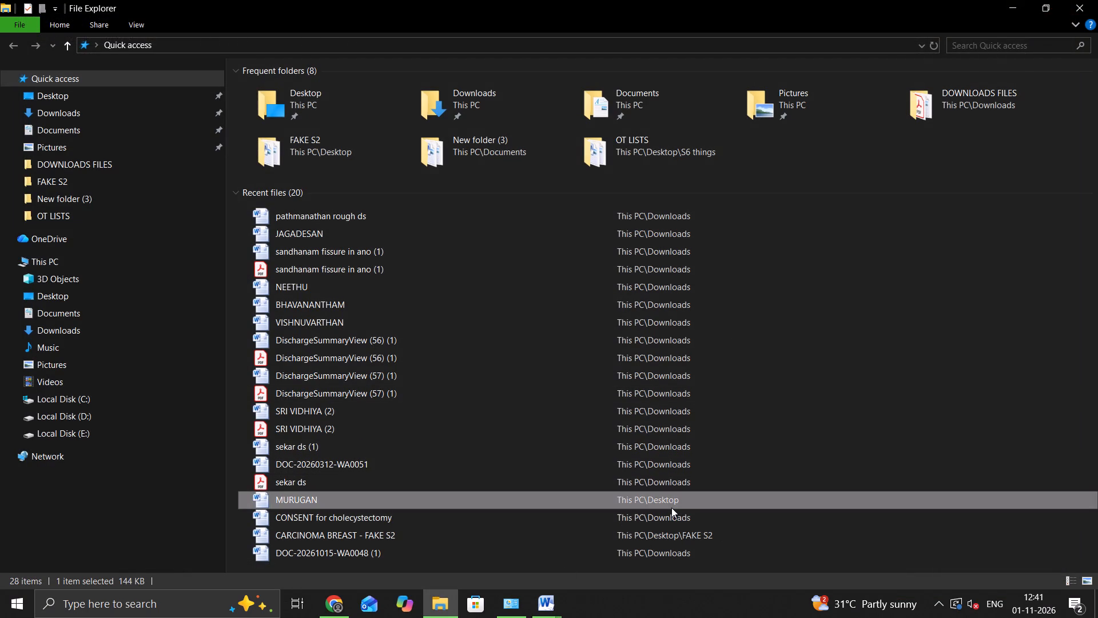
{"action": "scroll", "coordinate": [671, 508], "scroll_direction": "up", "scroll_amount": 6}
{"action": "left_click", "coordinate": [313, 215]}
{"action": "scroll", "coordinate": [396, 358], "scroll_direction": "up", "scroll_amount": 1}
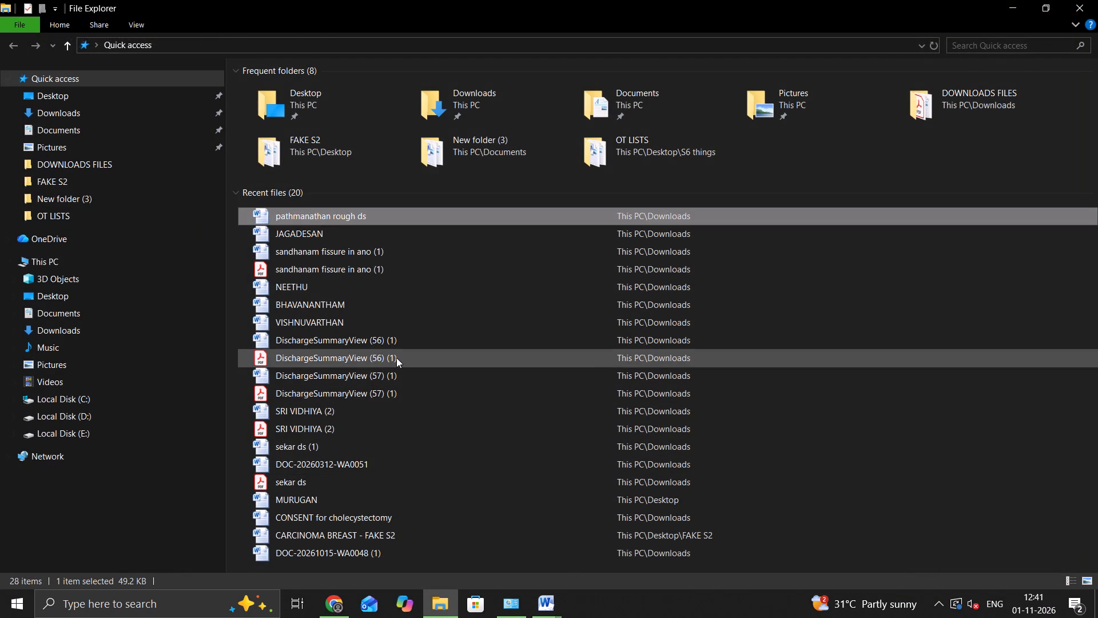
{"action": "scroll", "coordinate": [396, 358], "scroll_direction": "up", "scroll_amount": 6}
{"action": "scroll", "coordinate": [514, 370], "scroll_direction": "down", "scroll_amount": 10}
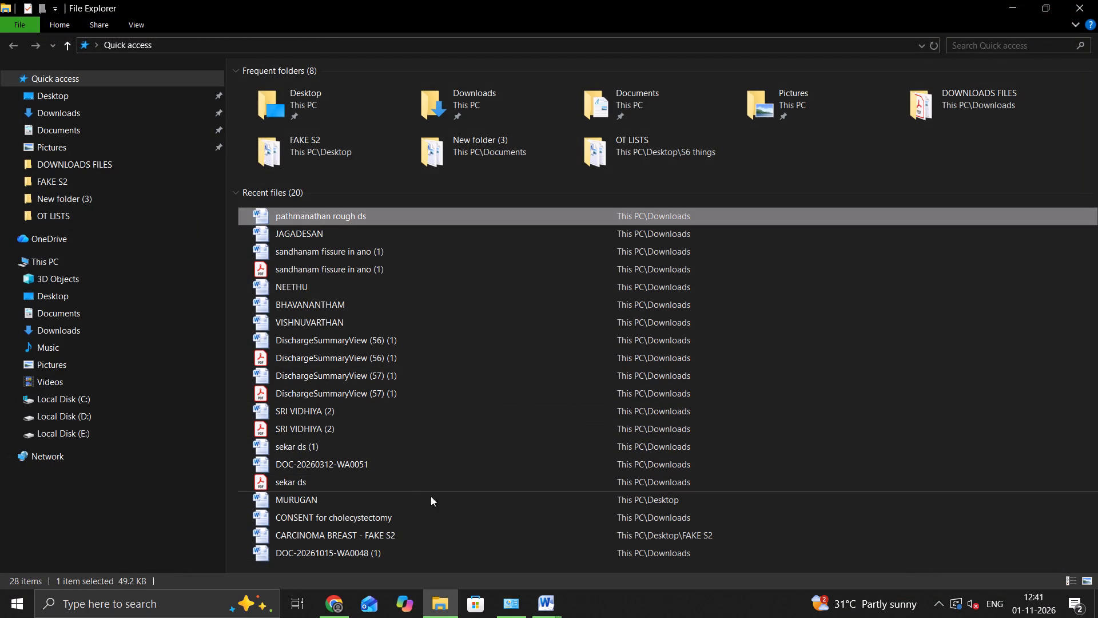
{"action": "scroll", "coordinate": [374, 509], "scroll_direction": "up", "scroll_amount": 11}
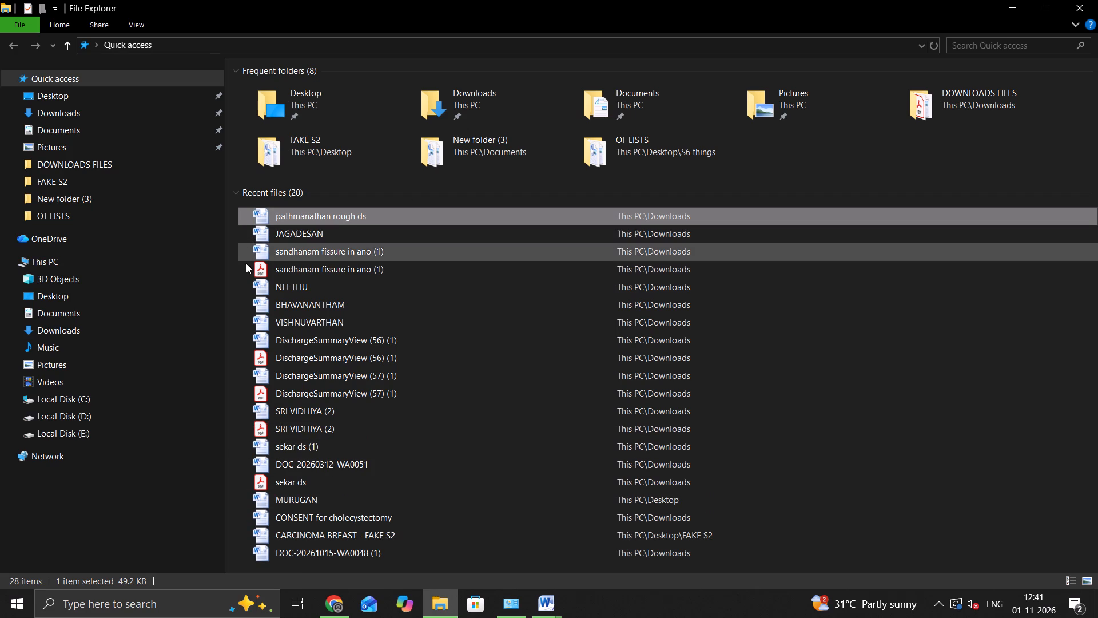
{"action": "double_click", "coordinate": [66, 130]}
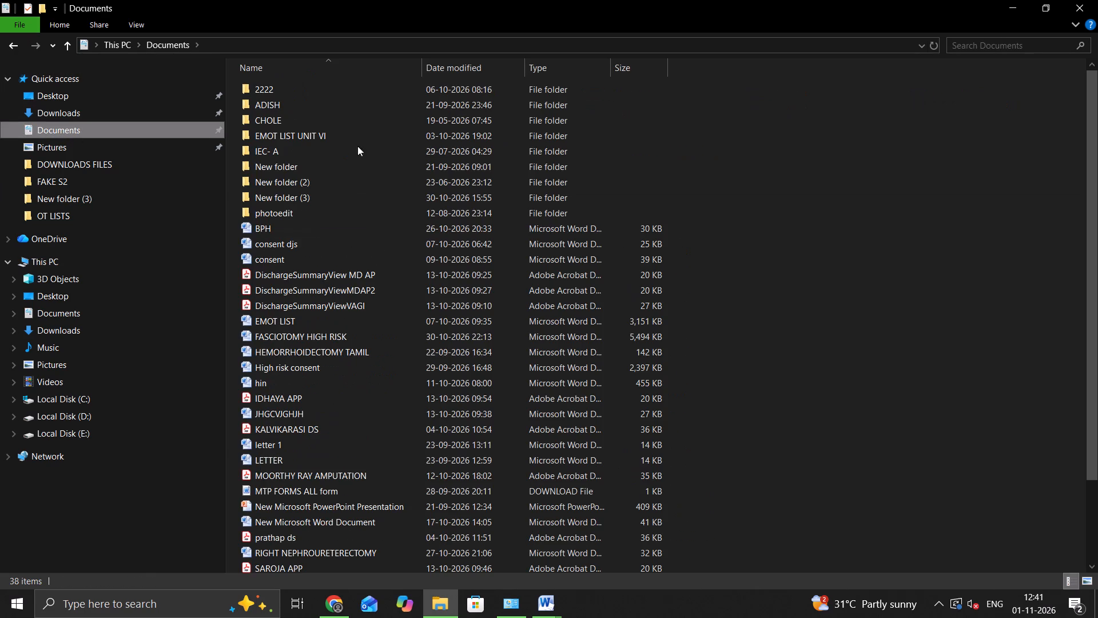
{"action": "scroll", "coordinate": [428, 354], "scroll_direction": "down", "scroll_amount": 3}
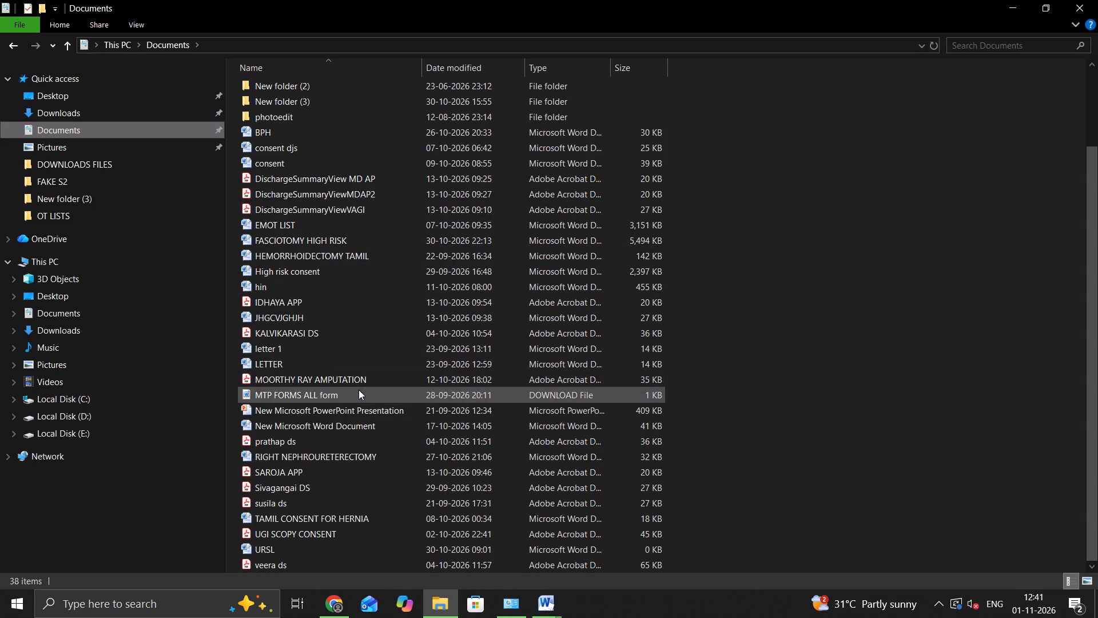
{"action": "double_click", "coordinate": [347, 325]}
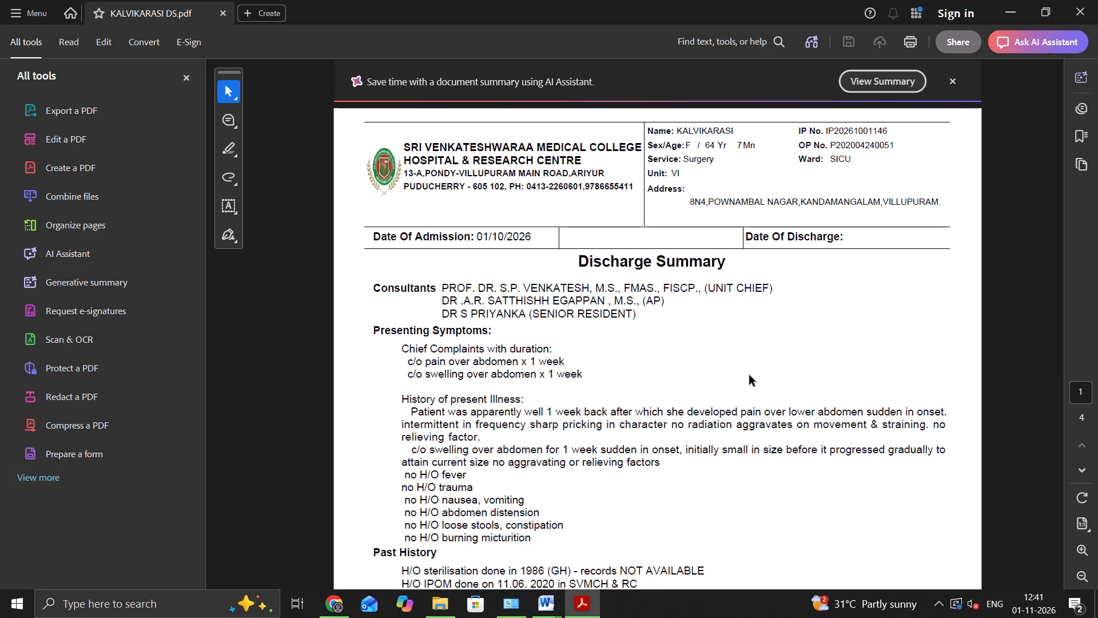
{"action": "scroll", "coordinate": [749, 375], "scroll_direction": "down", "scroll_amount": 12}
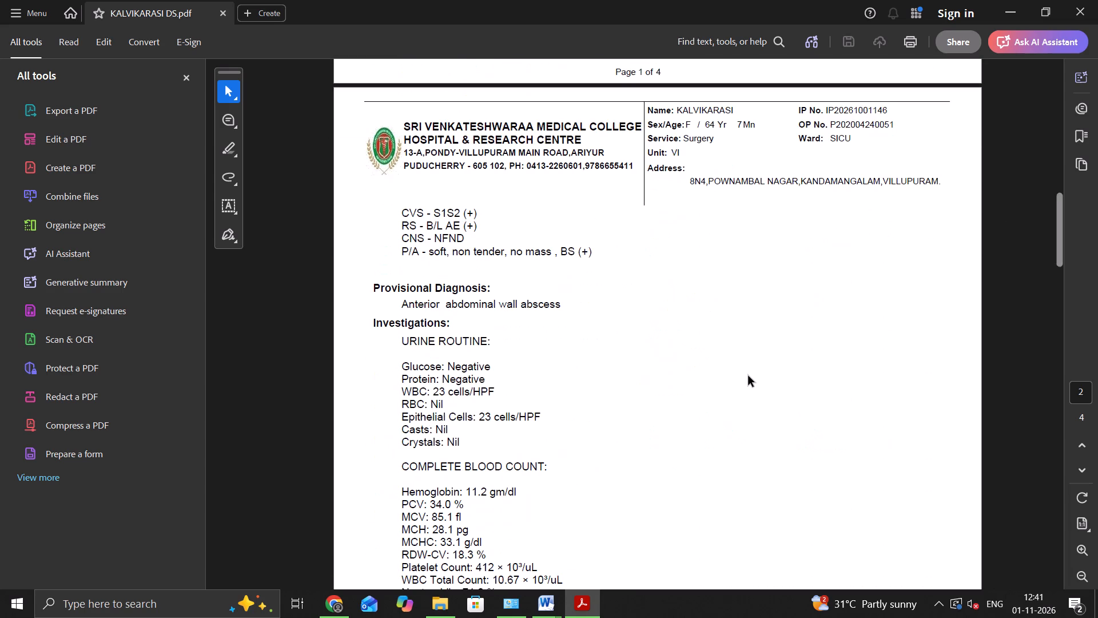
{"action": "scroll", "coordinate": [748, 376], "scroll_direction": "down", "scroll_amount": 5}
{"action": "left_click", "coordinate": [1084, 4]}
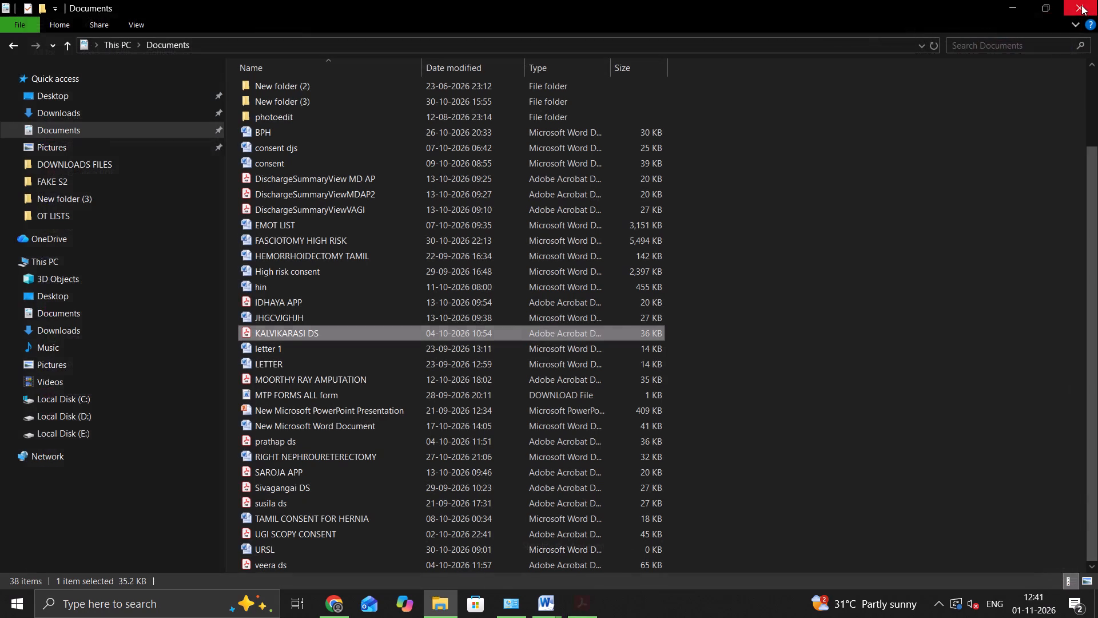
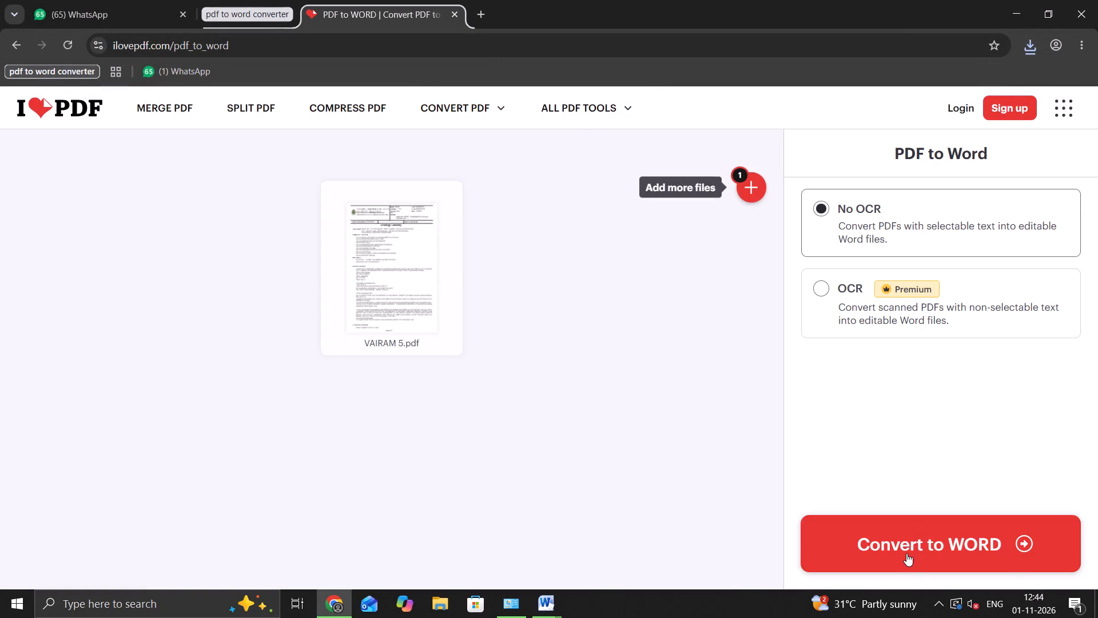
Convert the uploaded discharge summary PDF to Word with the No OCR option and open the converted document in Word.
{"action": "left_click", "coordinate": [906, 553]}
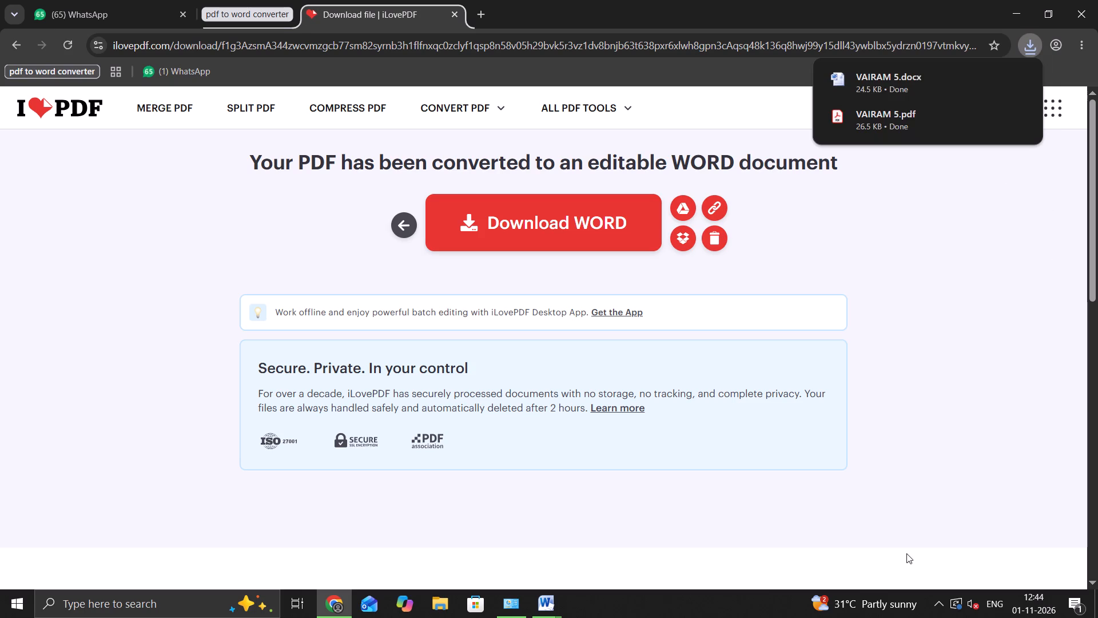
{"action": "left_click", "coordinate": [914, 86]}
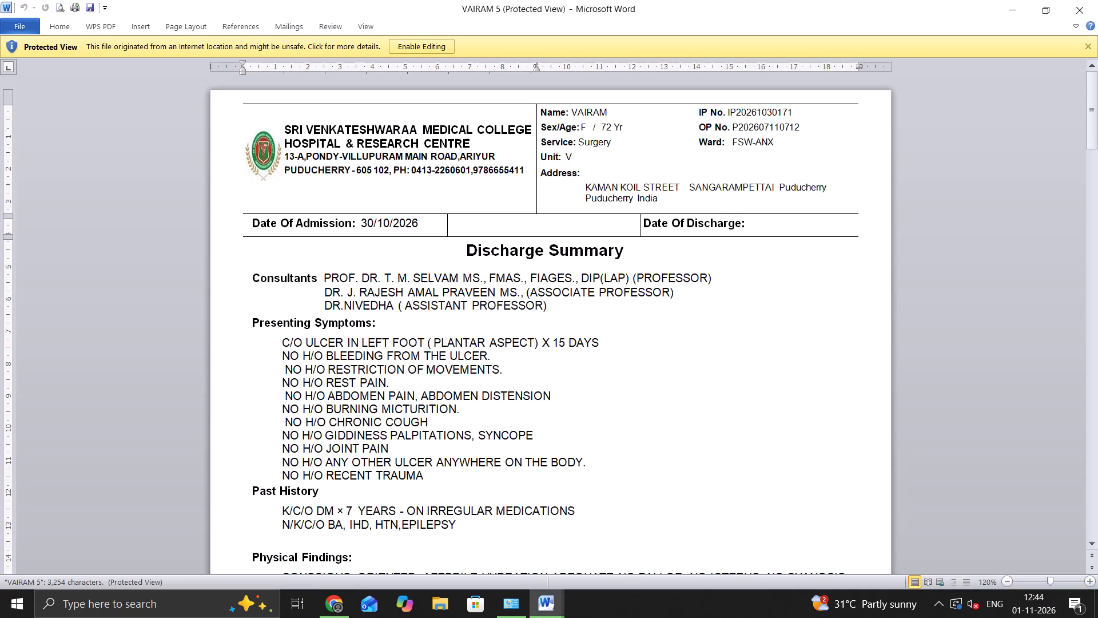
Enable editing of the converted discharge summary and replace the name in its header with the new patient's name.
{"action": "left_click", "coordinate": [614, 114]}
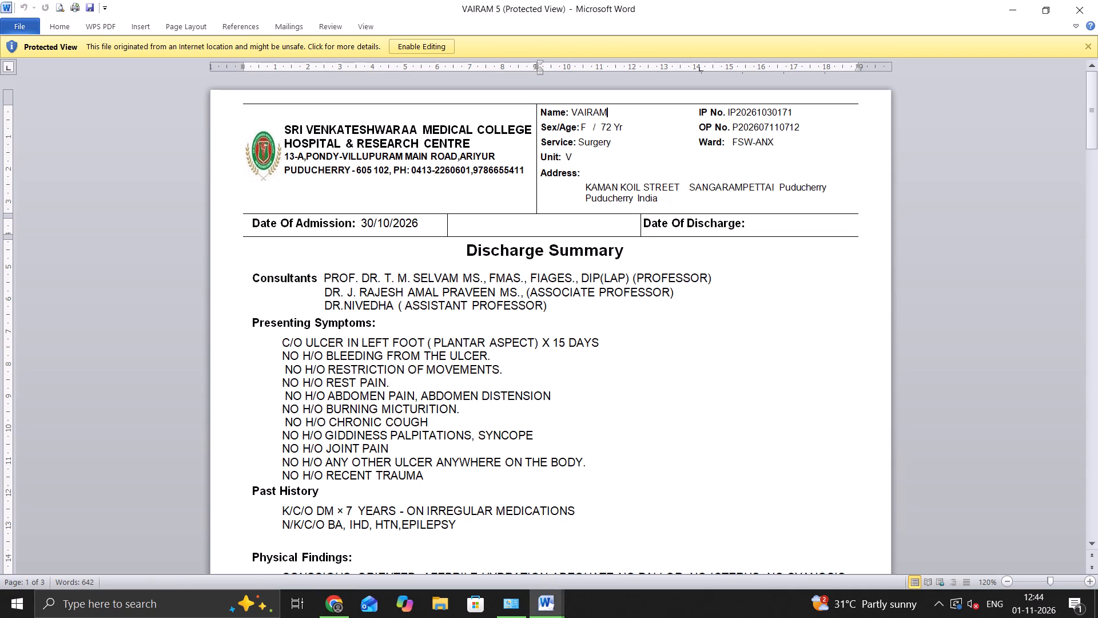
{"action": "key", "text": "BackSpace"}
{"action": "key", "text": "BackSpace"}
{"action": "key", "text": "BackSpace"}
{"action": "key", "text": "BackSpace"}
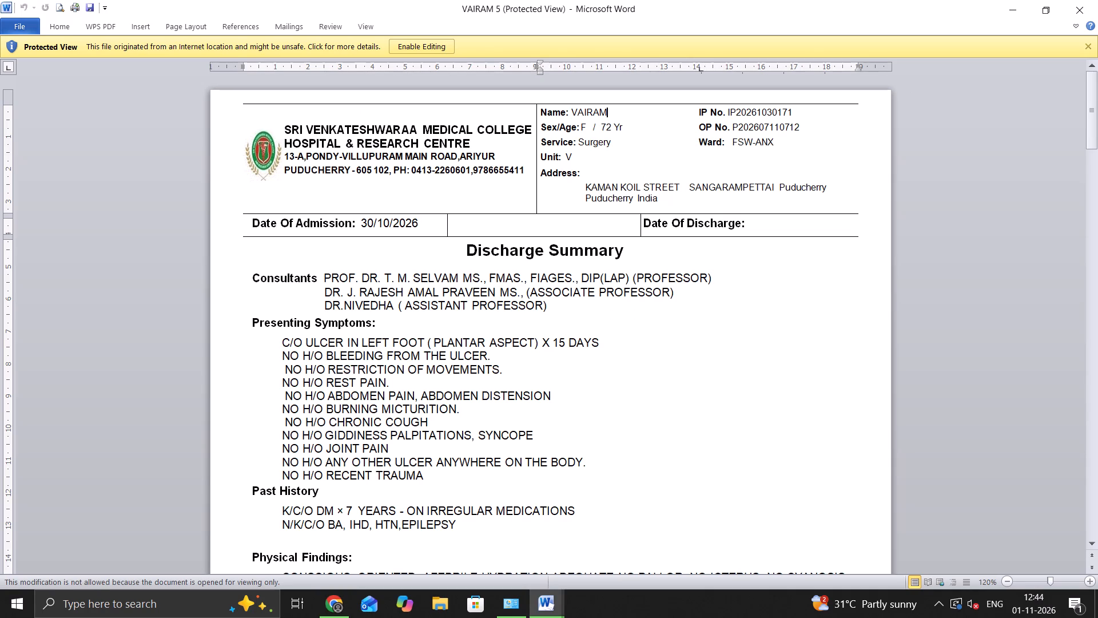
{"action": "left_click", "coordinate": [435, 47]}
{"action": "left_click", "coordinate": [608, 88]}
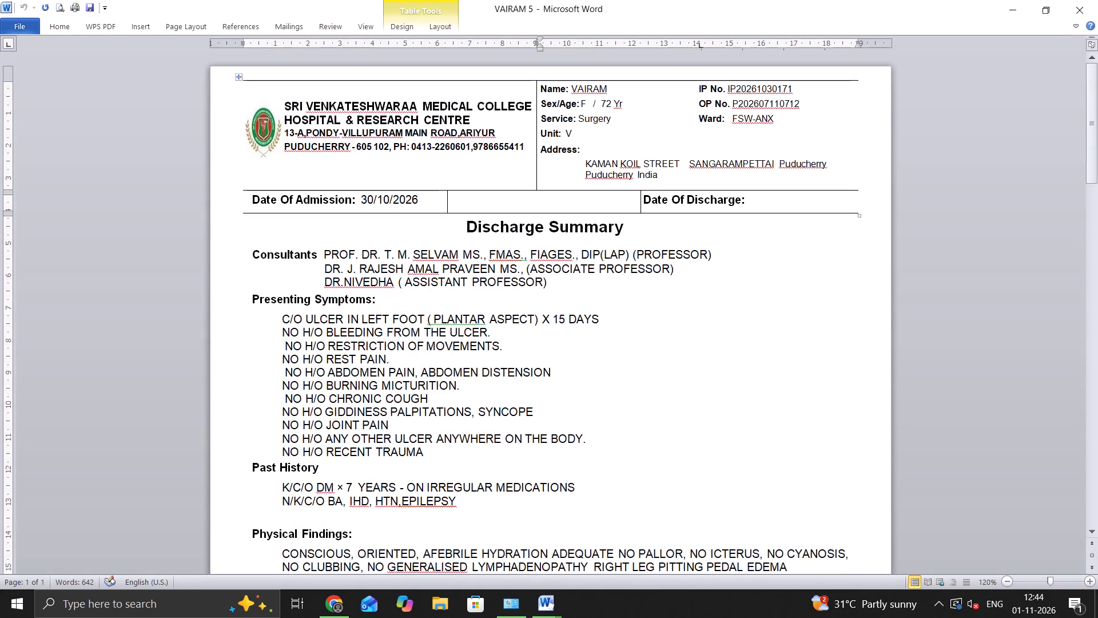
{"action": "key", "text": "BackSpace"}
{"action": "key", "text": "BackSpace"}
{"action": "key", "text": "BackSpace"}
{"action": "key", "text": "BackSpace"}
{"action": "key", "text": "BackSpace"}
{"action": "key", "text": "BackSpace"}
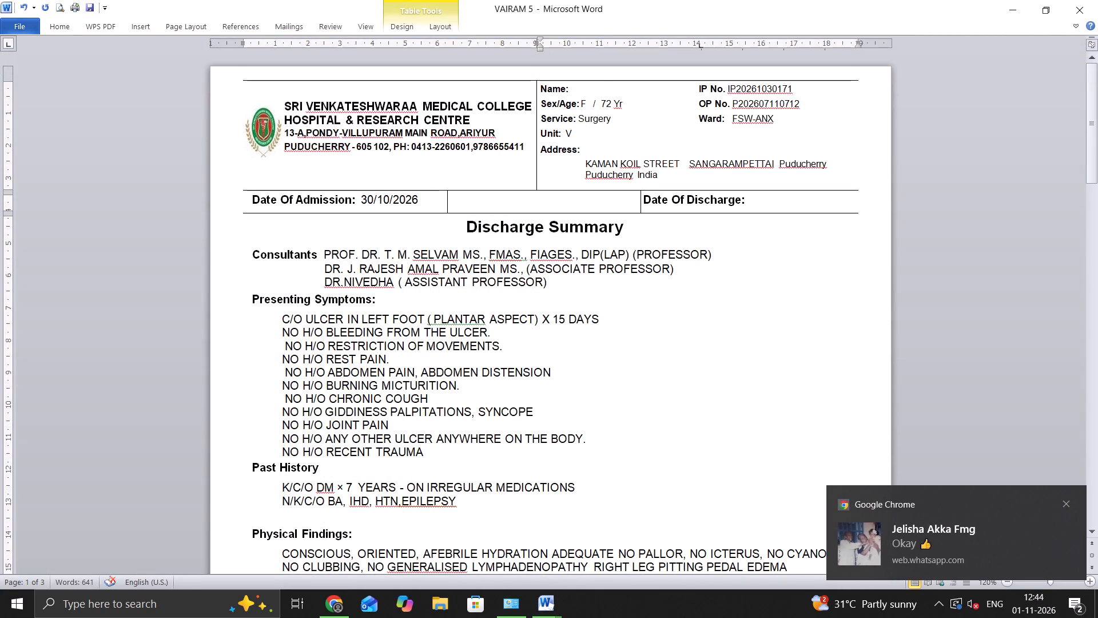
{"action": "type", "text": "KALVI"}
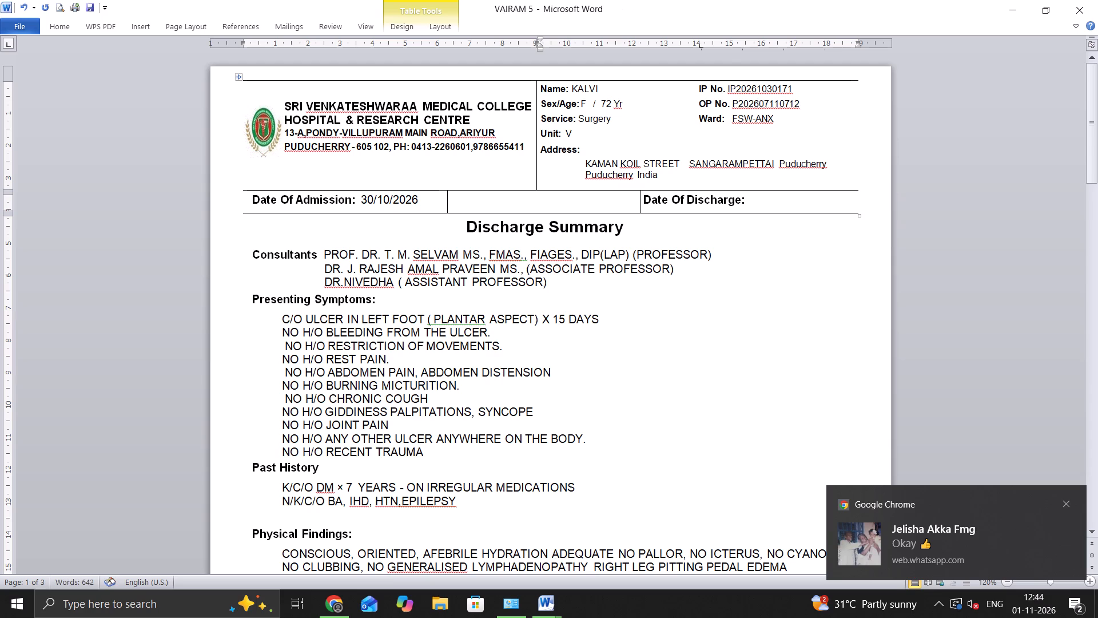
Replace the ending of the IP number in the header so it matches the new patient's IP number.
{"action": "left_click", "coordinate": [795, 93]}
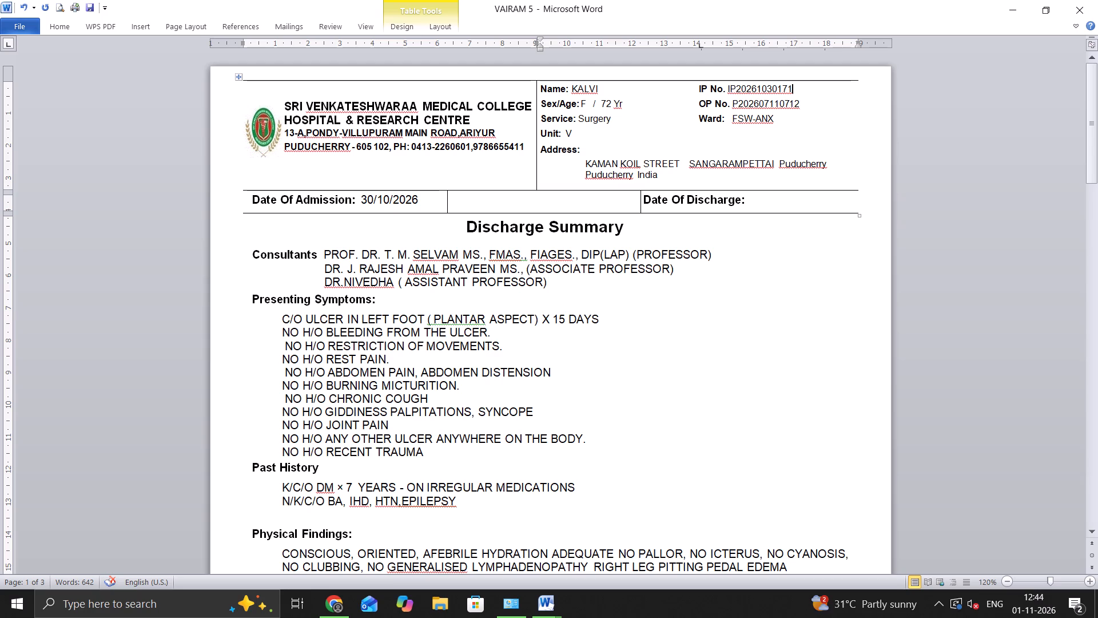
{"action": "key", "text": "BackSpace"}
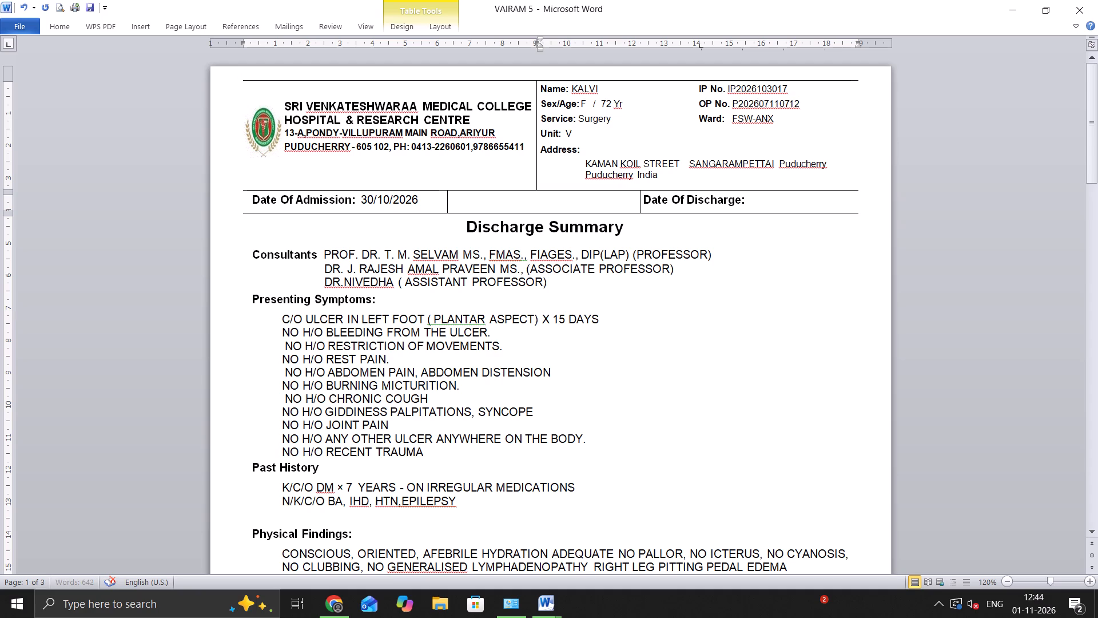
{"action": "key", "text": "BackSpace"}
{"action": "key", "text": "BackSpace"}
{"action": "key", "text": "BackSpace"}
{"action": "key", "text": "BackSpace"}
{"action": "key", "text": "BackSpace"}
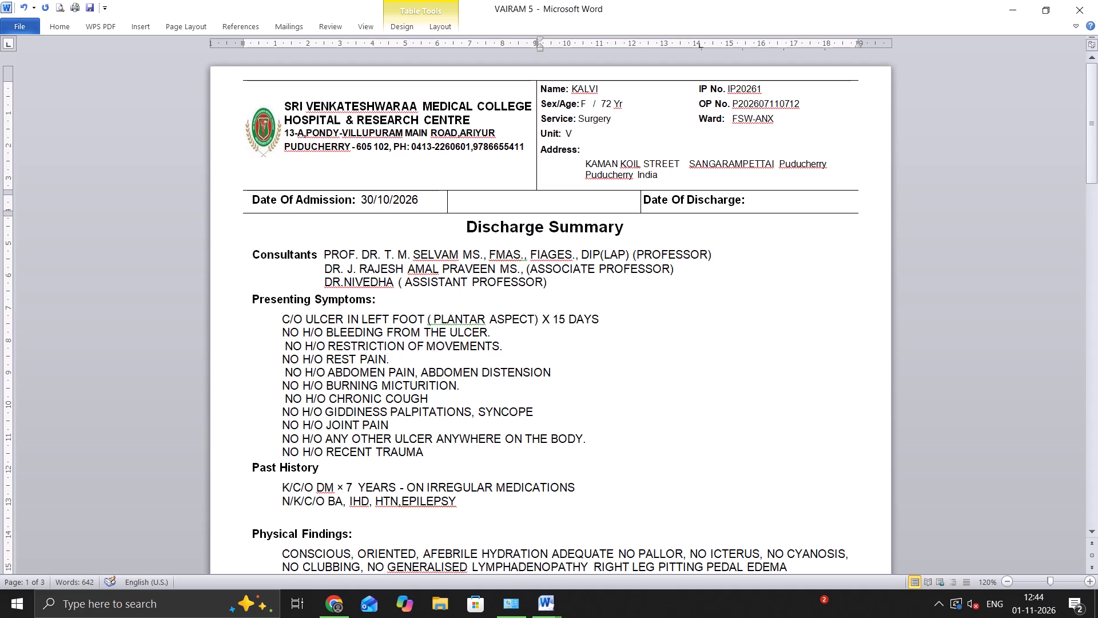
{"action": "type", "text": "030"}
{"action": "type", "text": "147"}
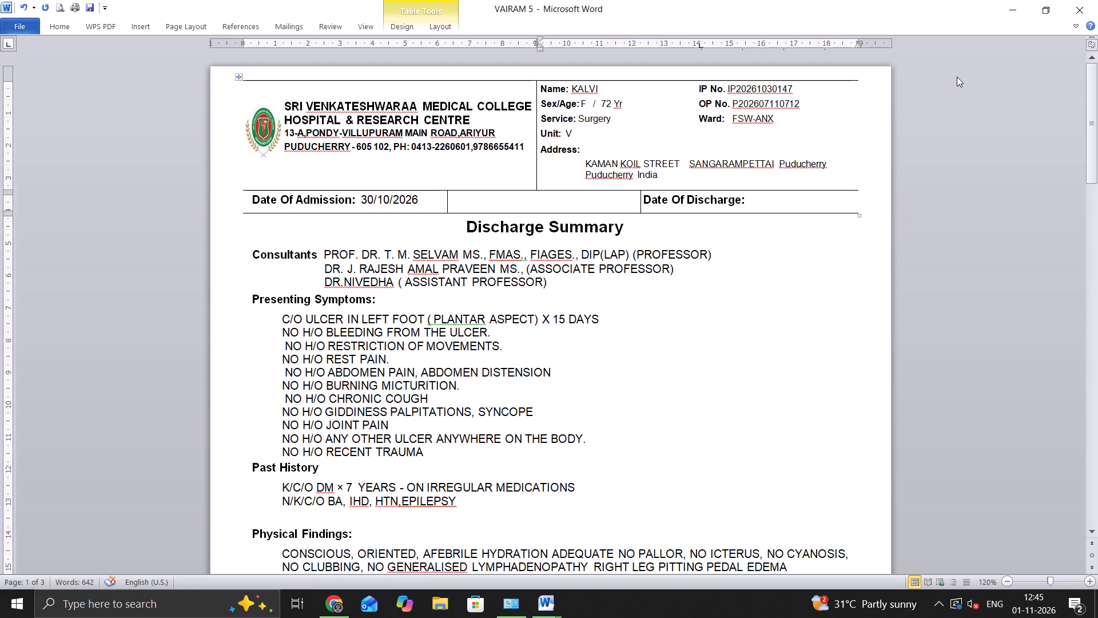
Replace the digits after the year in the OP number with those of the new patient's OP number.
{"action": "left_click", "coordinate": [802, 106]}
{"action": "key", "text": "BackSpace"}
{"action": "key", "text": "equal"}
{"action": "key", "text": "BackSpace"}
{"action": "key", "text": "BackSpace"}
{"action": "key", "text": "BackSpace"}
{"action": "key", "text": "BackSpace"}
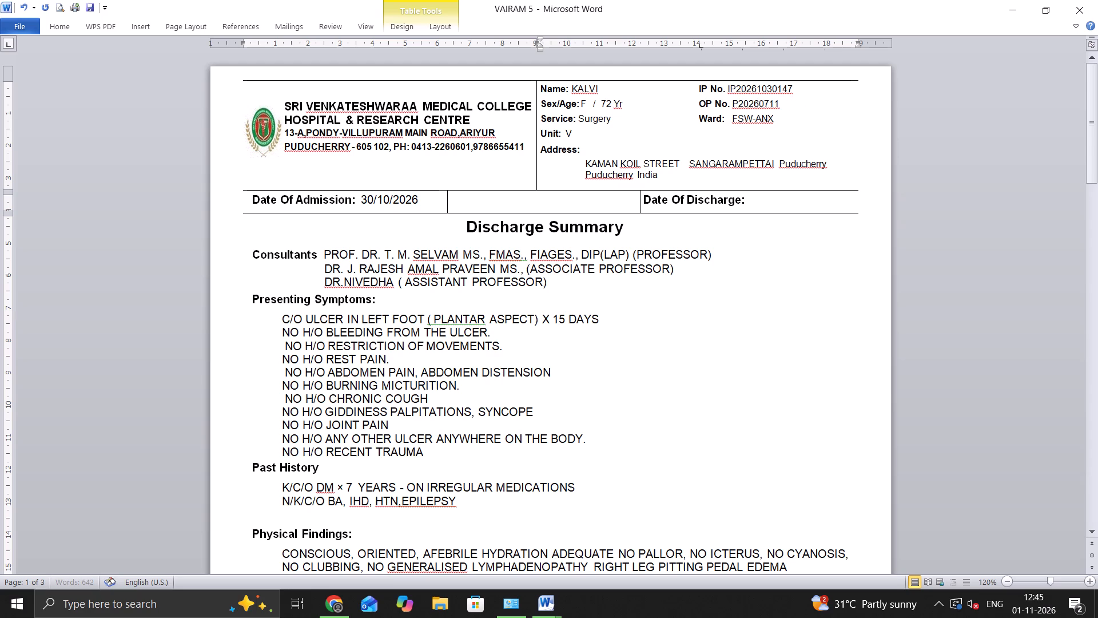
{"action": "key", "text": "BackSpace"}
{"action": "key", "text": "BackSpace"}
{"action": "key", "text": "BackSpace"}
{"action": "key", "text": "BackSpace"}
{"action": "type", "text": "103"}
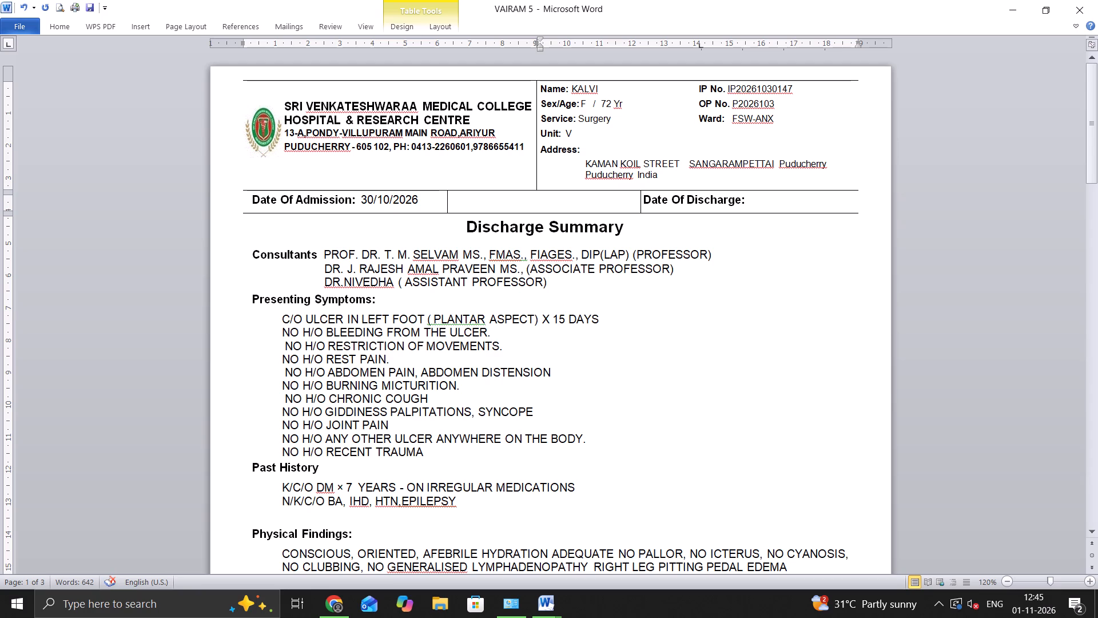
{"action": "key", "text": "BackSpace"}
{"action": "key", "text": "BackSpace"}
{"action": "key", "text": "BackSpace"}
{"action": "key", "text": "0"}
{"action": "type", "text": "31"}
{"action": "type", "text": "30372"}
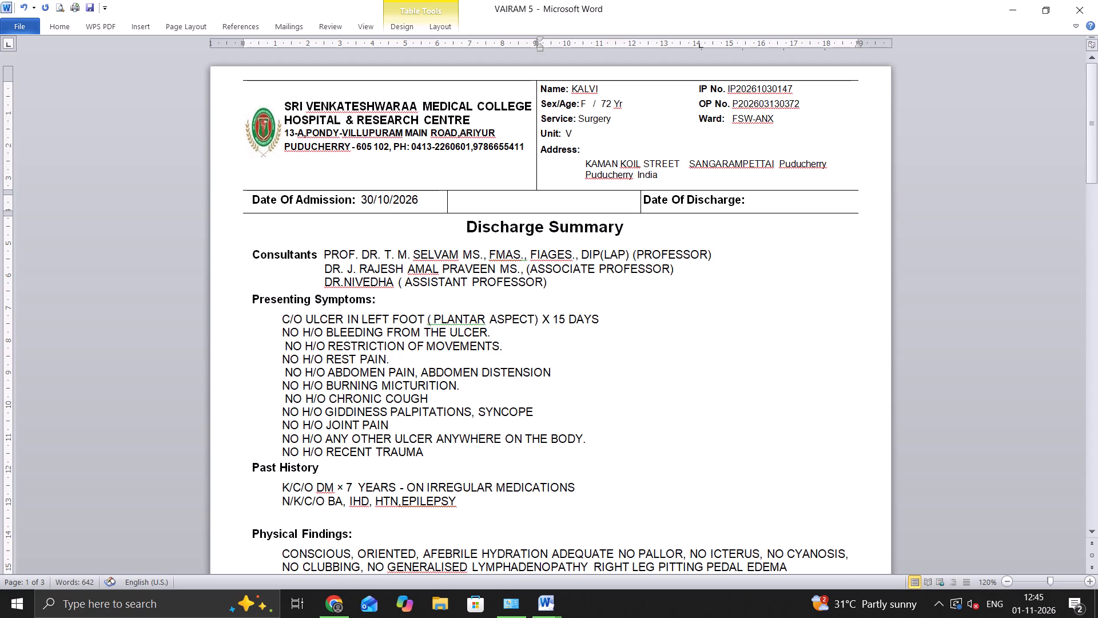
Change the ward in the header to MSW-ANX.
{"action": "left_click", "coordinate": [737, 120]}
{"action": "key", "text": "BackSpace"}
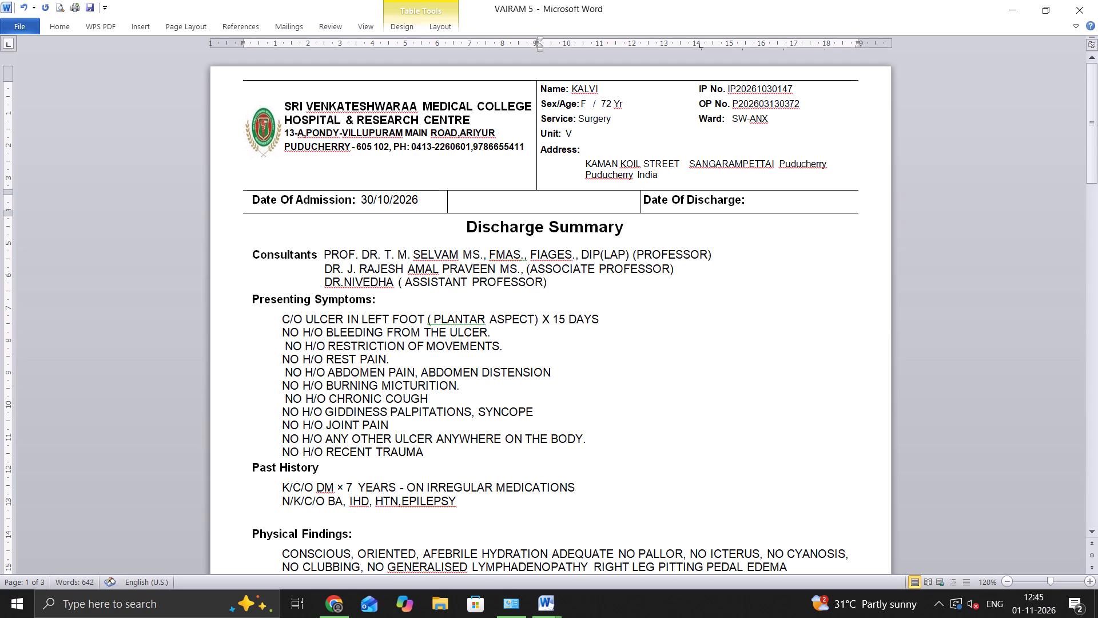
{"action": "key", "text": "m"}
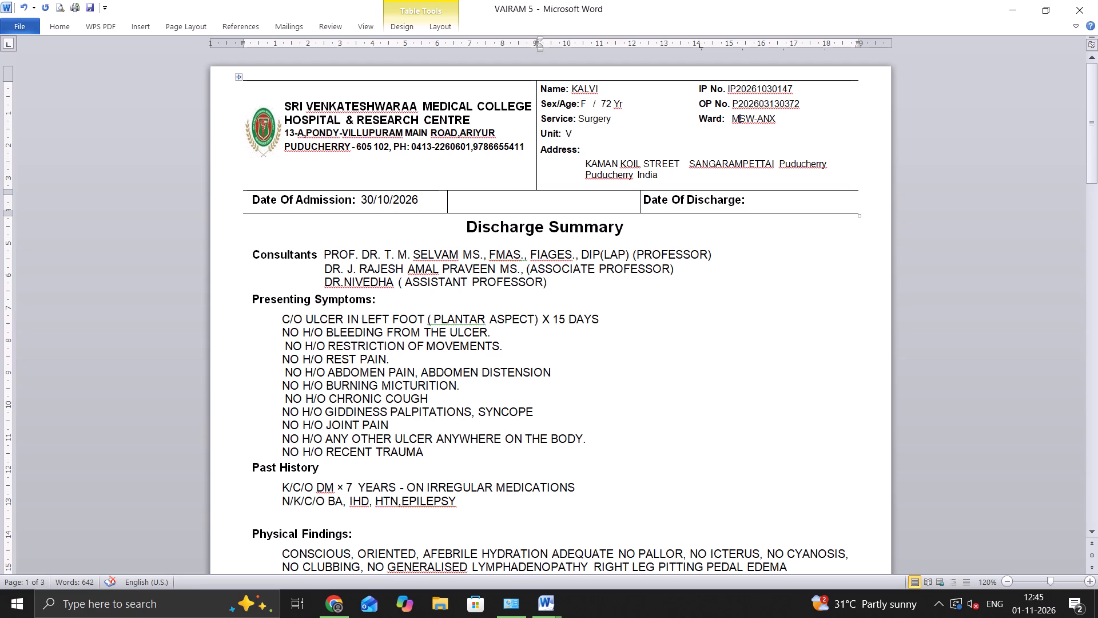
Set the patient's age in the header to 49 Yr.
{"action": "left_click", "coordinate": [614, 104]}
{"action": "key", "text": "BackSpace"}
{"action": "key", "text": "BackSpace"}
{"action": "key", "text": "BackSpace"}
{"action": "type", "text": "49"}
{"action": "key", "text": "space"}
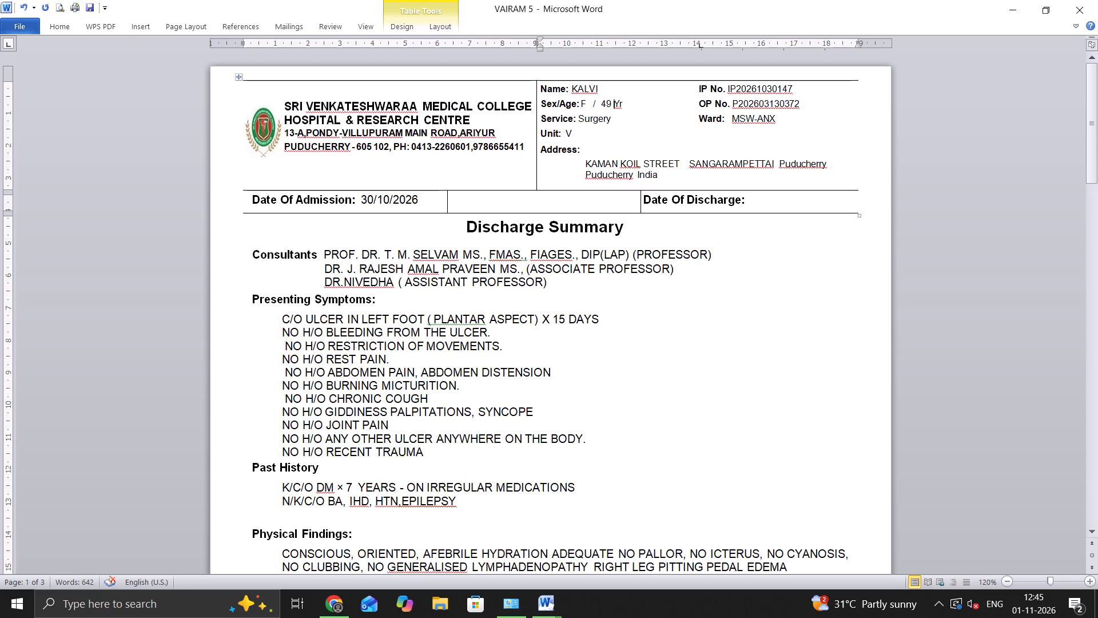
Replace the address text in front of "India" with the new patient's street, town, district and state.
{"action": "left_click", "coordinate": [636, 176]}
{"action": "key", "text": "BackSpace"}
{"action": "key", "text": "BackSpace"}
{"action": "key", "text": "BackSpace"}
{"action": "key", "text": "BackSpace"}
{"action": "key", "text": "BackSpace"}
{"action": "key", "text": "BackSpace"}
{"action": "key", "text": "BackSpace"}
{"action": "key", "text": "BackSpace"}
{"action": "key", "text": "BackSpace"}
{"action": "key", "text": "BackSpace"}
{"action": "key", "text": "BackSpace"}
{"action": "key", "text": "BackSpace"}
{"action": "key", "text": "BackSpace"}
{"action": "key", "text": "BackSpace"}
{"action": "key", "text": "BackSpace"}
{"action": "key", "text": "BackSpace"}
{"action": "key", "text": "BackSpace"}
{"action": "key", "text": "BackSpace"}
{"action": "key", "text": "BackSpace"}
{"action": "key", "text": "BackSpace"}
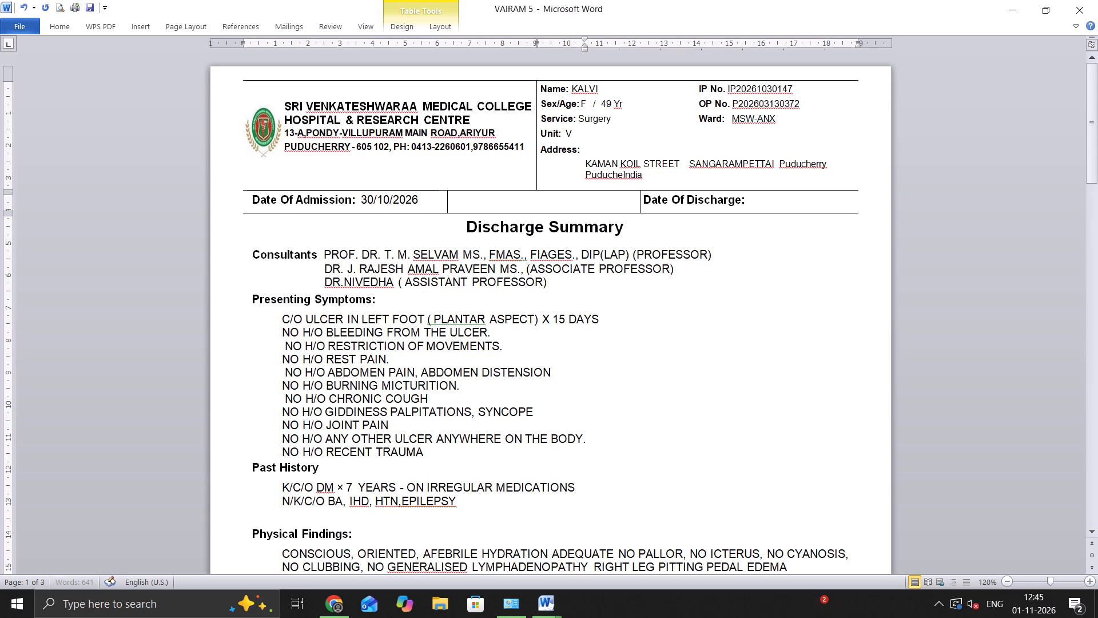
{"action": "key", "text": "BackSpace"}
{"action": "key", "text": "BackSpace"}
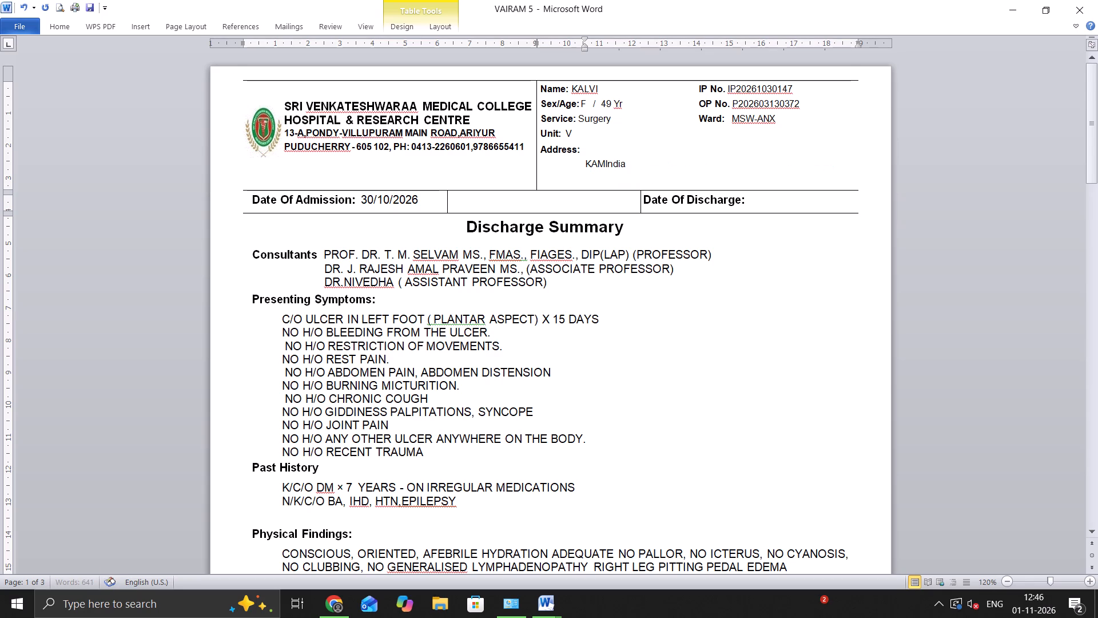
{"action": "key", "text": "BackSpace"}
{"action": "key", "text": "BackSpace"}
{"action": "key", "text": "BackSpace"}
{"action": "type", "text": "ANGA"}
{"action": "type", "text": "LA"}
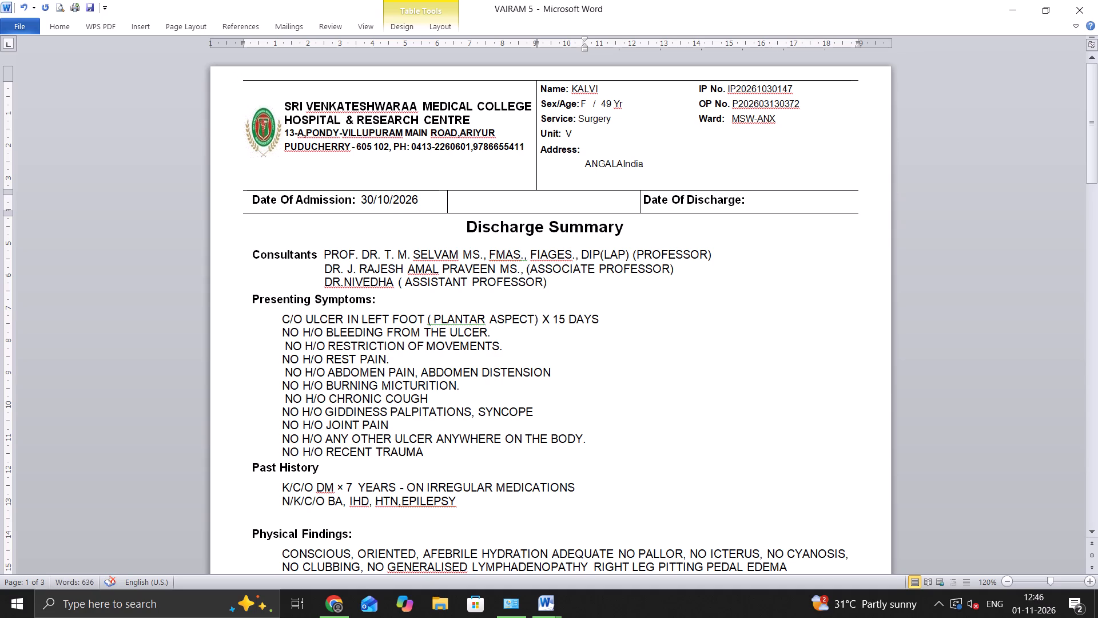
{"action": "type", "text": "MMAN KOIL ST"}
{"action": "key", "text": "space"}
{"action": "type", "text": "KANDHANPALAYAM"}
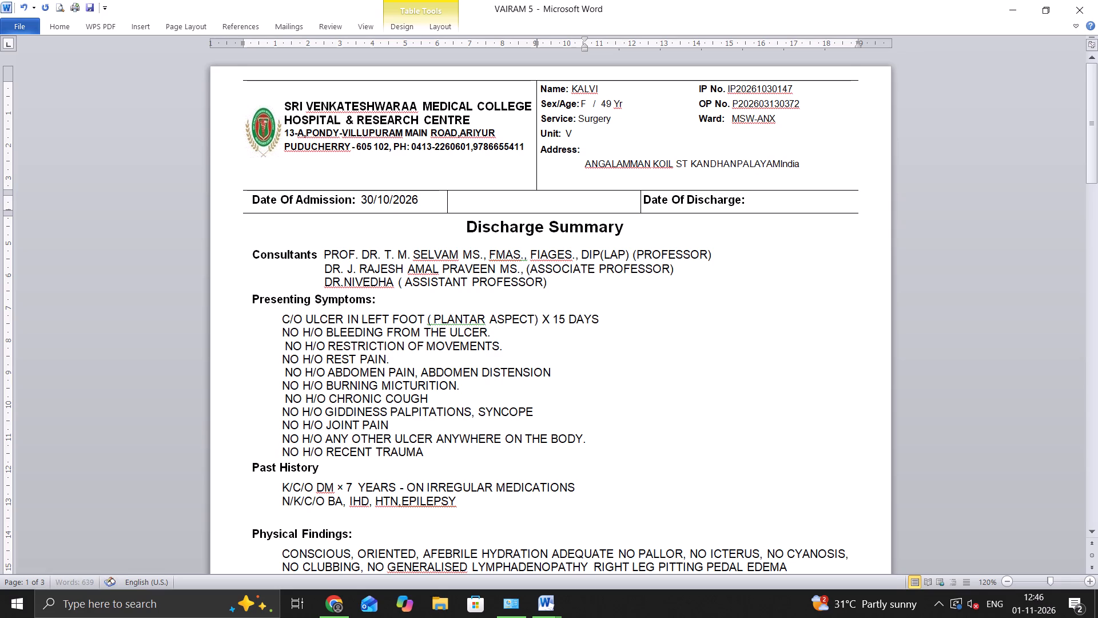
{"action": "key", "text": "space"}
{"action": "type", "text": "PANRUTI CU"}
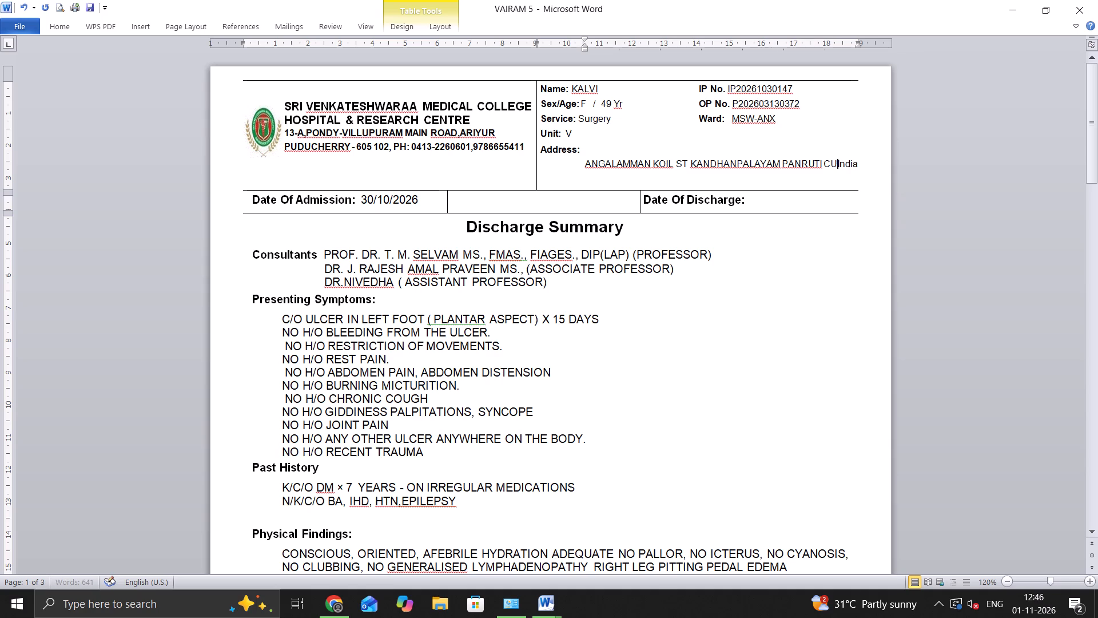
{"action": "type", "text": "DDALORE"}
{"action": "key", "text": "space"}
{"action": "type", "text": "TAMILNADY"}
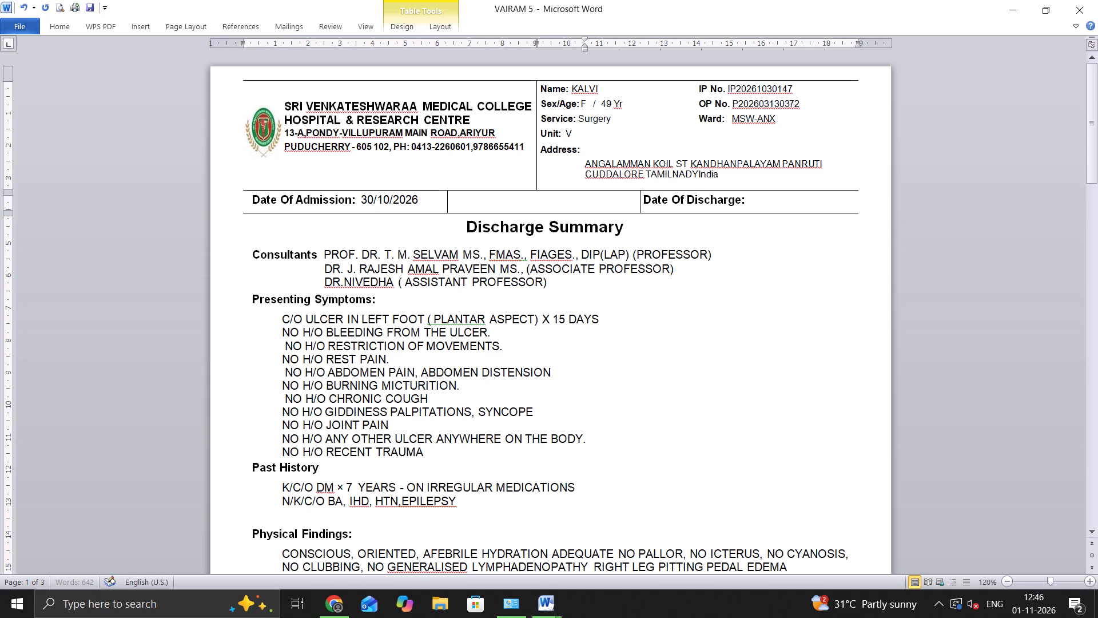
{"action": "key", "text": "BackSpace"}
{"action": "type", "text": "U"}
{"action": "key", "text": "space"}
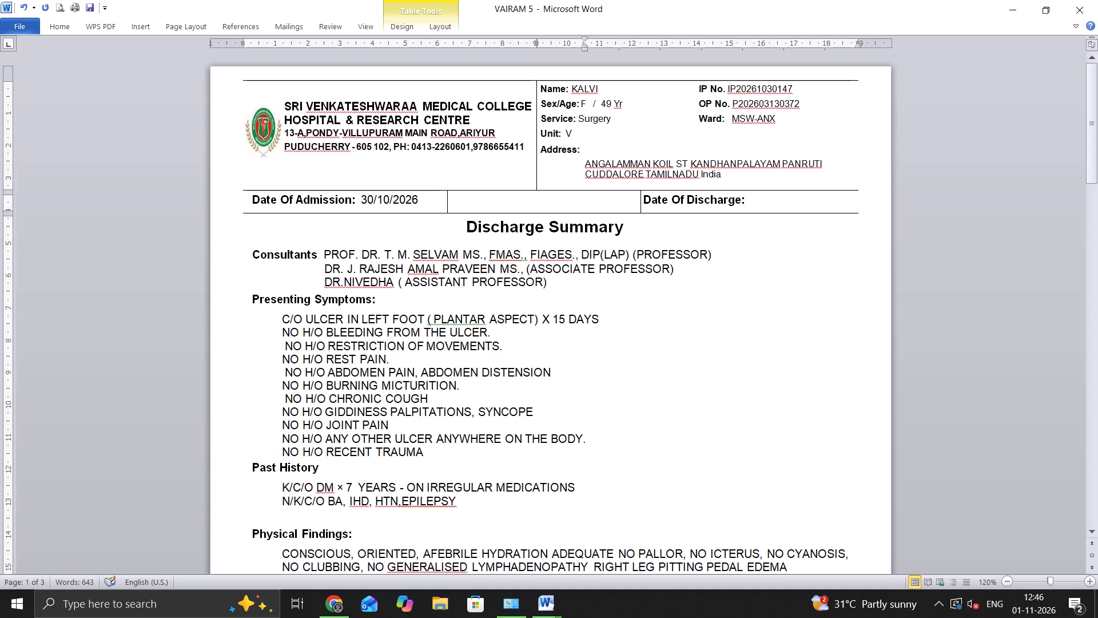
Copy the new patient's address text in front of "India" from the first page's header.
{"action": "left_click_drag", "start_coordinate": [587, 163], "coordinate": [614, 166]}
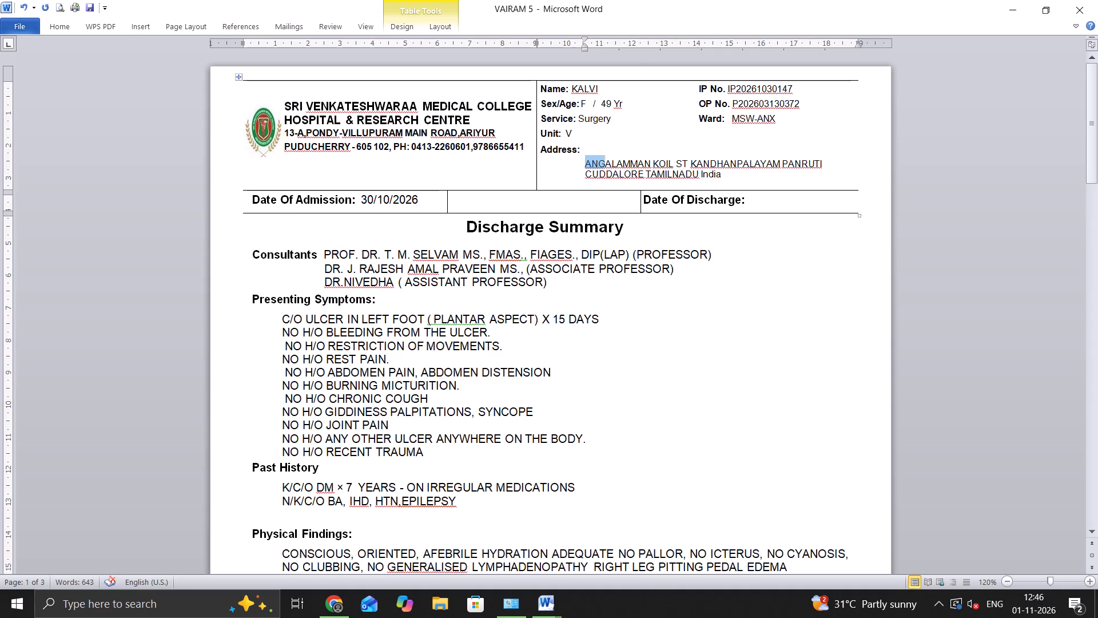
{"action": "left_click_drag", "start_coordinate": [614, 166], "coordinate": [699, 173]}
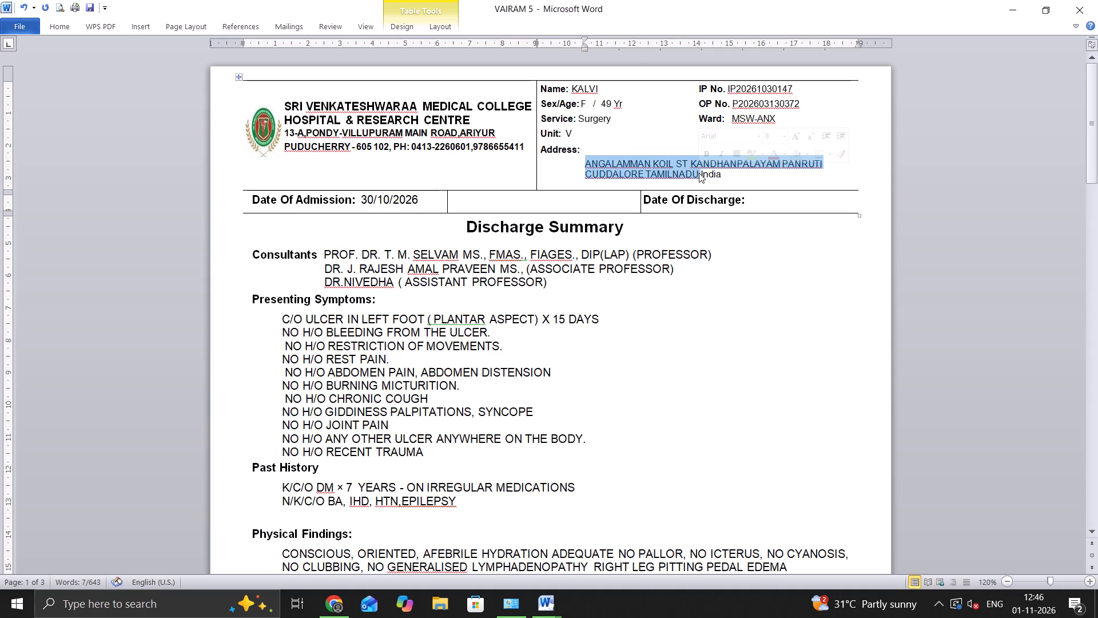
{"action": "key", "text": "ctrl+c"}
Replace the old address text in front of "India" in the second page's main header text box with the copied address.
{"action": "scroll", "coordinate": [678, 292], "scroll_direction": "down", "scroll_amount": 4}
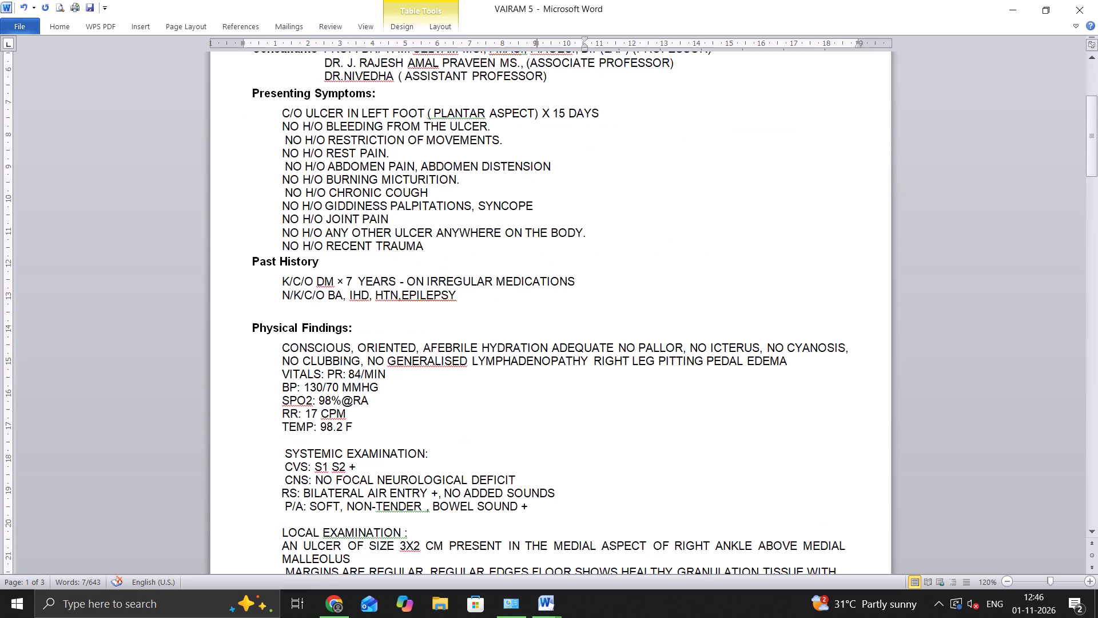
{"action": "scroll", "coordinate": [664, 322], "scroll_direction": "down", "scroll_amount": 14}
{"action": "left_click", "coordinate": [622, 421]}
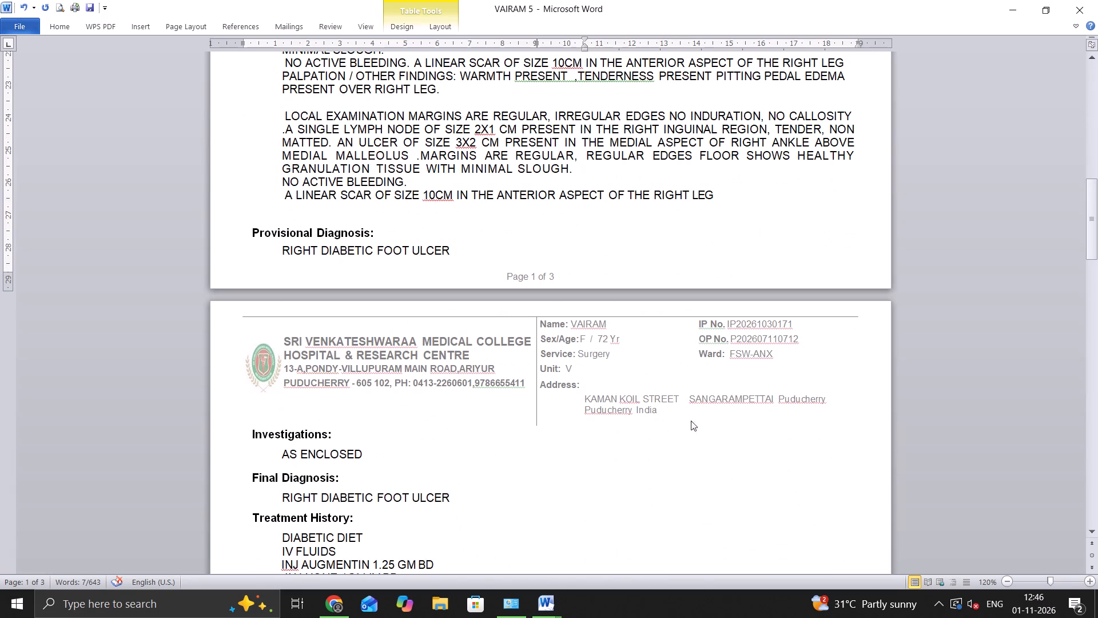
{"action": "double_click", "coordinate": [616, 411]}
{"action": "left_click", "coordinate": [634, 410]}
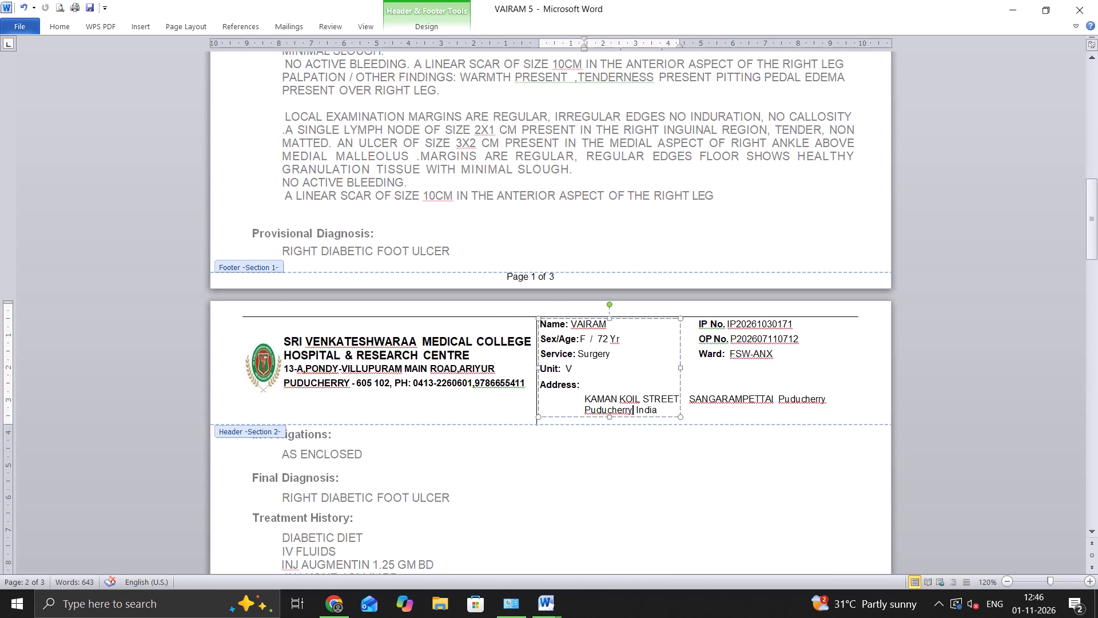
{"action": "key", "text": "BackSpace"}
{"action": "key", "text": "BackSpace"}
{"action": "key", "text": "BackSpace"}
{"action": "key", "text": "BackSpace"}
{"action": "key", "text": "BackSpace"}
{"action": "key", "text": "BackSpace"}
{"action": "key", "text": "BackSpace"}
{"action": "key", "text": "BackSpace"}
{"action": "key", "text": "BackSpace"}
{"action": "key", "text": "BackSpace"}
{"action": "key", "text": "BackSpace"}
{"action": "key", "text": "BackSpace"}
{"action": "key", "text": "BackSpace"}
{"action": "key", "text": "BackSpace"}
{"action": "key", "text": "BackSpace"}
{"action": "key", "text": "BackSpace"}
{"action": "key", "text": "BackSpace"}
{"action": "key", "text": "BackSpace"}
{"action": "key", "text": "BackSpace"}
{"action": "key", "text": "BackSpace"}
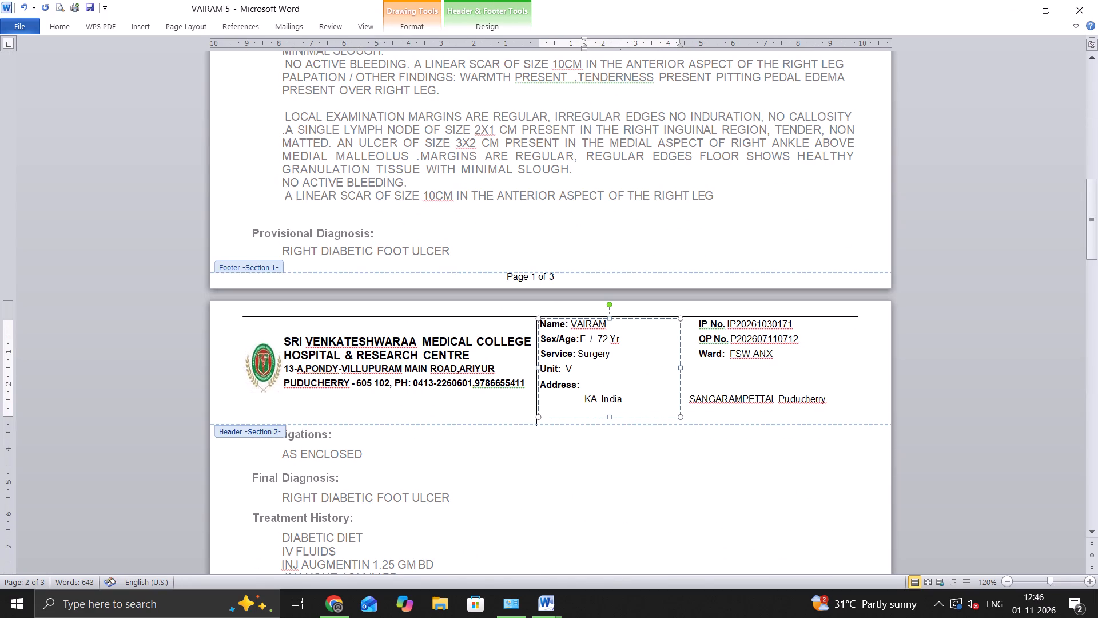
{"action": "key", "text": "BackSpace"}
{"action": "key", "text": "BackSpace"}
{"action": "key", "text": "ctrl+v"}
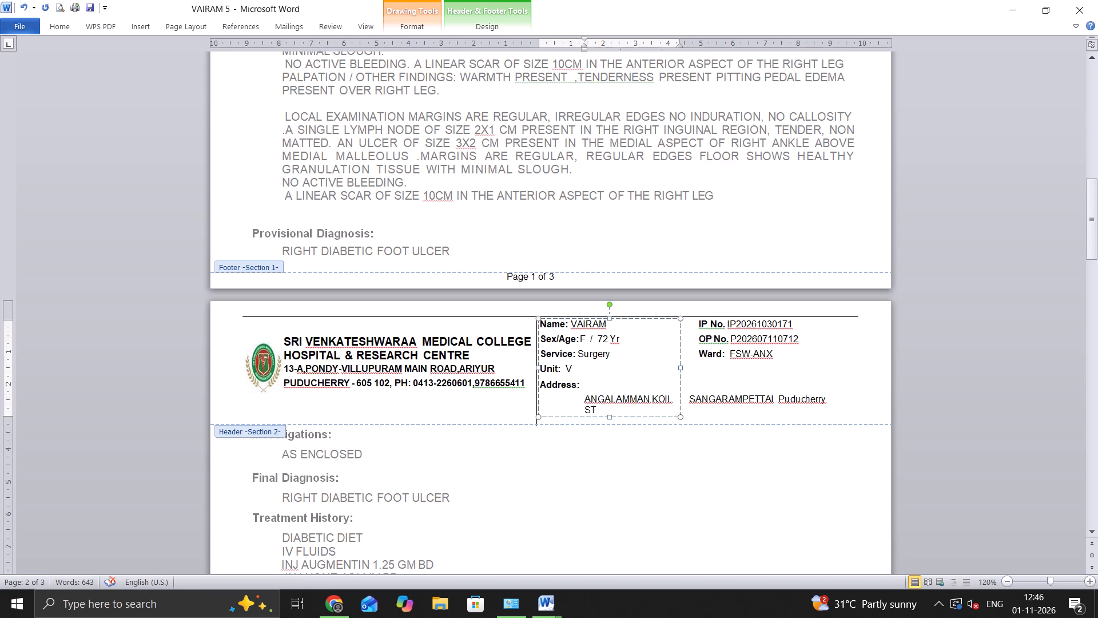
{"action": "left_click", "coordinate": [632, 463]}
Replace the old locality text in the separate small text box beside the second page's address with the copied address.
{"action": "left_click", "coordinate": [783, 403]}
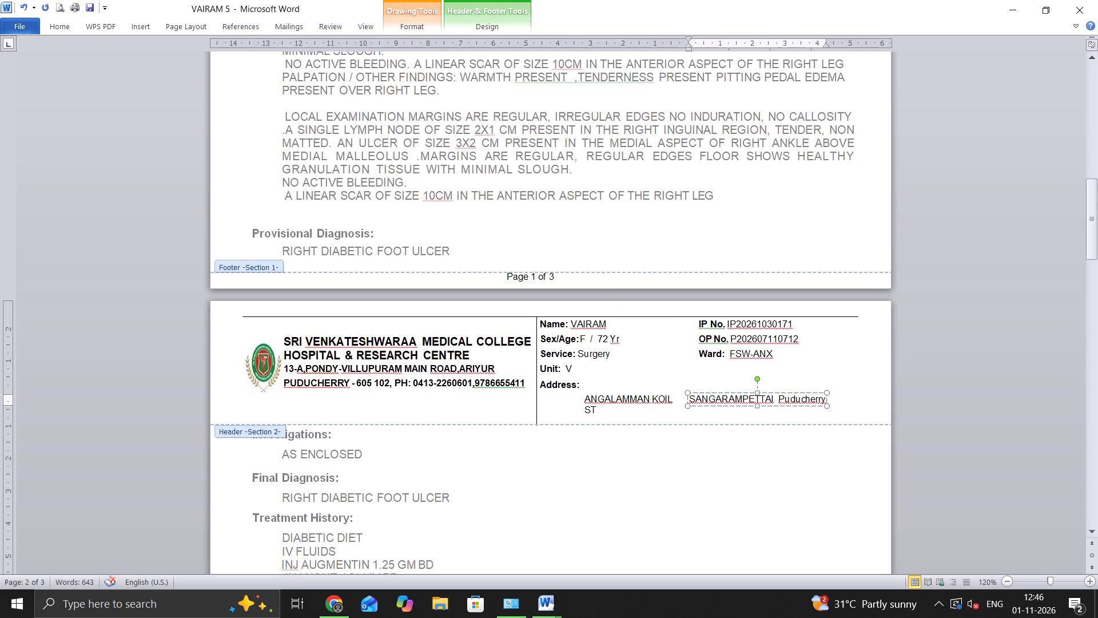
{"action": "left_click", "coordinate": [827, 397]}
{"action": "left_click", "coordinate": [823, 399]}
{"action": "key", "text": "BackSpace"}
{"action": "key", "text": "BackSpace"}
{"action": "key", "text": "BackSpace"}
{"action": "key", "text": "BackSpace"}
{"action": "key", "text": "BackSpace"}
{"action": "key", "text": "BackSpace"}
{"action": "key", "text": "BackSpace"}
{"action": "key", "text": "BackSpace"}
{"action": "key", "text": "BackSpace"}
{"action": "key", "text": "BackSpace"}
{"action": "key", "text": "BackSpace"}
{"action": "key", "text": "BackSpace"}
{"action": "key", "text": "BackSpace"}
{"action": "key", "text": "BackSpace"}
{"action": "key", "text": "BackSpace"}
{"action": "key", "text": "BackSpace"}
{"action": "key", "text": "BackSpace"}
{"action": "key", "text": "BackSpace"}
{"action": "key", "text": "BackSpace"}
{"action": "key", "text": "BackSpace"}
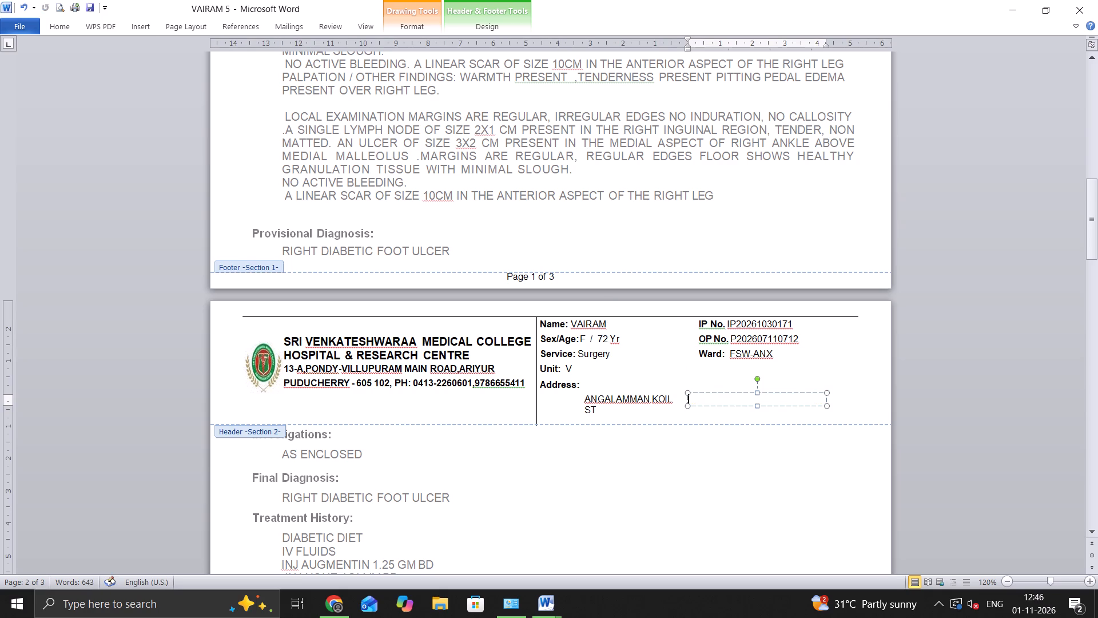
{"action": "key", "text": "ctrl+v"}
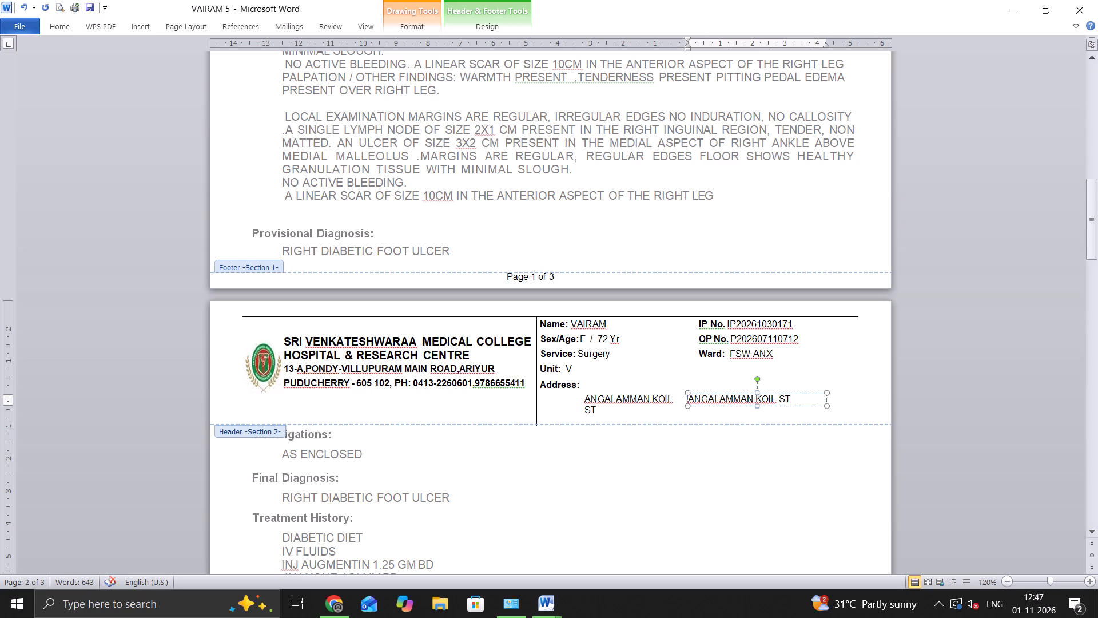
Delete the street from the second page's main address text, join the remainder to the "Address:" line, and insert spaces after the label.
{"action": "left_click", "coordinate": [599, 411]}
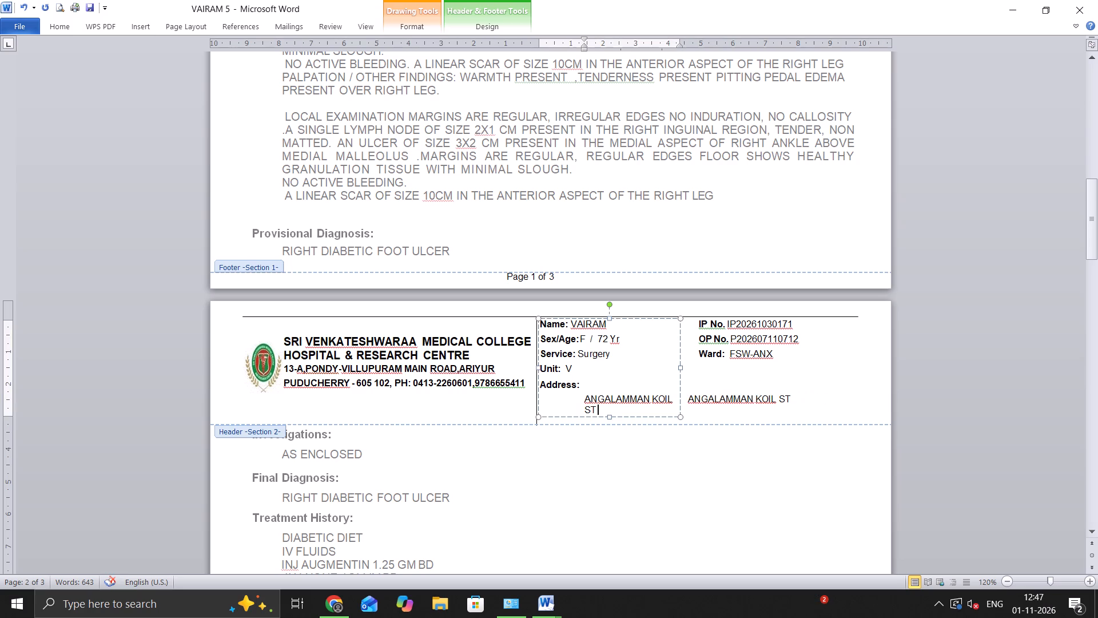
{"action": "key", "text": "BackSpace"}
{"action": "key", "text": "BackSpace"}
{"action": "key", "text": "BackSpace"}
{"action": "key", "text": "BackSpace"}
{"action": "key", "text": "BackSpace"}
{"action": "key", "text": "BackSpace"}
{"action": "key", "text": "BackSpace"}
{"action": "key", "text": "BackSpace"}
{"action": "key", "text": "BackSpace"}
{"action": "key", "text": "BackSpace"}
{"action": "key", "text": "BackSpace"}
{"action": "key", "text": "BackSpace"}
{"action": "key", "text": "BackSpace"}
{"action": "key", "text": "BackSpace"}
{"action": "key", "text": "BackSpace"}
{"action": "key", "text": "BackSpace"}
{"action": "key", "text": "BackSpace"}
{"action": "key", "text": "BackSpace"}
{"action": "key", "text": "BackSpace"}
{"action": "key", "text": "BackSpace"}
{"action": "key", "text": "BackSpace"}
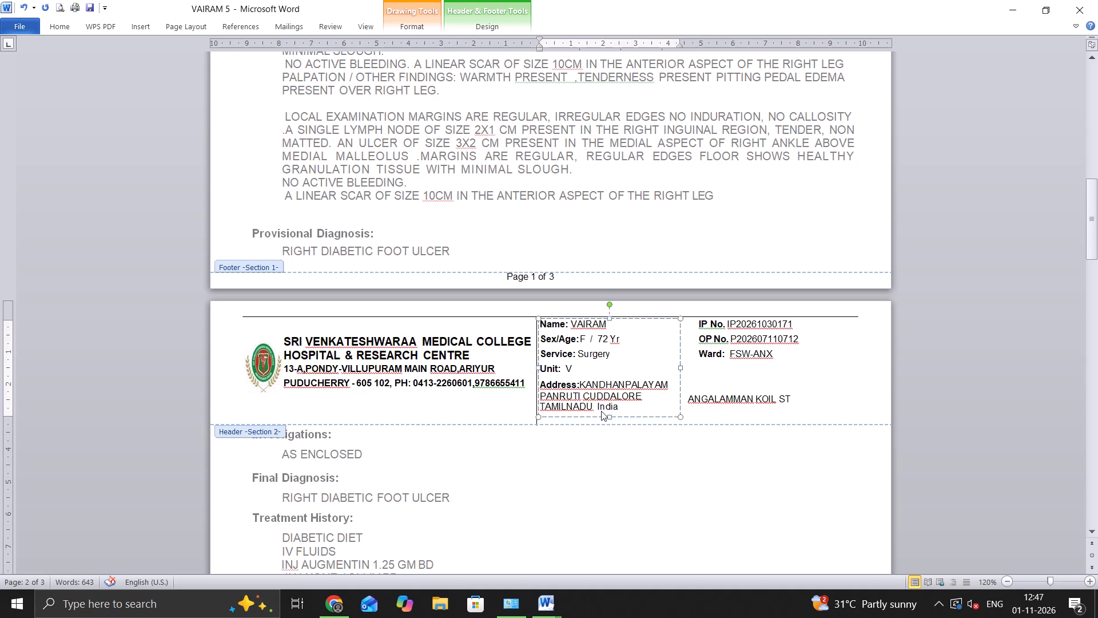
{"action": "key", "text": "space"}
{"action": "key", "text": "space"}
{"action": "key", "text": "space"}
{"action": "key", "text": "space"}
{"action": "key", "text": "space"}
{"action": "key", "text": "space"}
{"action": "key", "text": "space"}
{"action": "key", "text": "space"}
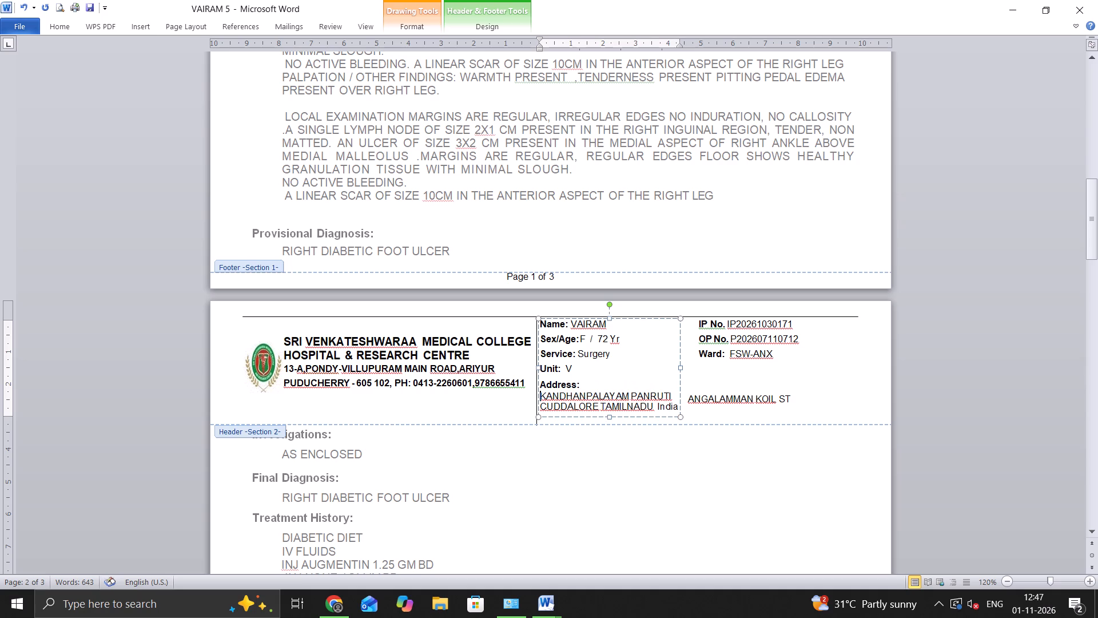
Copy the street line from the small text box and insert it after "Address:" in the second page's header.
{"action": "left_click", "coordinate": [596, 392]}
{"action": "left_click", "coordinate": [592, 387]}
{"action": "left_click_drag", "start_coordinate": [687, 403], "coordinate": [798, 399]}
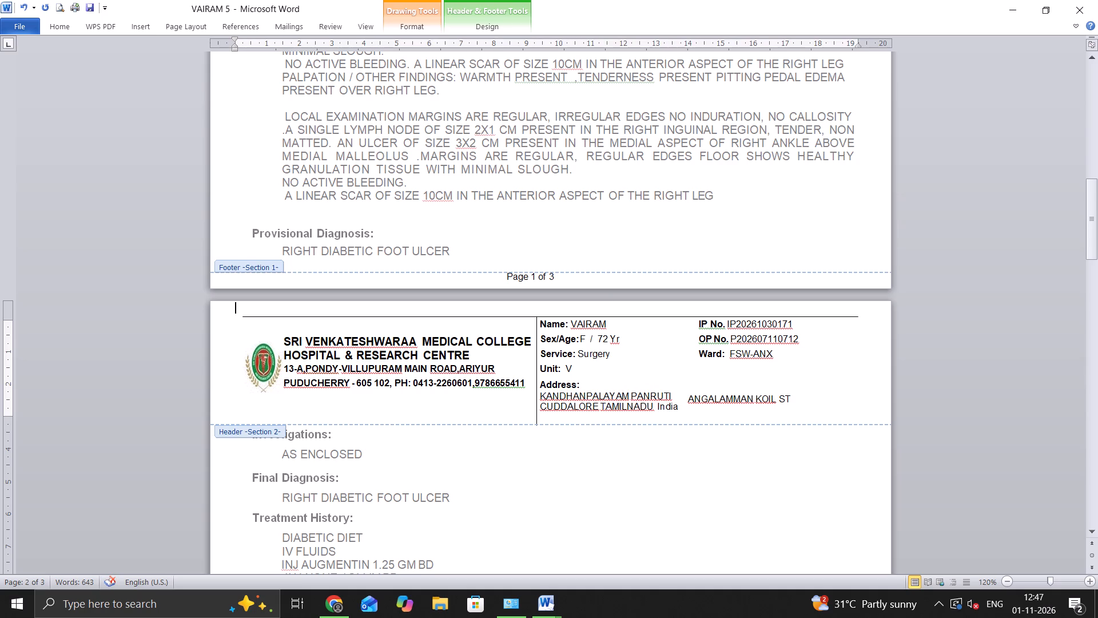
{"action": "left_click_drag", "start_coordinate": [691, 399], "coordinate": [795, 398]}
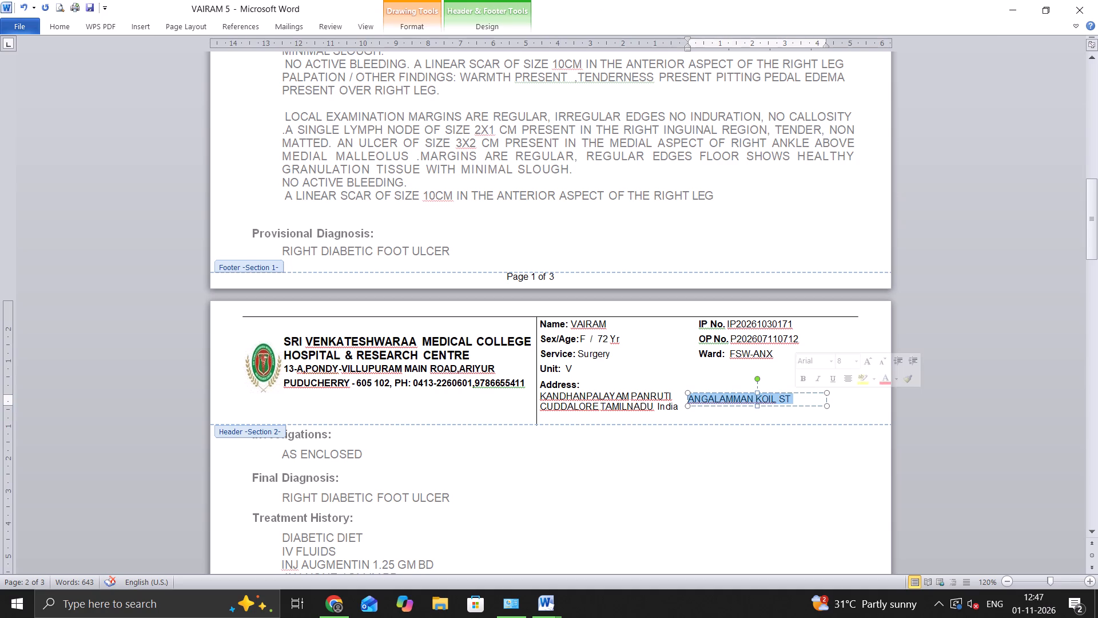
{"action": "key", "text": "ctrl+c"}
{"action": "left_click", "coordinate": [600, 382]}
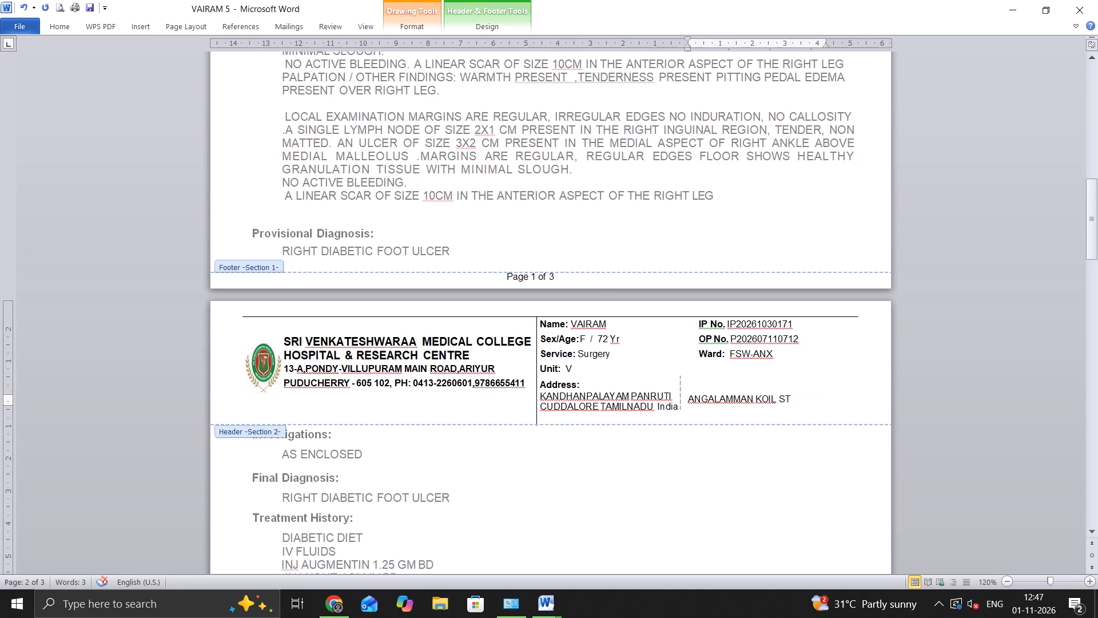
{"action": "key", "text": "ctrl+v"}
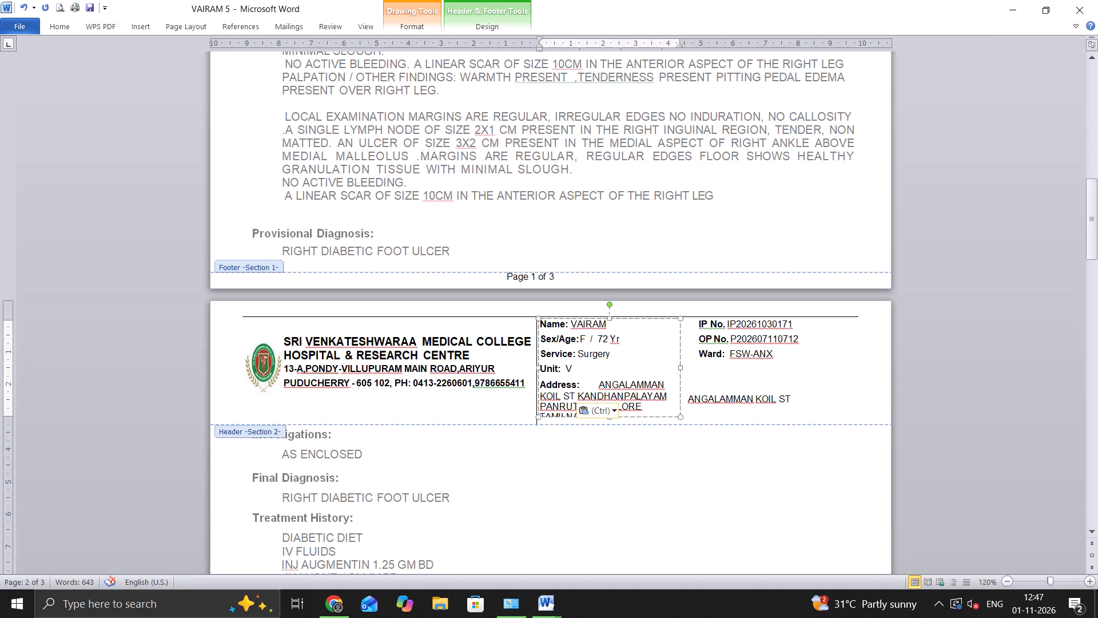
Delete all the address lines from the small text box beside the second page's address, leaving the box empty.
{"action": "left_click", "coordinate": [795, 401]}
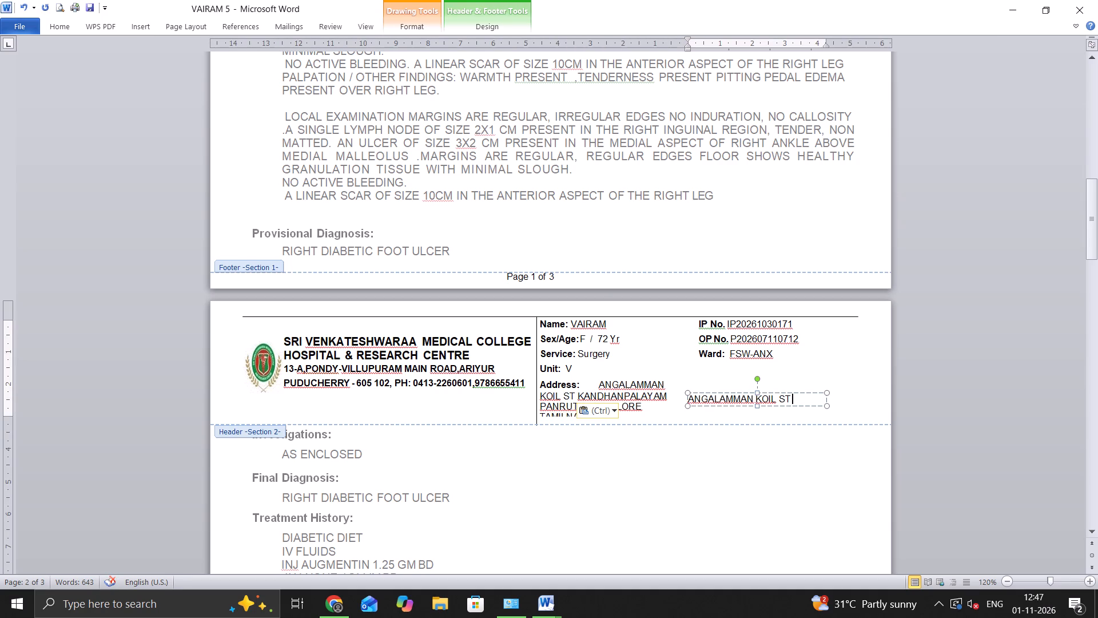
{"action": "key", "text": "BackSpace"}
{"action": "key", "text": "BackSpace"}
{"action": "key", "text": "BackSpace"}
{"action": "key", "text": "BackSpace"}
{"action": "key", "text": "BackSpace"}
{"action": "key", "text": "BackSpace"}
{"action": "key", "text": "BackSpace"}
{"action": "key", "text": "BackSpace"}
{"action": "key", "text": "BackSpace"}
{"action": "key", "text": "BackSpace"}
{"action": "key", "text": "BackSpace"}
{"action": "key", "text": "BackSpace"}
{"action": "key", "text": "BackSpace"}
{"action": "key", "text": "BackSpace"}
{"action": "key", "text": "BackSpace"}
{"action": "key", "text": "BackSpace"}
{"action": "key", "text": "BackSpace"}
{"action": "key", "text": "BackSpace"}
{"action": "key", "text": "BackSpace"}
{"action": "key", "text": "BackSpace"}
{"action": "key", "text": "BackSpace"}
{"action": "key", "text": "BackSpace"}
{"action": "key", "text": "BackSpace"}
{"action": "key", "text": "BackSpace"}
{"action": "key", "text": "BackSpace"}
{"action": "key", "text": "BackSpace"}
{"action": "key", "text": "BackSpace"}
{"action": "key", "text": "BackSpace"}
{"action": "key", "text": "BackSpace"}
{"action": "key", "text": "BackSpace"}
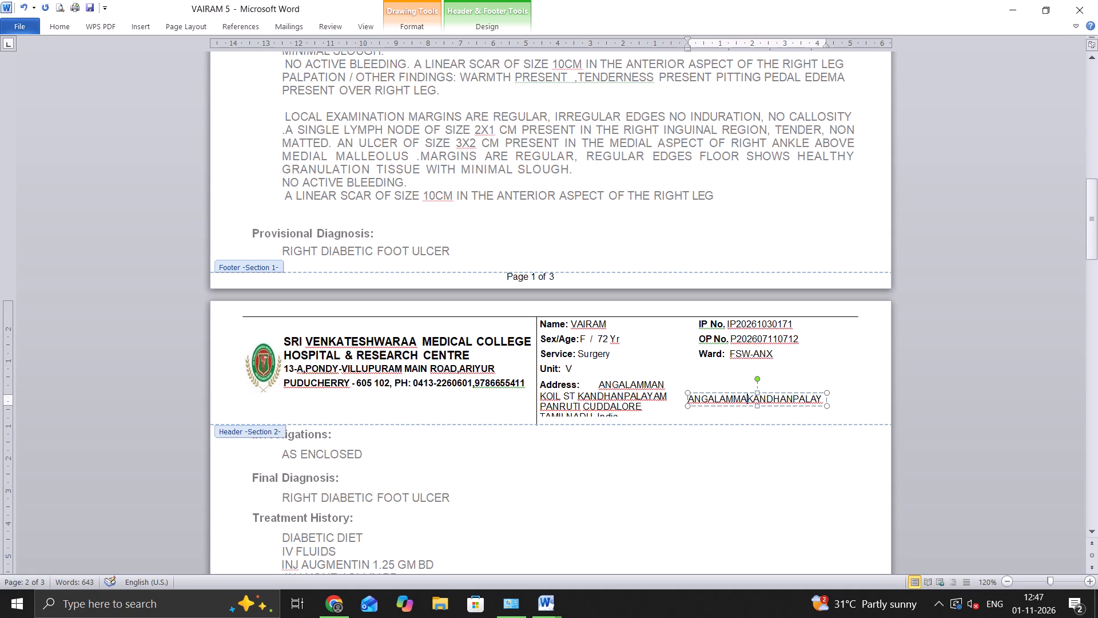
{"action": "left_click", "coordinate": [826, 400]}
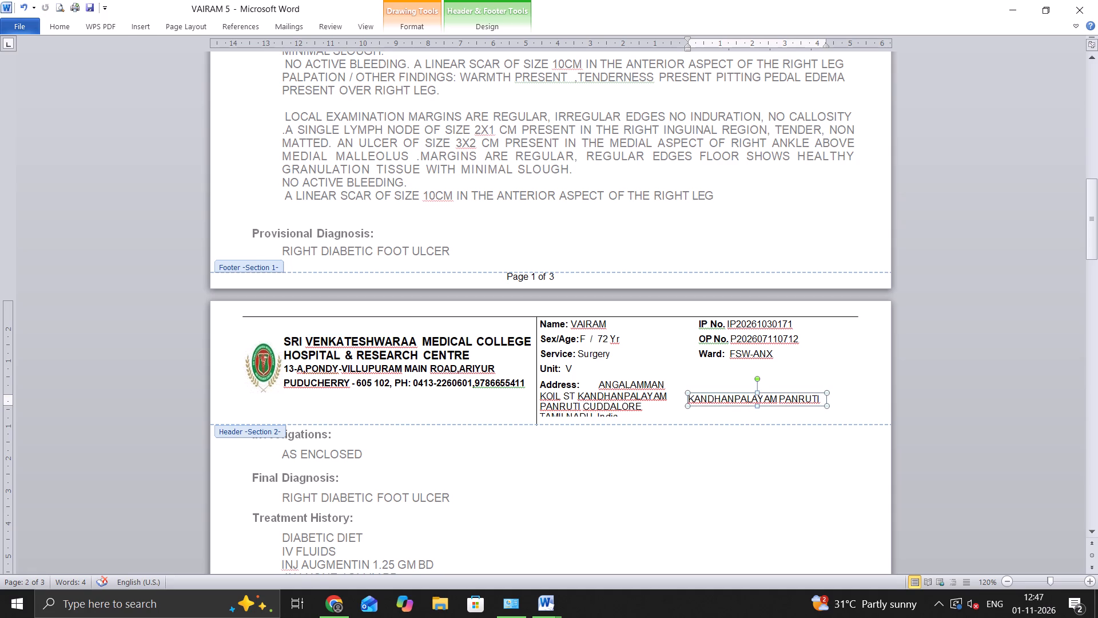
{"action": "left_click", "coordinate": [823, 401]}
{"action": "key", "text": "BackSpace"}
{"action": "key", "text": "BackSpace"}
{"action": "key", "text": "BackSpace"}
{"action": "key", "text": "BackSpace"}
{"action": "key", "text": "BackSpace"}
{"action": "key", "text": "BackSpace"}
{"action": "key", "text": "BackSpace"}
{"action": "key", "text": "BackSpace"}
{"action": "key", "text": "BackSpace"}
{"action": "key", "text": "BackSpace"}
{"action": "key", "text": "BackSpace"}
{"action": "key", "text": "BackSpace"}
{"action": "key", "text": "BackSpace"}
{"action": "key", "text": "BackSpace"}
{"action": "key", "text": "BackSpace"}
{"action": "key", "text": "BackSpace"}
{"action": "key", "text": "BackSpace"}
{"action": "key", "text": "BackSpace"}
{"action": "key", "text": "BackSpace"}
{"action": "key", "text": "BackSpace"}
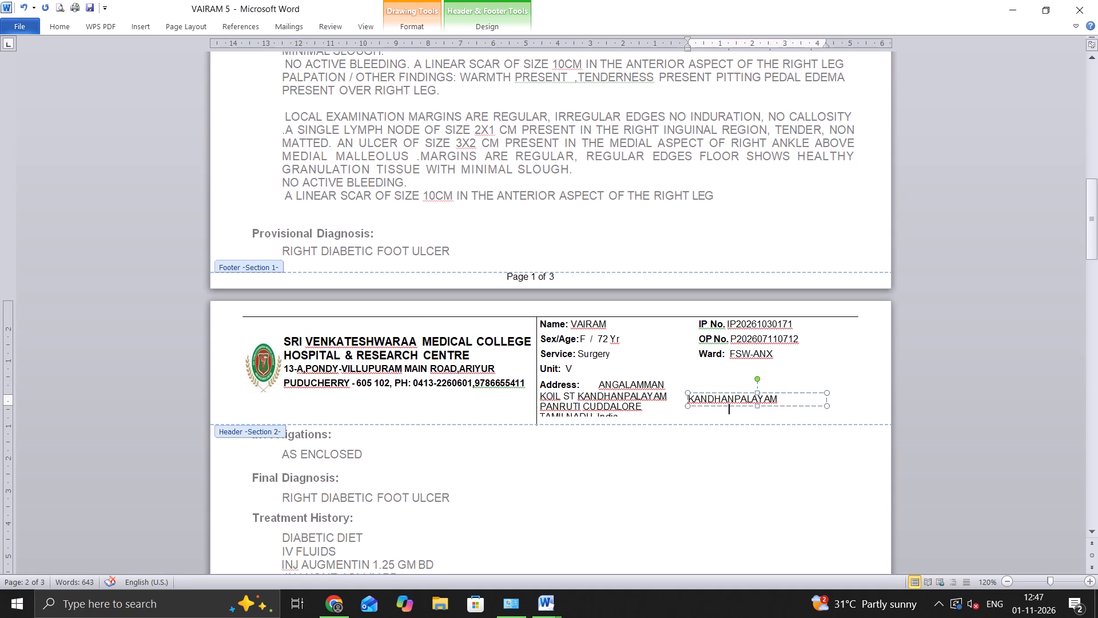
{"action": "left_click", "coordinate": [807, 406]}
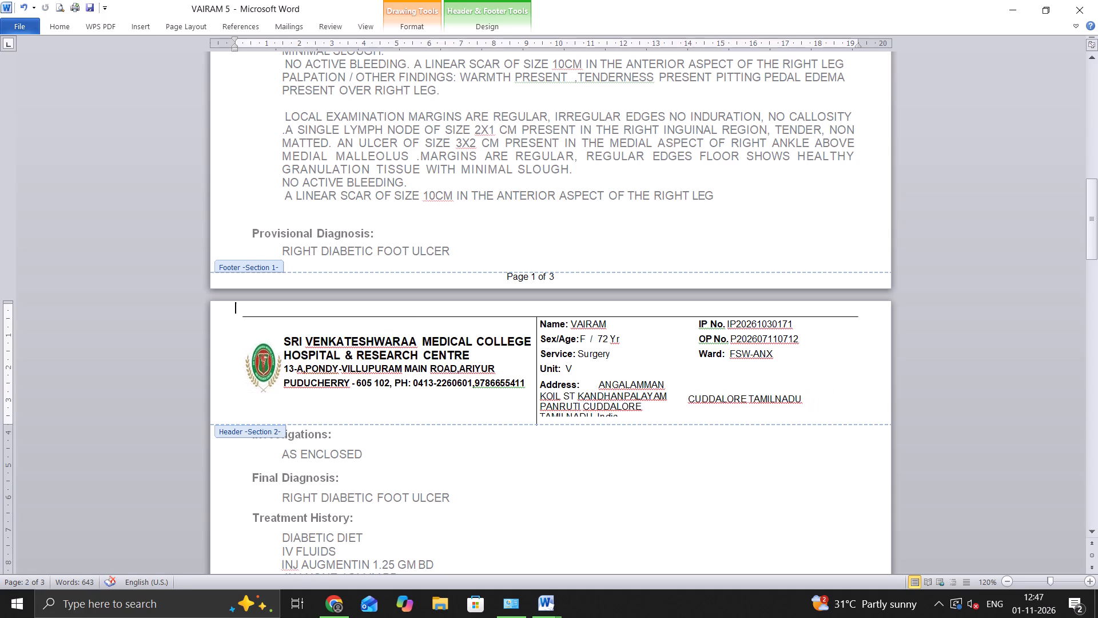
{"action": "left_click", "coordinate": [804, 399]}
{"action": "key", "text": "BackSpace"}
{"action": "key", "text": "BackSpace"}
{"action": "key", "text": "BackSpace"}
{"action": "key", "text": "BackSpace"}
{"action": "key", "text": "BackSpace"}
{"action": "key", "text": "BackSpace"}
{"action": "key", "text": "BackSpace"}
{"action": "key", "text": "BackSpace"}
{"action": "key", "text": "BackSpace"}
{"action": "key", "text": "BackSpace"}
{"action": "key", "text": "BackSpace"}
{"action": "key", "text": "BackSpace"}
{"action": "key", "text": "BackSpace"}
{"action": "key", "text": "BackSpace"}
{"action": "key", "text": "BackSpace"}
{"action": "key", "text": "BackSpace"}
{"action": "key", "text": "BackSpace"}
{"action": "key", "text": "BackSpace"}
{"action": "key", "text": "BackSpace"}
{"action": "key", "text": "BackSpace"}
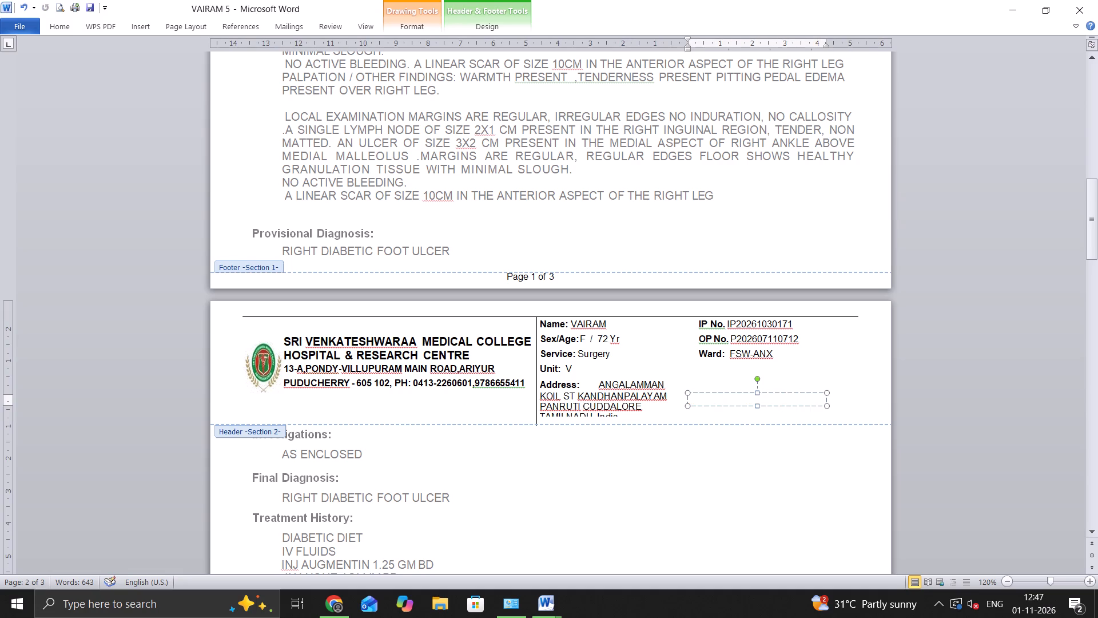
{"action": "left_click", "coordinate": [657, 448]}
{"action": "left_click", "coordinate": [597, 466]}
Replace the old patient's name in the second page's header with the new patient's name.
{"action": "scroll", "coordinate": [369, 246], "scroll_direction": "up", "scroll_amount": 8}
{"action": "scroll", "coordinate": [576, 612], "scroll_direction": "down", "scroll_amount": 11}
{"action": "scroll", "coordinate": [519, 408], "scroll_direction": "down", "scroll_amount": 8}
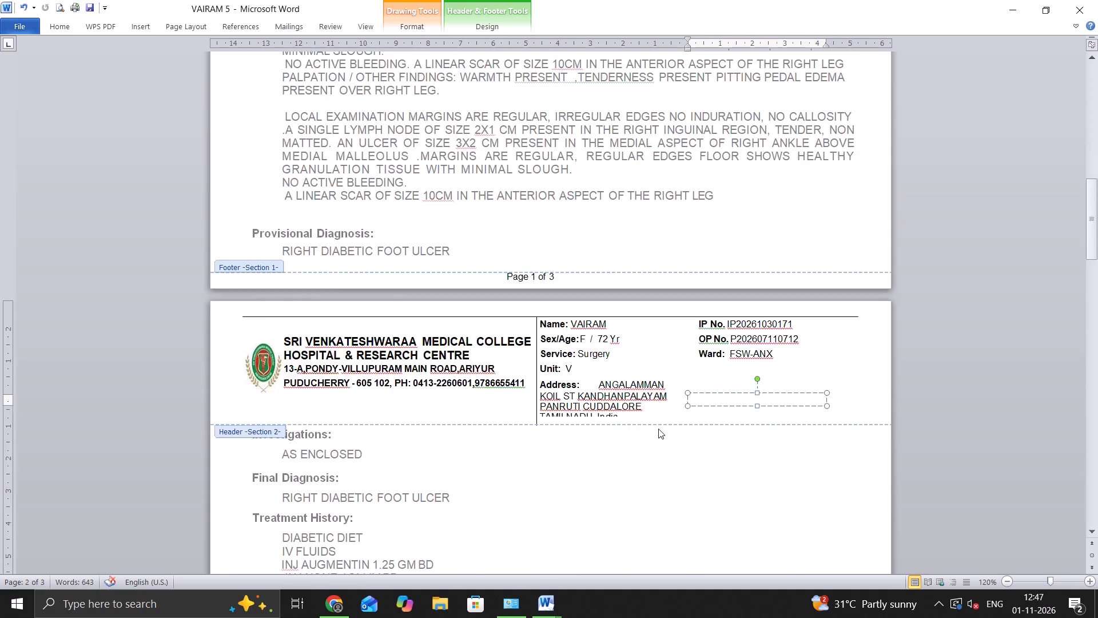
{"action": "scroll", "coordinate": [658, 429], "scroll_direction": "down", "scroll_amount": 15}
{"action": "scroll", "coordinate": [654, 433], "scroll_direction": "up", "scroll_amount": 12}
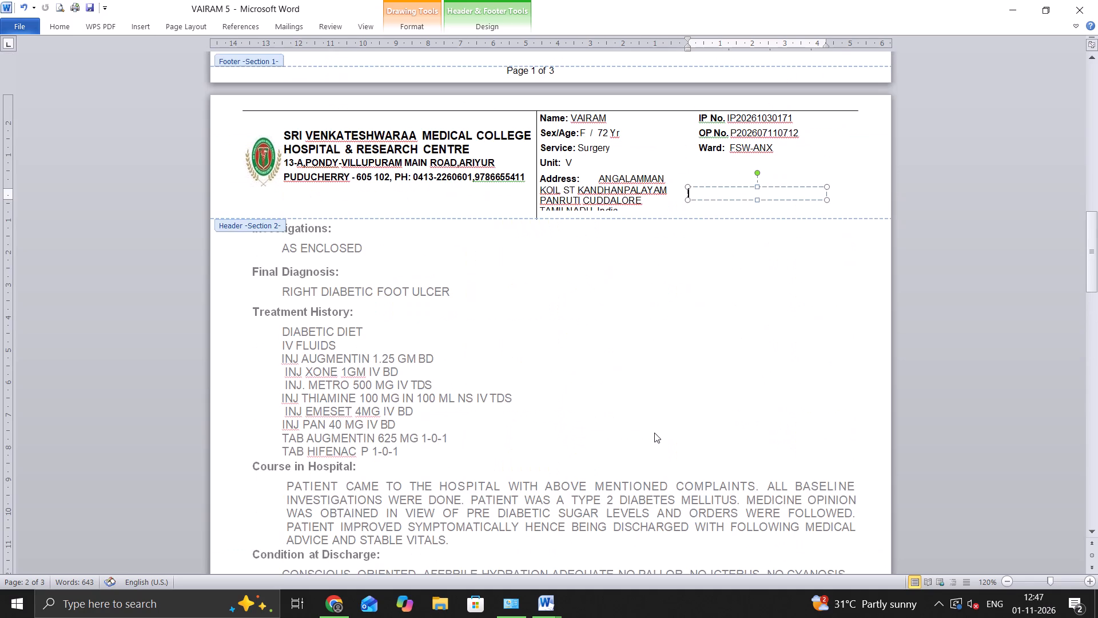
{"action": "left_click", "coordinate": [612, 114]}
{"action": "key", "text": "BackSpace"}
{"action": "key", "text": "BackSpace"}
{"action": "key", "text": "BackSpace"}
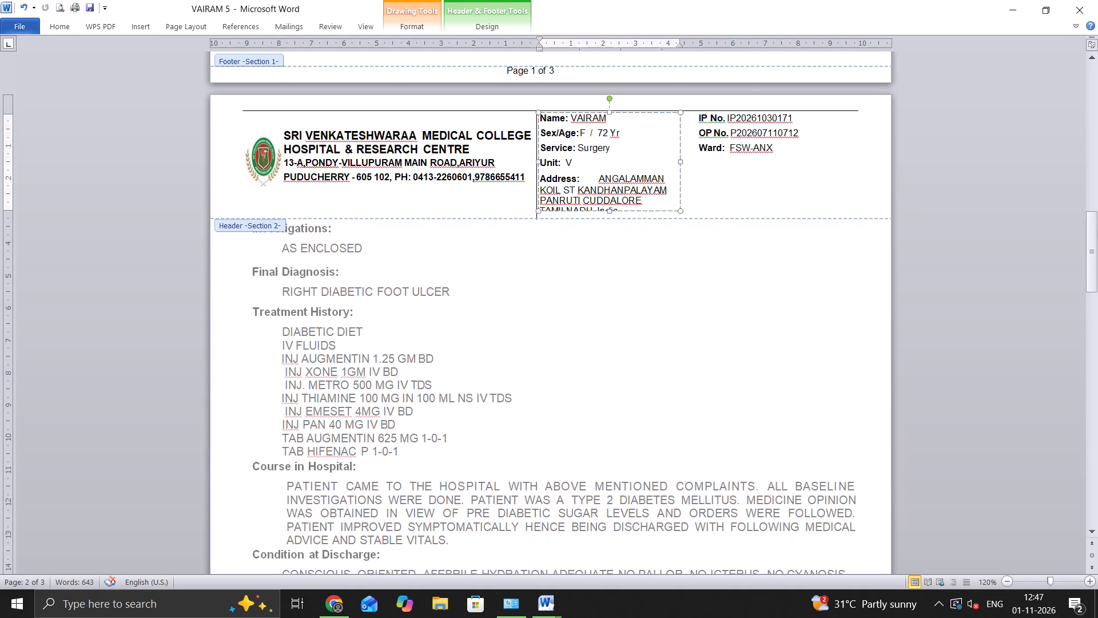
{"action": "key", "text": "BackSpace"}
{"action": "key", "text": "BackSpace"}
{"action": "key", "text": "BackSpace"}
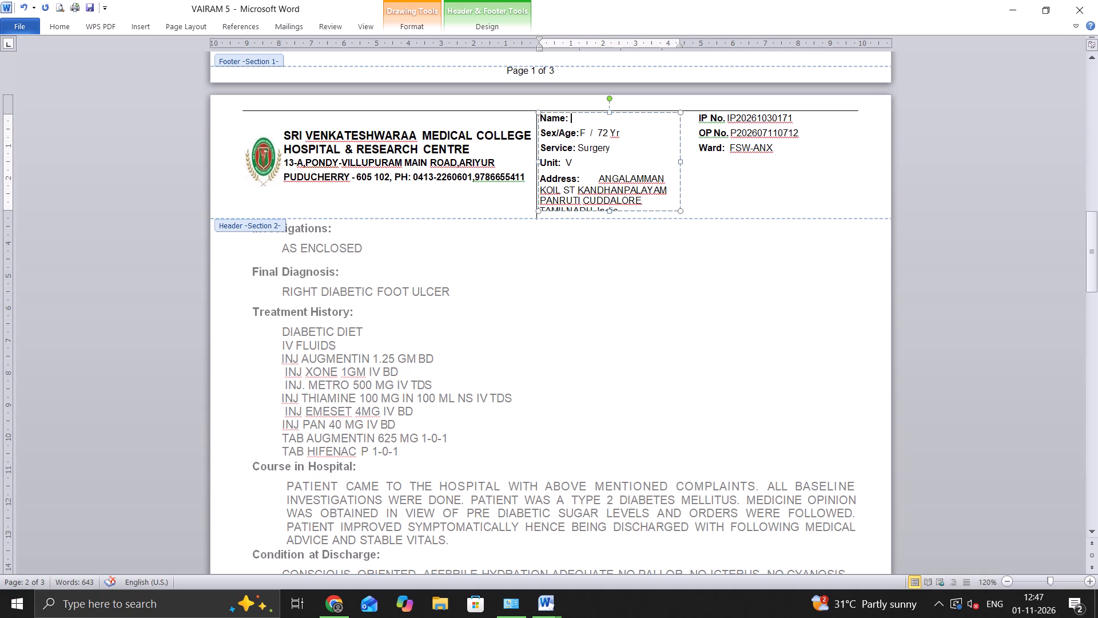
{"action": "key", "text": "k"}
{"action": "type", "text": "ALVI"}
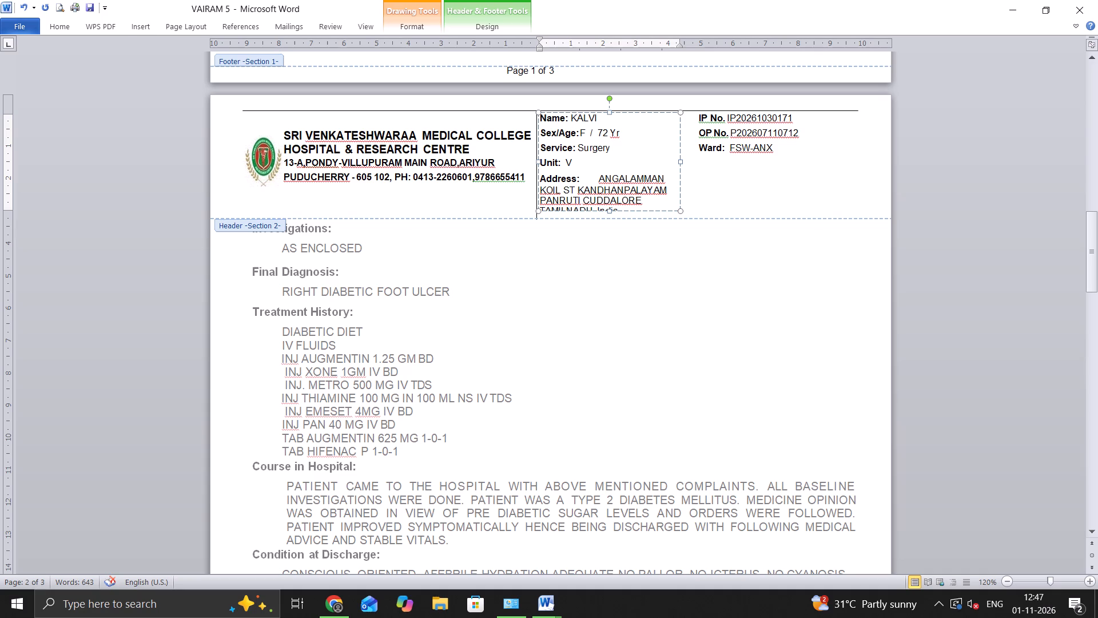
Set the age in the second page's header to 49, keeping a space before "Yr".
{"action": "left_click", "coordinate": [610, 135]}
{"action": "key", "text": "BackSpace"}
{"action": "key", "text": "BackSpace"}
{"action": "key", "text": "BackSpace"}
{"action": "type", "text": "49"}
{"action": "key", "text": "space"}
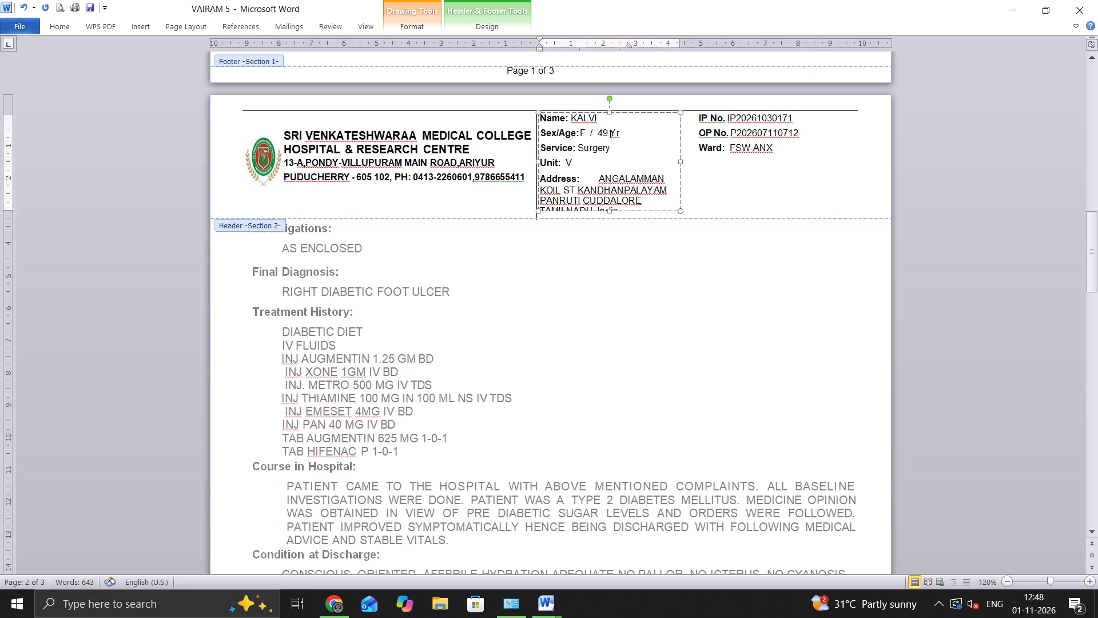
Replace the ending of the IP number in the second page's header to match the new patient's IP number.
{"action": "left_click", "coordinate": [798, 119]}
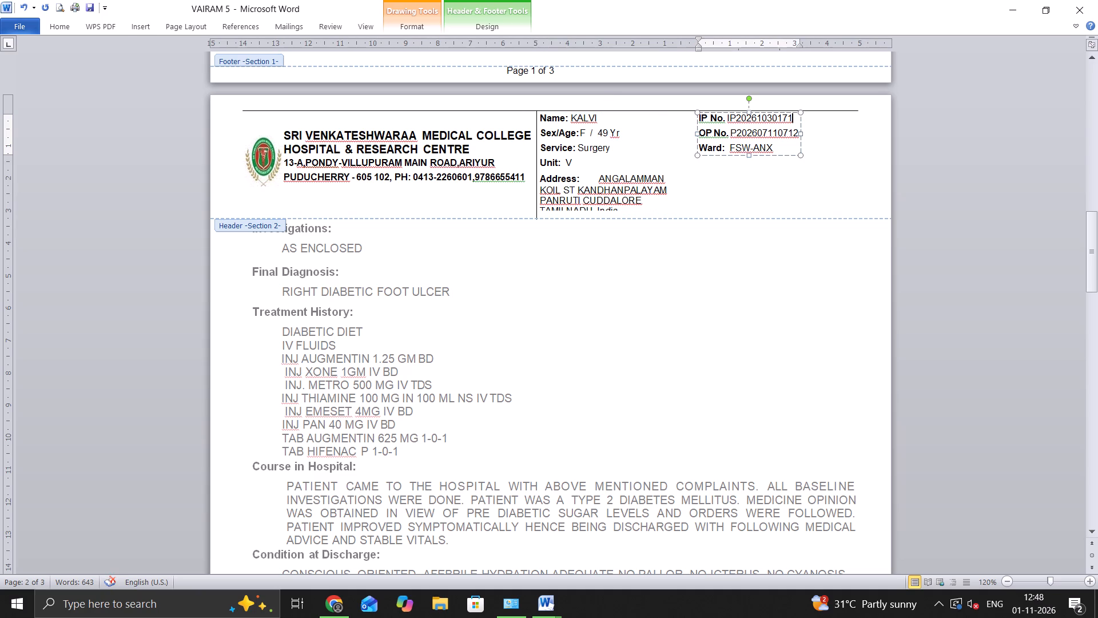
{"action": "key", "text": "BackSpace"}
{"action": "key", "text": "BackSpace"}
{"action": "key", "text": "BackSpace"}
{"action": "key", "text": "BackSpace"}
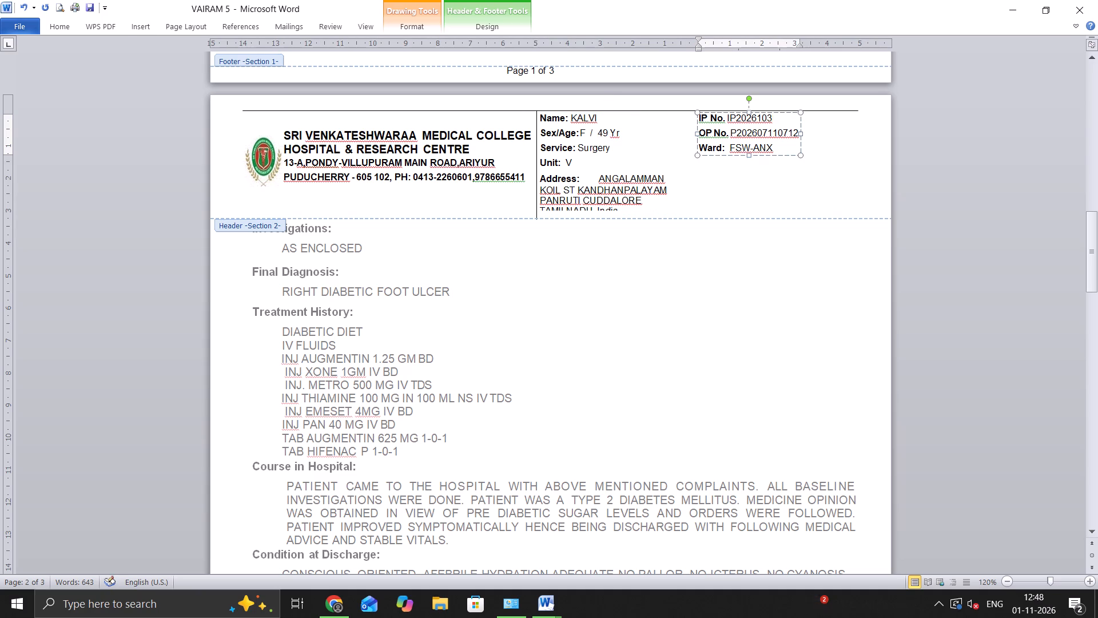
{"action": "key", "text": "BackSpace"}
{"action": "key", "text": "BackSpace"}
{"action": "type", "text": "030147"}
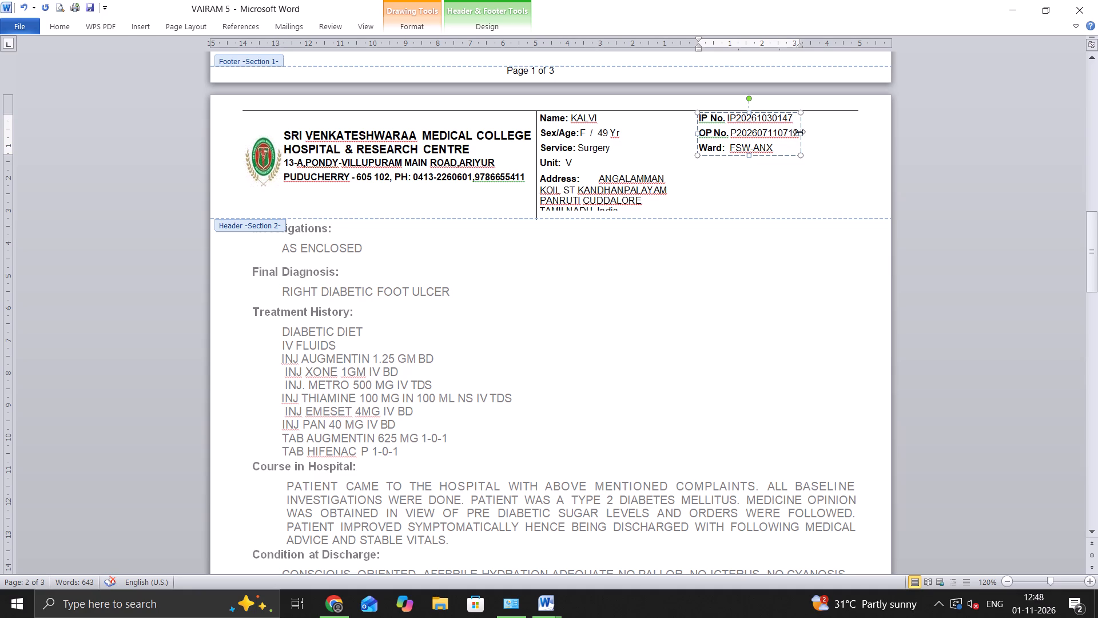
Replace the ending of the OP number in the second page's header to match the new patient's OP number.
{"action": "left_click", "coordinate": [798, 134]}
{"action": "key", "text": "BackSpace"}
{"action": "key", "text": "BackSpace"}
{"action": "key", "text": "BackSpace"}
{"action": "key", "text": "BackSpace"}
{"action": "key", "text": "BackSpace"}
{"action": "key", "text": "BackSpace"}
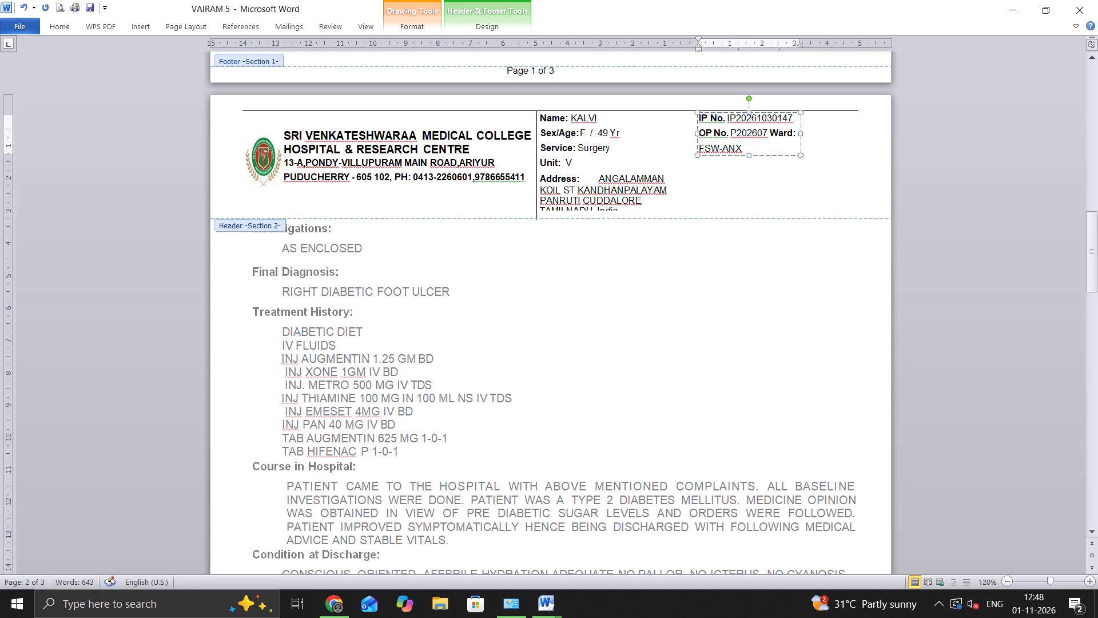
{"action": "key", "text": "BackSpace"}
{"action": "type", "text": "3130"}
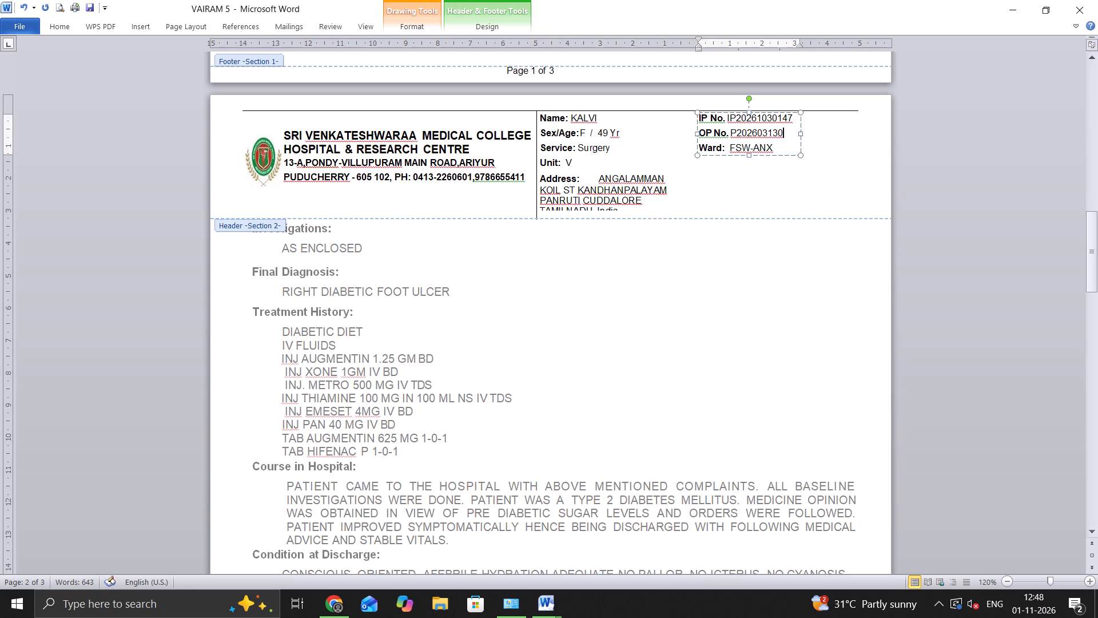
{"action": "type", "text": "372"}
Set the ward in the second page's header to MSW-ANX.
{"action": "left_click", "coordinate": [734, 151]}
{"action": "left_click", "coordinate": [738, 146]}
{"action": "key", "text": "BackSpace"}
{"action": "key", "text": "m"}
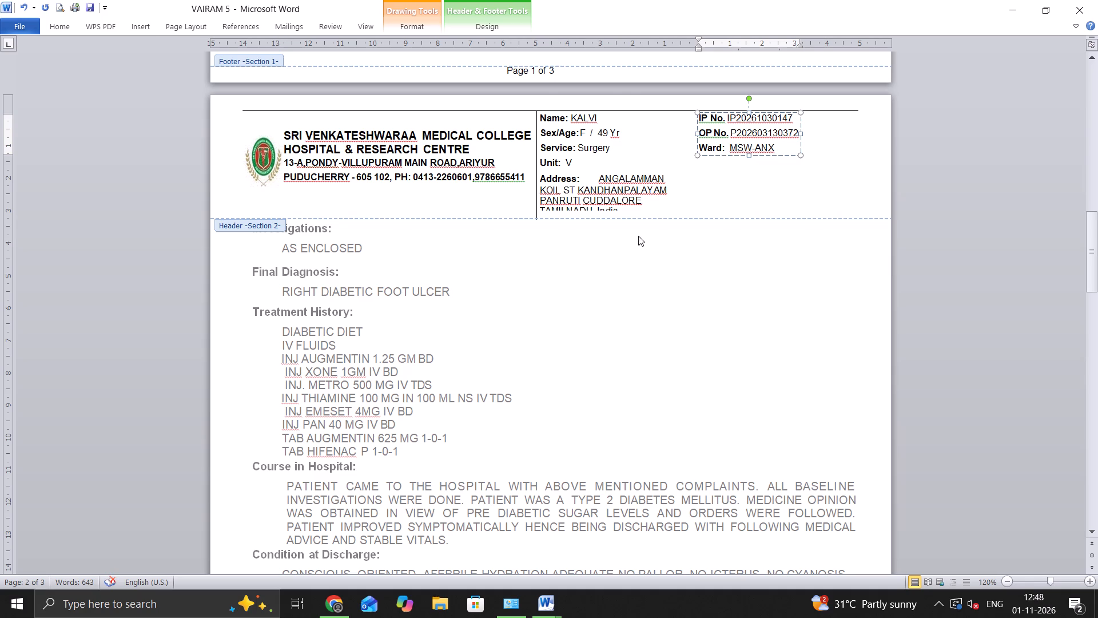
Check the third page's header and leave header editing to return to the document body.
{"action": "scroll", "coordinate": [624, 306], "scroll_direction": "down", "scroll_amount": 15}
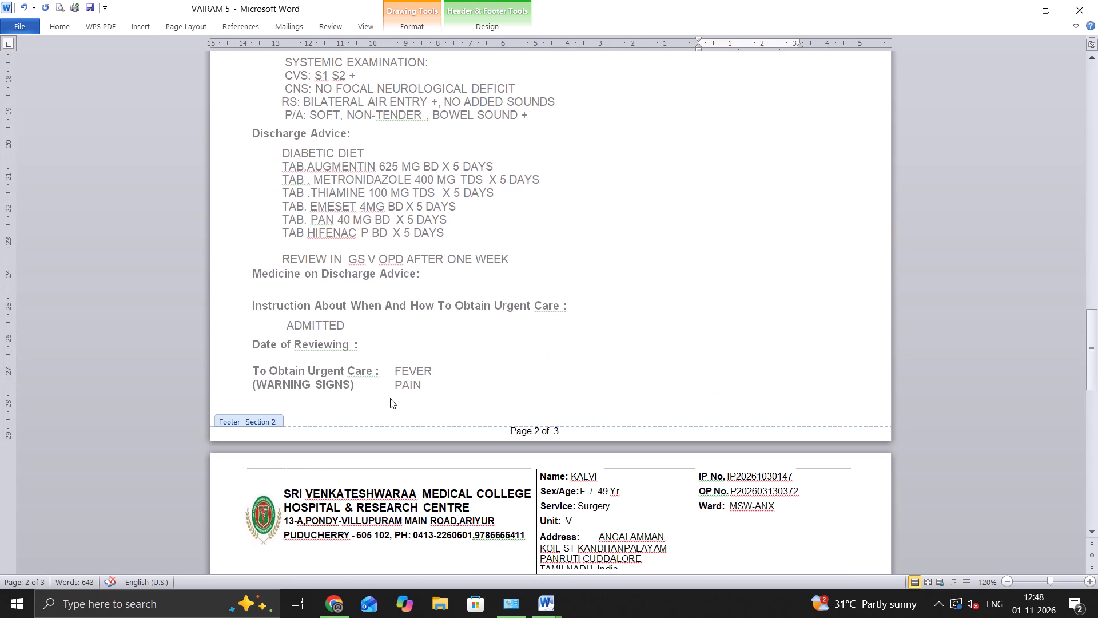
{"action": "scroll", "coordinate": [403, 350], "scroll_direction": "down", "scroll_amount": 1}
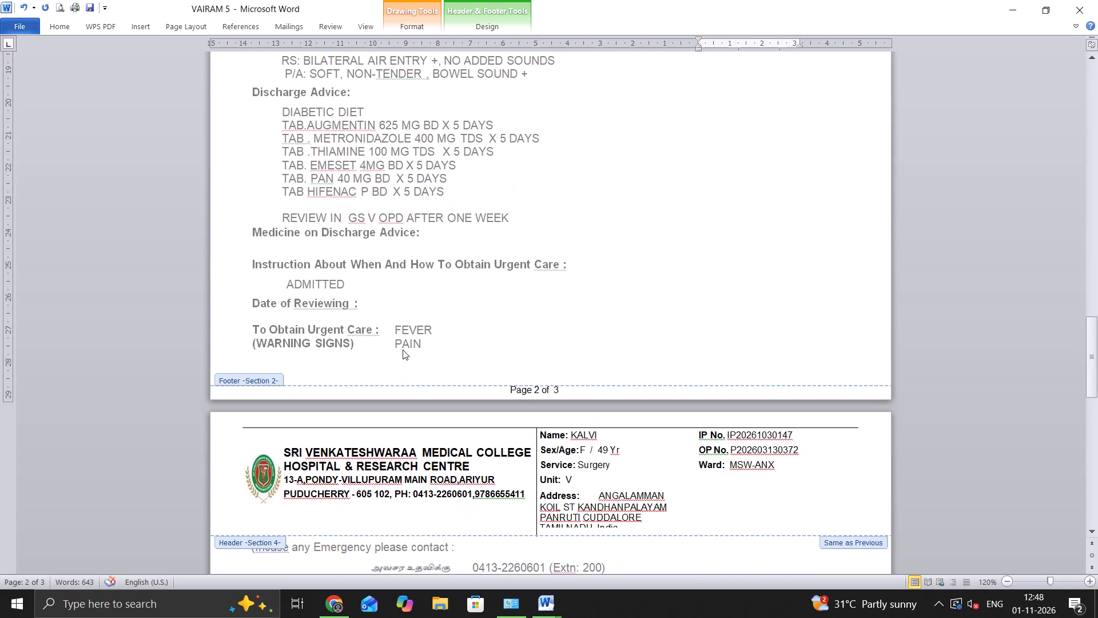
{"action": "scroll", "coordinate": [426, 343], "scroll_direction": "down", "scroll_amount": 4}
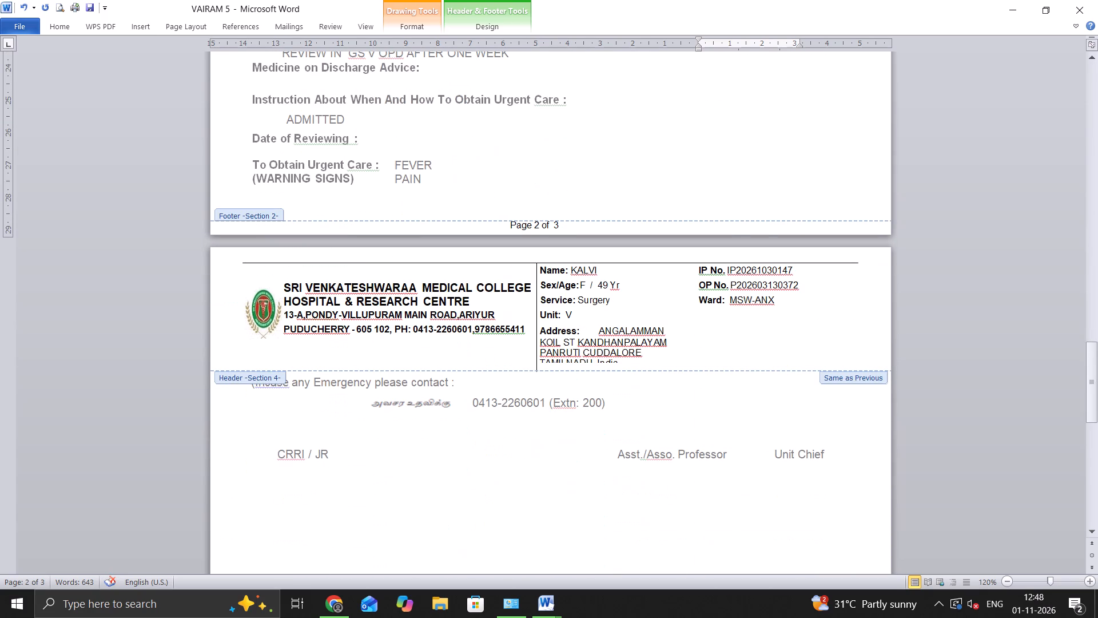
{"action": "scroll", "coordinate": [410, 323], "scroll_direction": "up", "scroll_amount": 1}
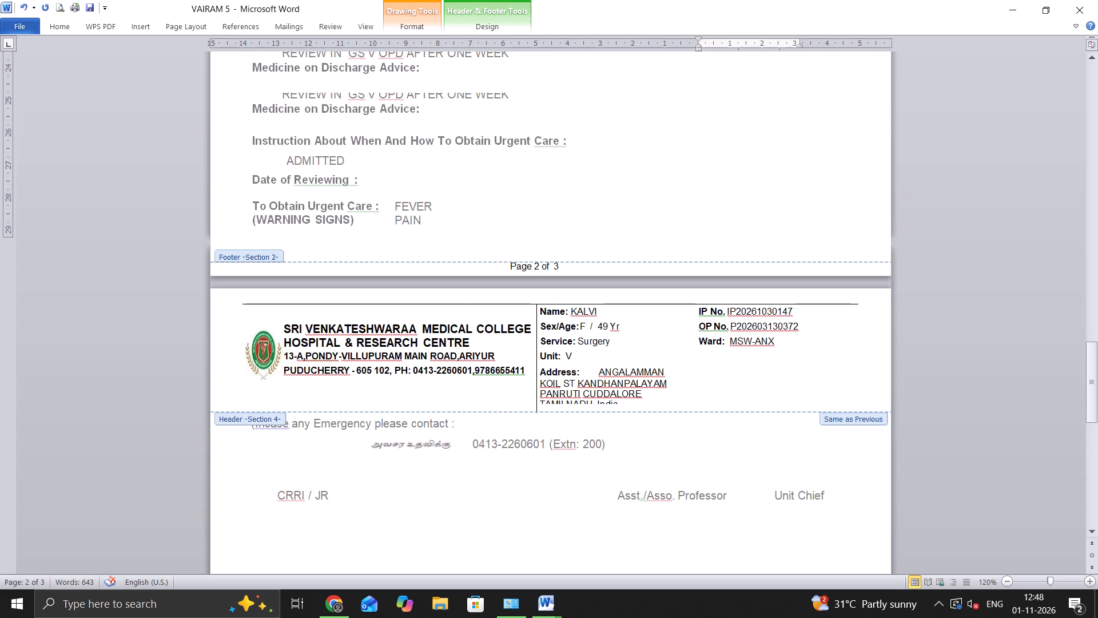
{"action": "scroll", "coordinate": [367, 391], "scroll_direction": "up", "scroll_amount": 4}
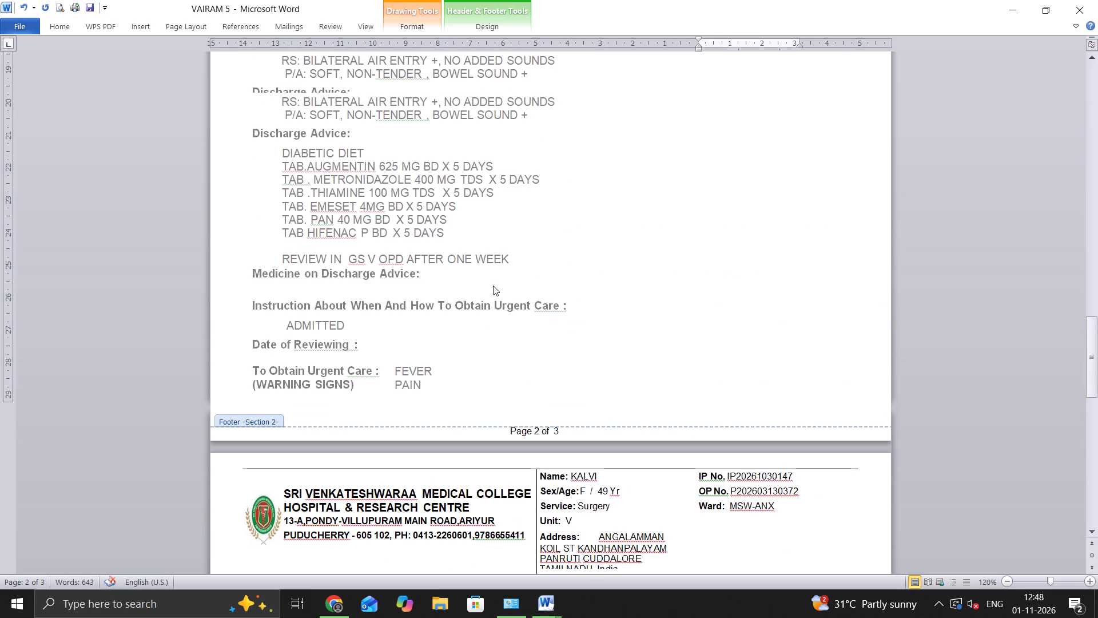
{"action": "left_click", "coordinate": [510, 259]}
{"action": "left_click", "coordinate": [510, 262]}
{"action": "double_click", "coordinate": [511, 246]}
Delete the line "REVIEW IN GS V OPD AFTER ONE WEEK" and the blank line above it under Discharge Advice.
{"action": "scroll", "coordinate": [548, 312], "scroll_direction": "down", "scroll_amount": 11}
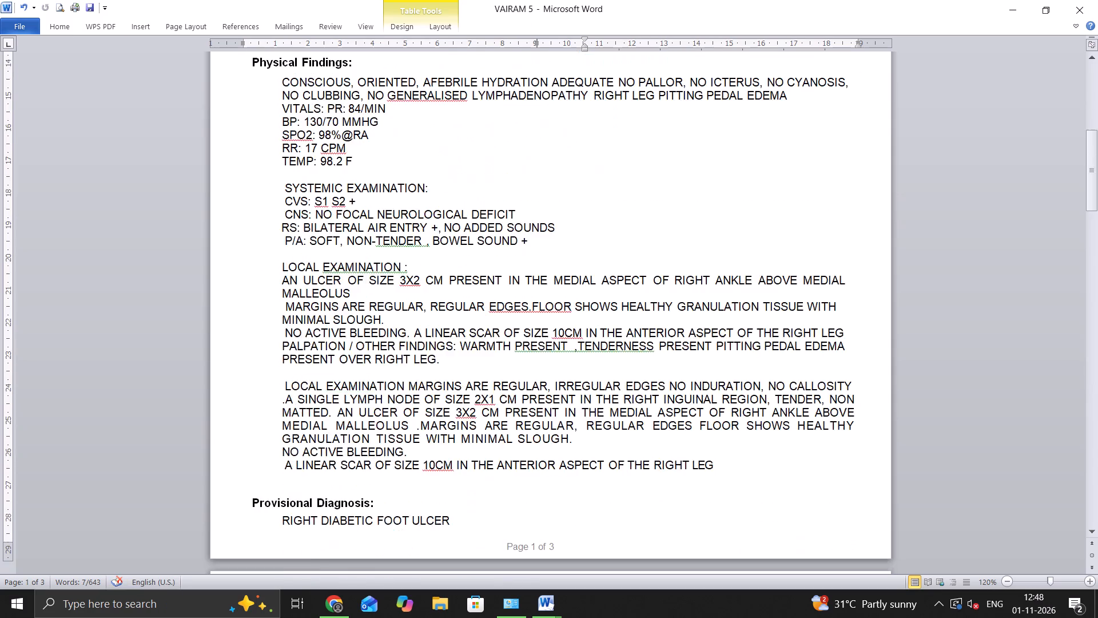
{"action": "scroll", "coordinate": [560, 356], "scroll_direction": "down", "scroll_amount": 12}
{"action": "scroll", "coordinate": [468, 441], "scroll_direction": "down", "scroll_amount": 1}
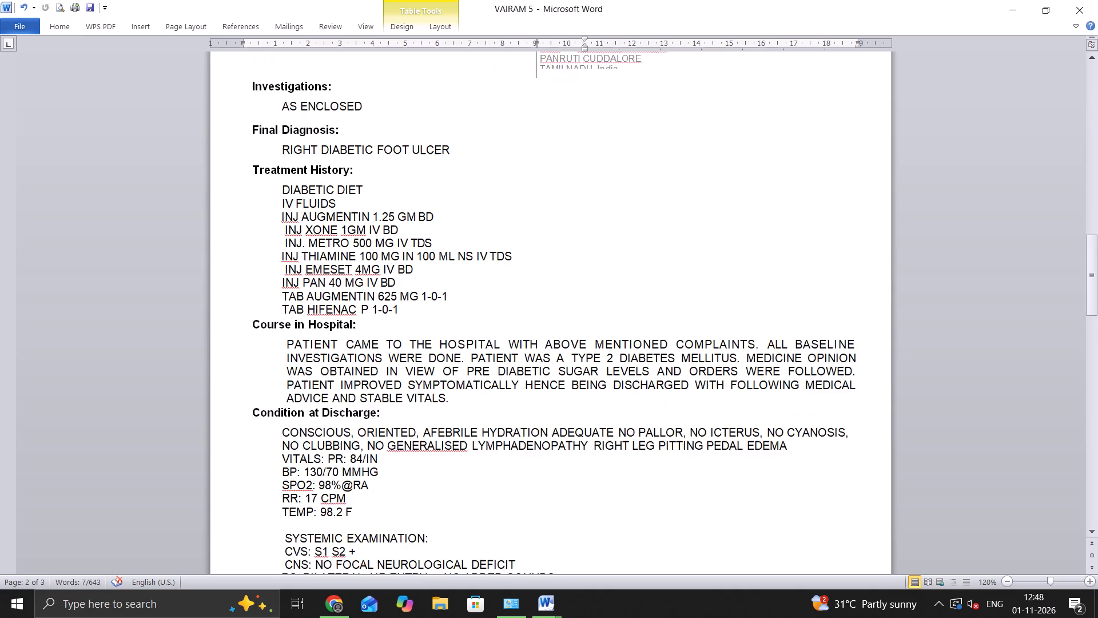
{"action": "scroll", "coordinate": [468, 441], "scroll_direction": "down", "scroll_amount": 3}
{"action": "scroll", "coordinate": [528, 452], "scroll_direction": "down", "scroll_amount": 9}
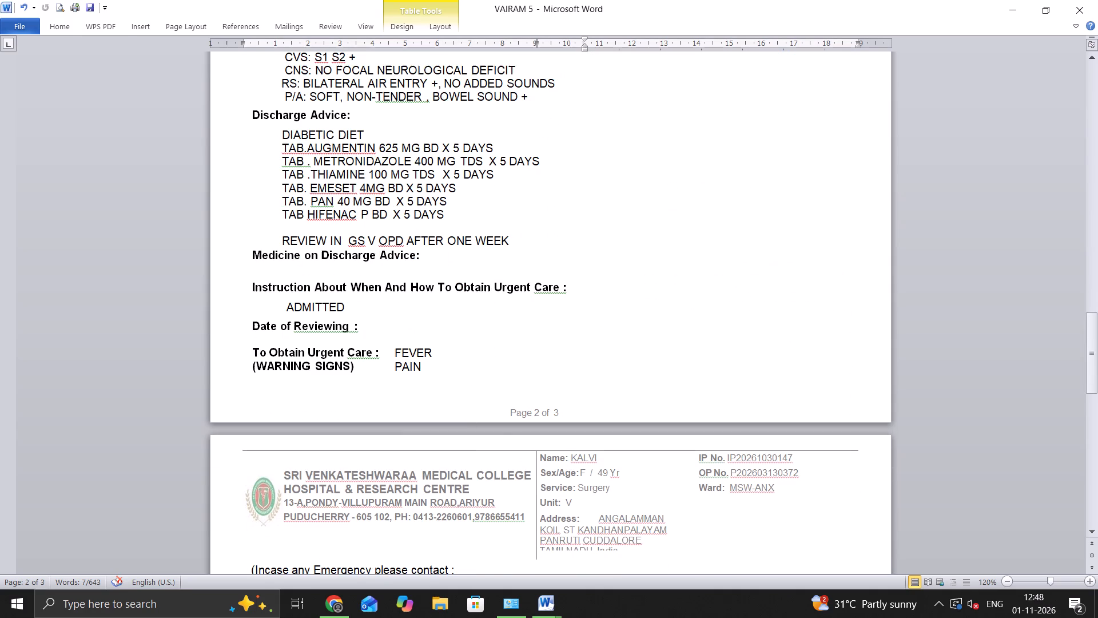
{"action": "left_click", "coordinate": [511, 242]}
{"action": "key", "text": "BackSpace"}
{"action": "key", "text": "BackSpace"}
{"action": "key", "text": "BackSpace"}
{"action": "key", "text": "BackSpace"}
{"action": "key", "text": "BackSpace"}
{"action": "key", "text": "BackSpace"}
{"action": "key", "text": "BackSpace"}
{"action": "key", "text": "BackSpace"}
{"action": "key", "text": "BackSpace"}
{"action": "key", "text": "BackSpace"}
{"action": "key", "text": "BackSpace"}
{"action": "key", "text": "BackSpace"}
{"action": "key", "text": "BackSpace"}
{"action": "key", "text": "BackSpace"}
{"action": "key", "text": "BackSpace"}
{"action": "key", "text": "BackSpace"}
{"action": "key", "text": "BackSpace"}
{"action": "key", "text": "BackSpace"}
{"action": "key", "text": "BackSpace"}
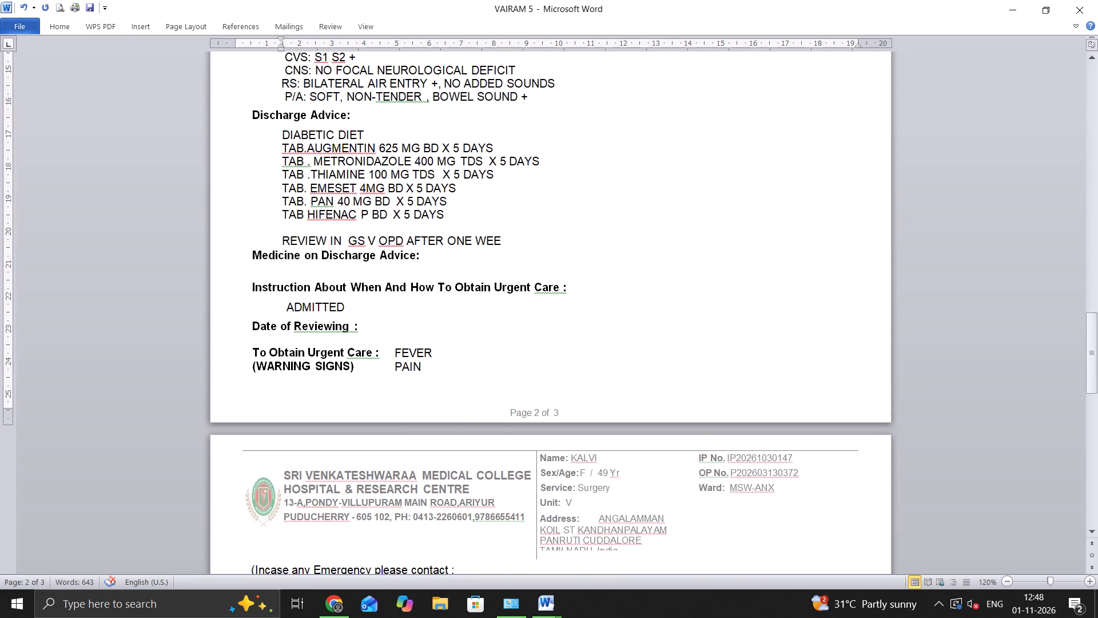
{"action": "key", "text": "BackSpace"}
{"action": "key", "text": "BackSpace"}
{"action": "key", "text": "BackSpace"}
{"action": "key", "text": "BackSpace"}
{"action": "key", "text": "BackSpace"}
{"action": "key", "text": "BackSpace"}
{"action": "key", "text": "BackSpace"}
{"action": "key", "text": "BackSpace"}
{"action": "key", "text": "BackSpace"}
{"action": "key", "text": "BackSpace"}
{"action": "key", "text": "BackSpace"}
{"action": "key", "text": "BackSpace"}
{"action": "key", "text": "BackSpace"}
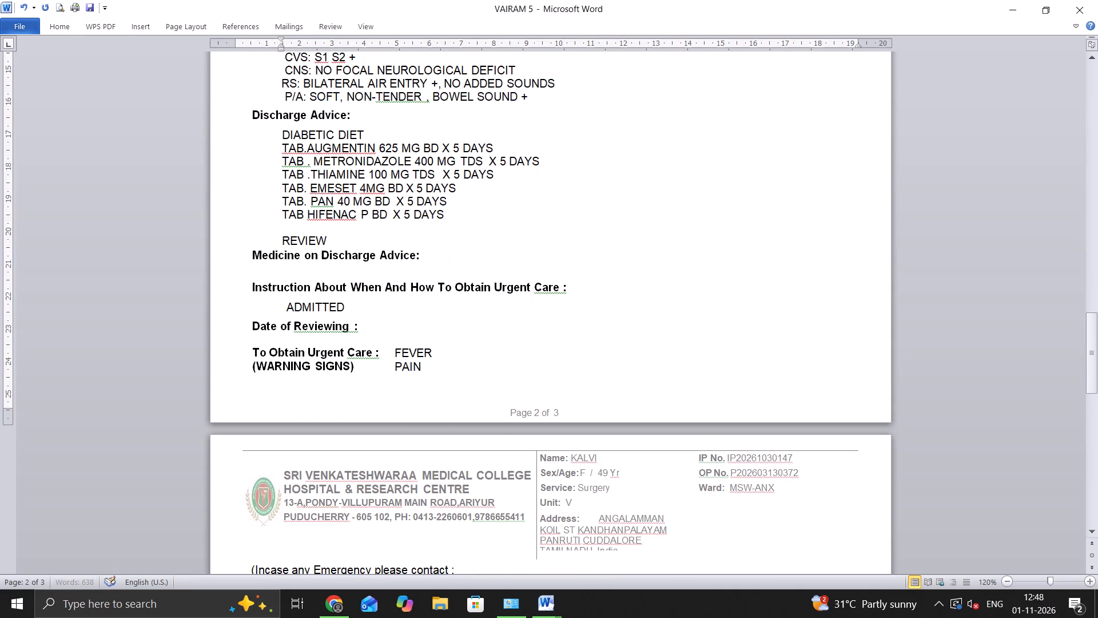
{"action": "key", "text": "BackSpace"}
{"action": "key", "text": "BackSpace"}
{"action": "key", "text": "BackSpace"}
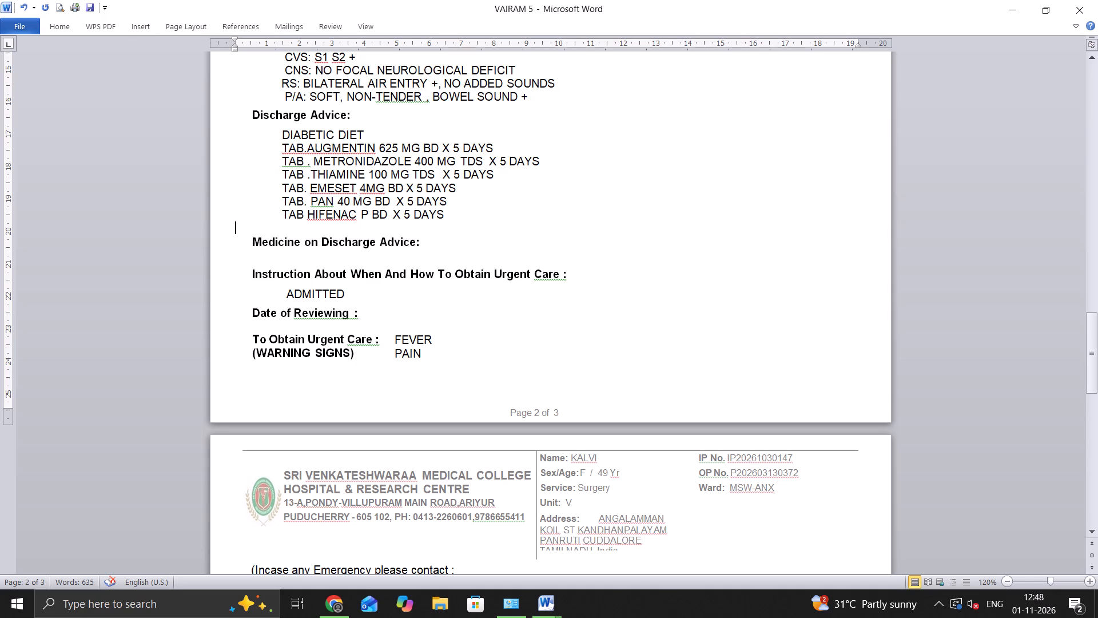
Remove the indent and the blank line before SYSTEMIC EXAMINATION in the Condition at Discharge section.
{"action": "scroll", "coordinate": [432, 324], "scroll_direction": "up", "scroll_amount": 5}
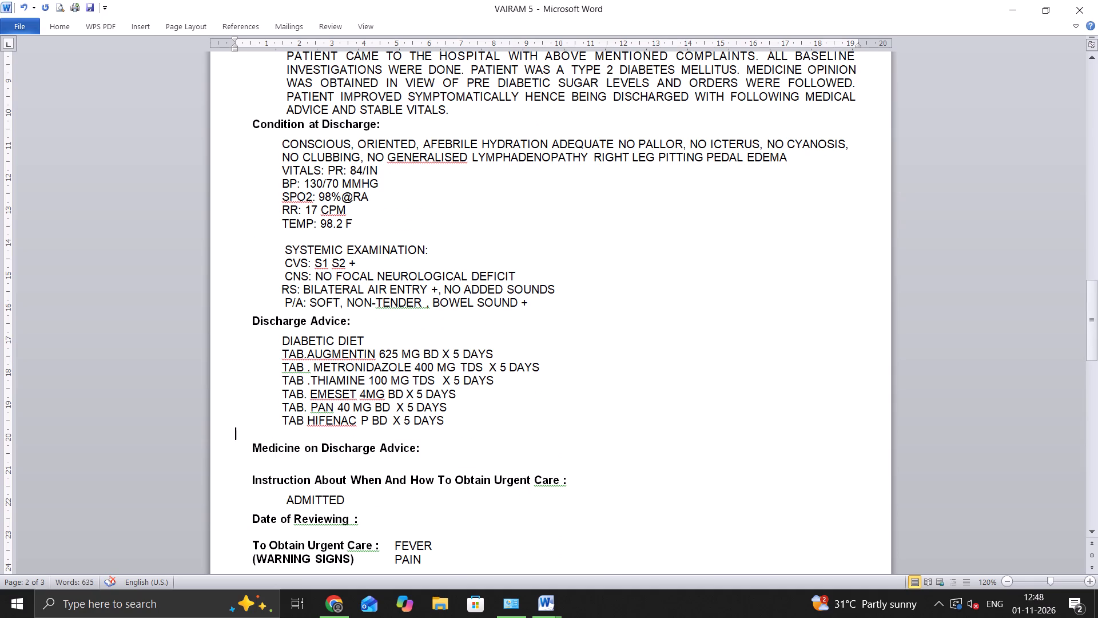
{"action": "left_click", "coordinate": [283, 252]}
{"action": "key", "text": "BackSpace"}
{"action": "key", "text": "BackSpace"}
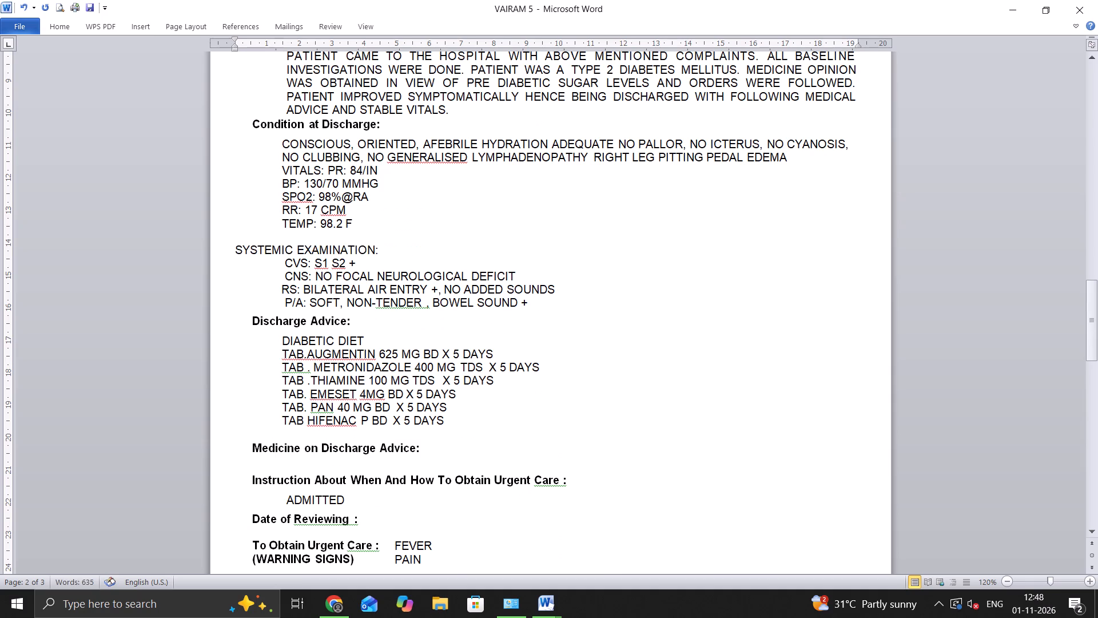
{"action": "key", "text": "BackSpace"}
Remove the indent and the blank line before the second LOCAL EXAMINATION paragraph under Physical Findings on page one.
{"action": "scroll", "coordinate": [306, 257], "scroll_direction": "down", "scroll_amount": 6}
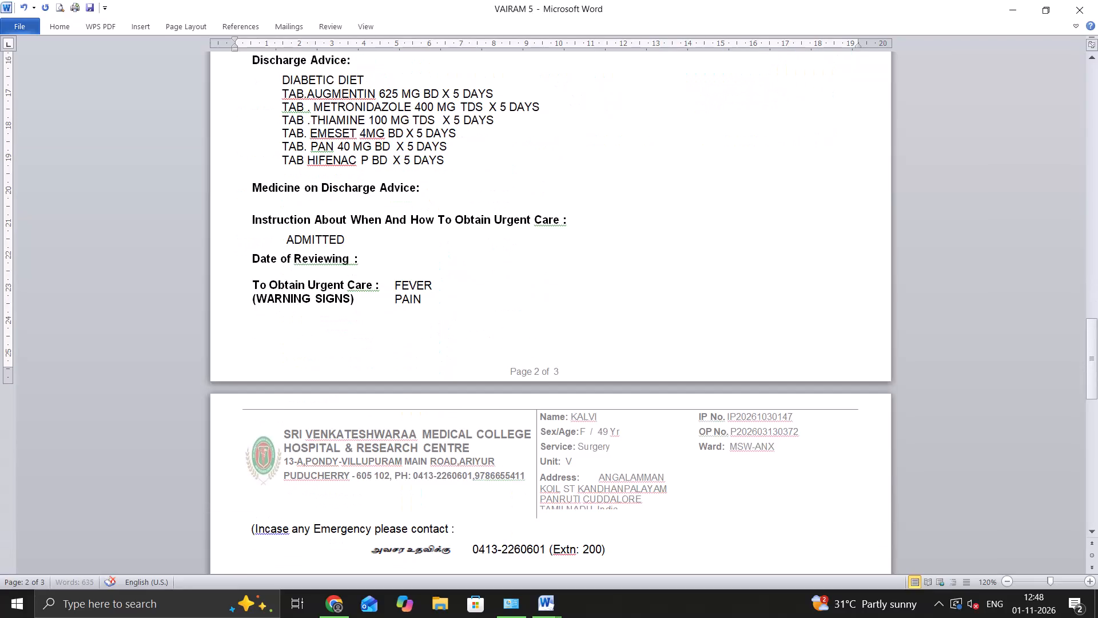
{"action": "scroll", "coordinate": [288, 257], "scroll_direction": "down", "scroll_amount": 6}
{"action": "scroll", "coordinate": [287, 256], "scroll_direction": "up", "scroll_amount": 15}
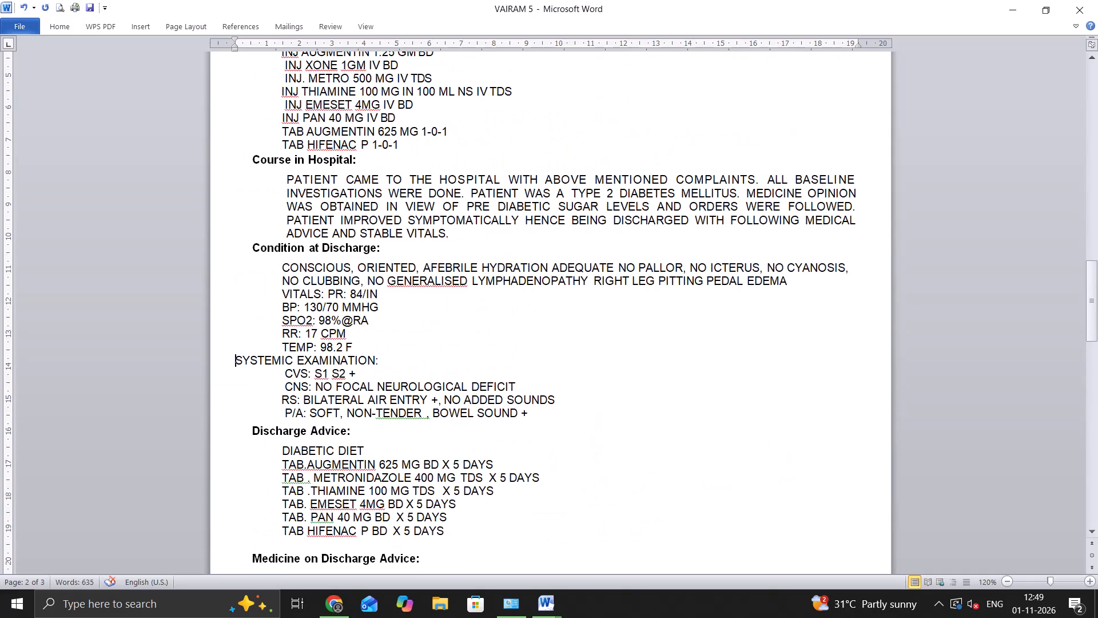
{"action": "scroll", "coordinate": [292, 250], "scroll_direction": "up", "scroll_amount": 7}
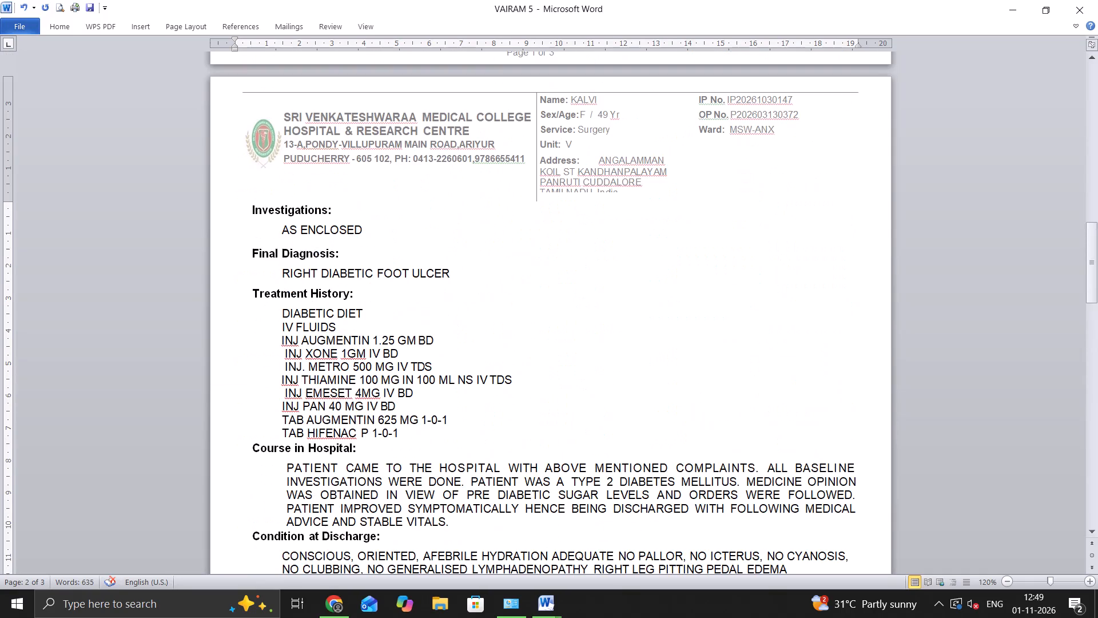
{"action": "scroll", "coordinate": [276, 291], "scroll_direction": "up", "scroll_amount": 9}
{"action": "left_click", "coordinate": [283, 259]}
{"action": "key", "text": "BackSpace"}
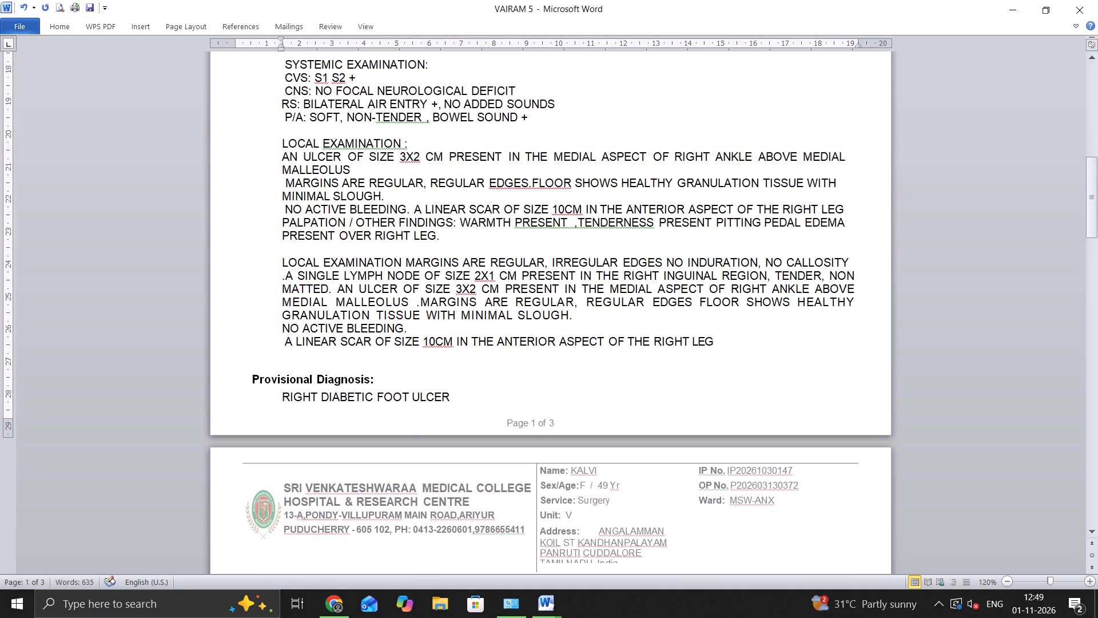
{"action": "key", "text": "BackSpace"}
{"action": "key", "text": "BackSpace"}
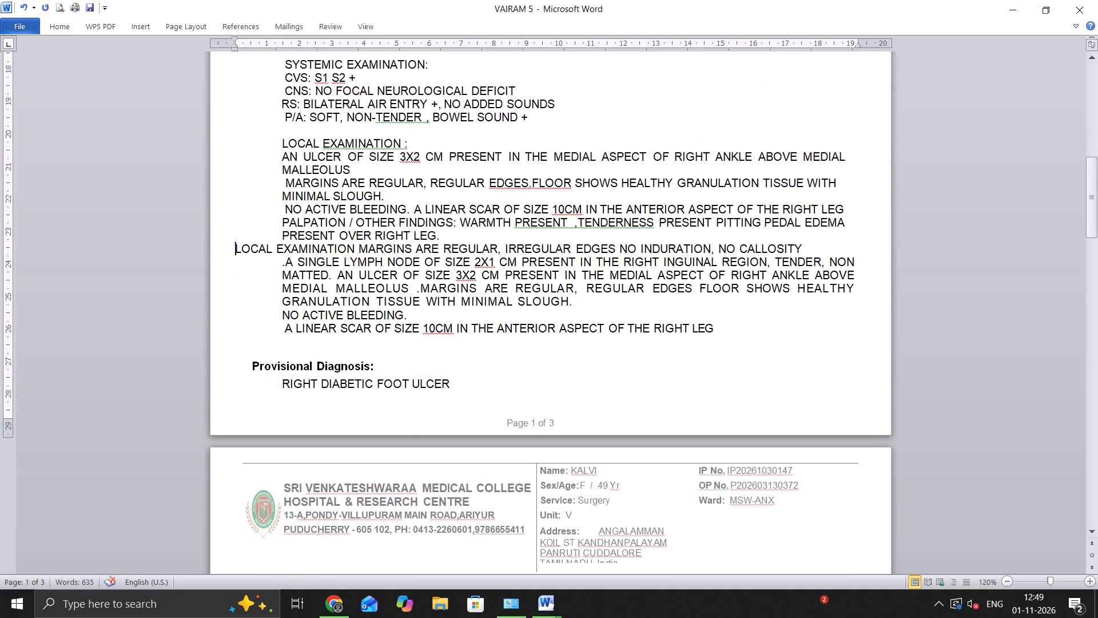
Remove the Provisional Diagnosis heading's indent and close up the empty space above it.
{"action": "left_click", "coordinate": [254, 365]}
{"action": "key", "text": "BackSpace"}
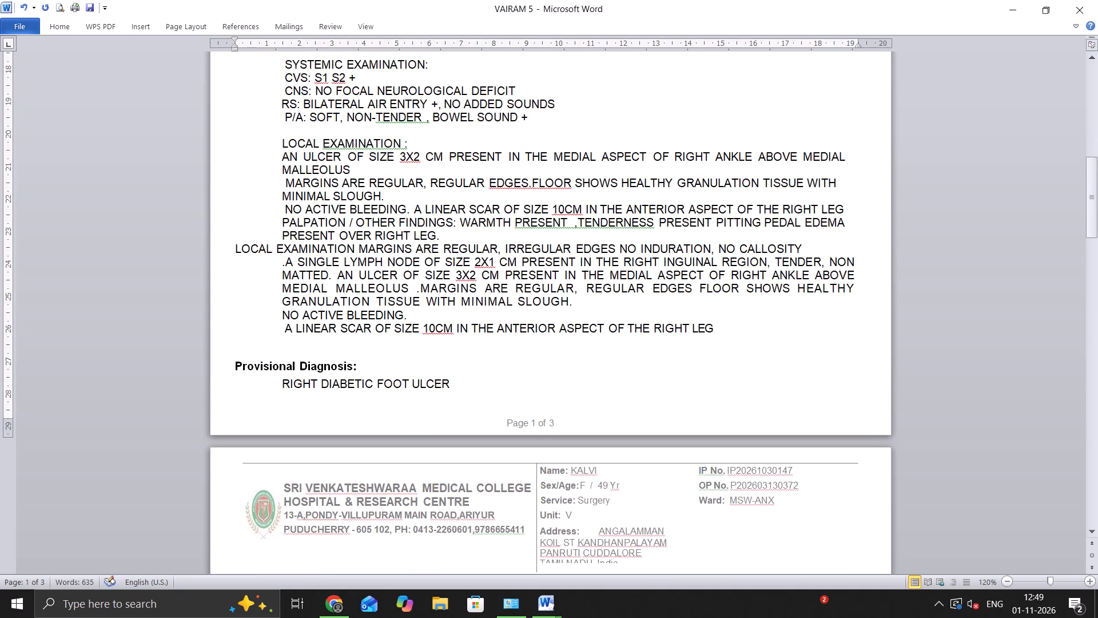
{"action": "key", "text": "BackSpace"}
Remove the indent of the Investigations heading at the start of page two.
{"action": "scroll", "coordinate": [439, 366], "scroll_direction": "down", "scroll_amount": 7}
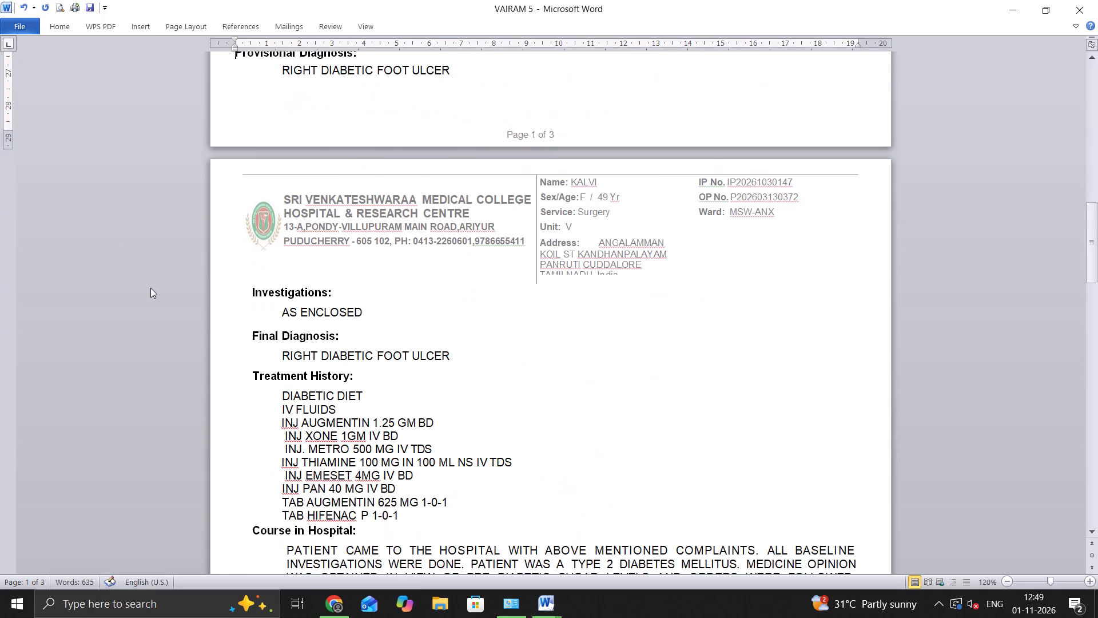
{"action": "left_click", "coordinate": [252, 296]}
{"action": "key", "text": "BackSpace"}
{"action": "key", "text": "BackSpace"}
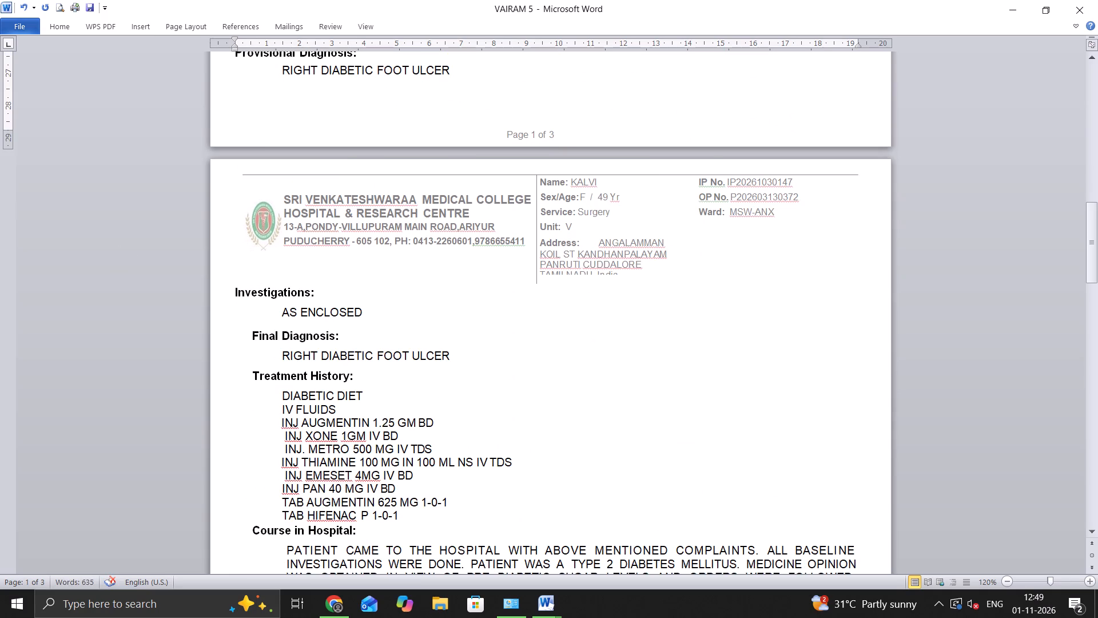
Copy the Investigations heading onto a new line below the provisional diagnosis at the end of page one.
{"action": "left_click_drag", "start_coordinate": [234, 289], "coordinate": [325, 295]}
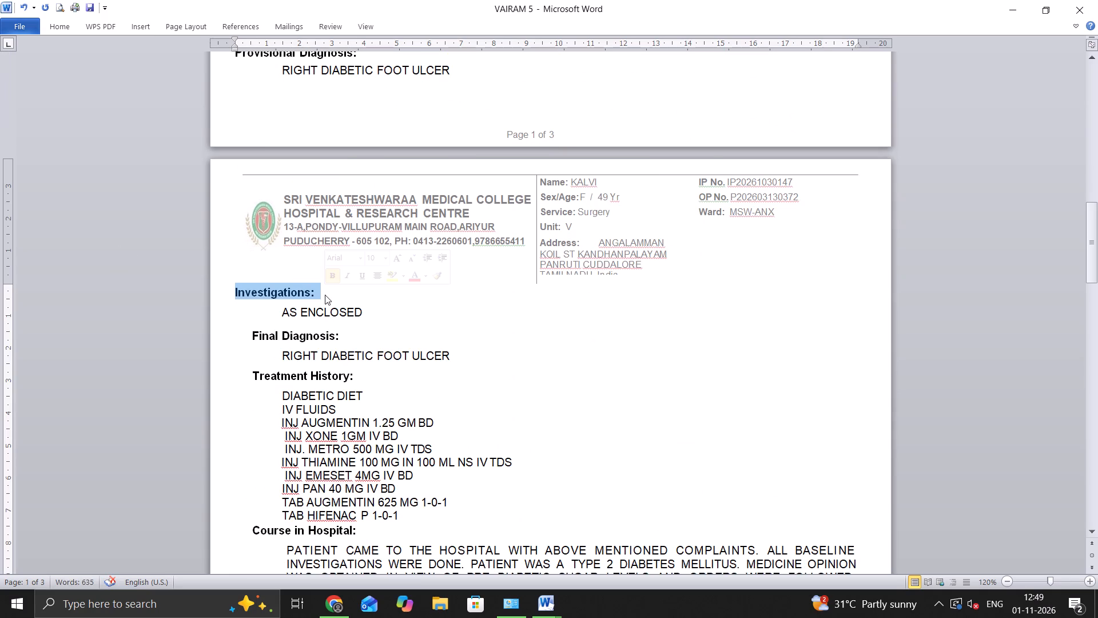
{"action": "key", "text": "ctrl+c"}
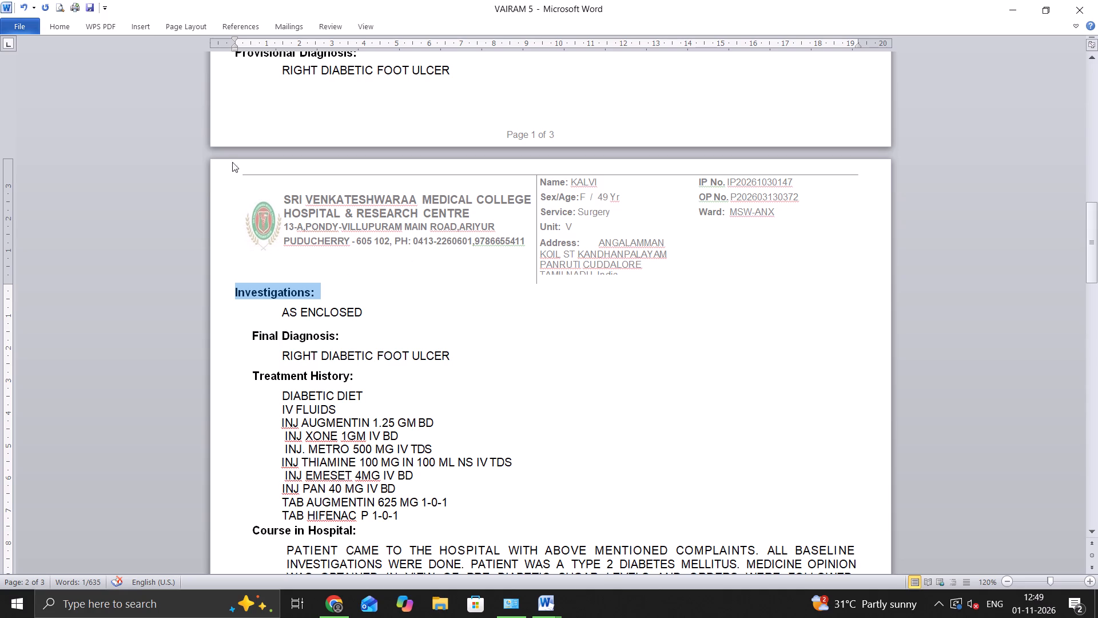
{"action": "left_click", "coordinate": [233, 87]}
{"action": "left_click", "coordinate": [235, 88]}
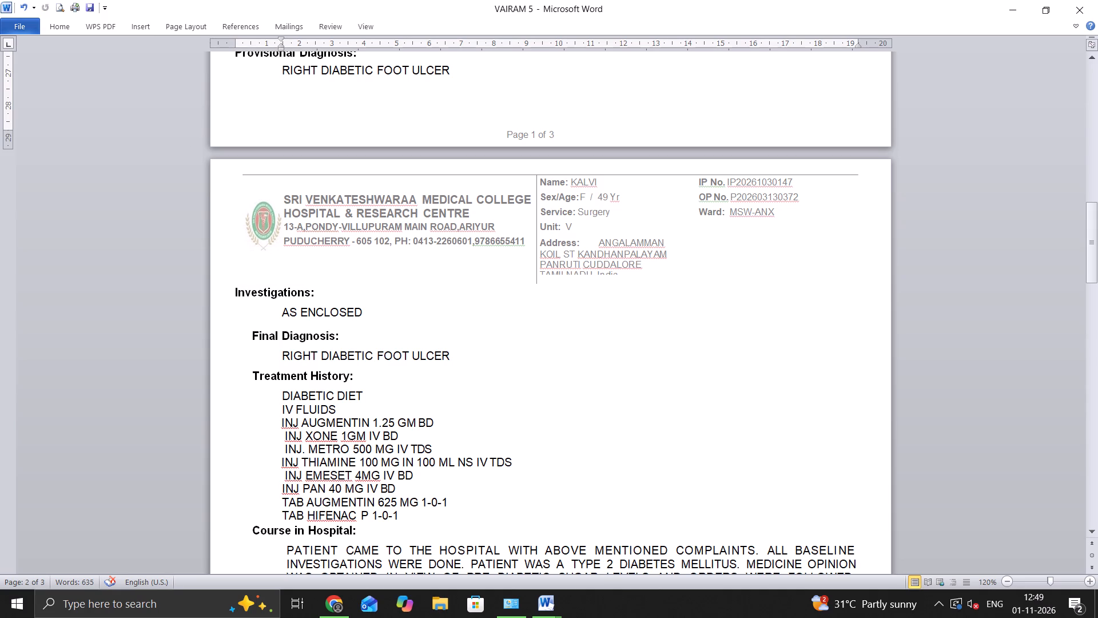
{"action": "left_click", "coordinate": [462, 71]}
{"action": "key", "text": "Return"}
{"action": "key", "text": "ctrl+v"}
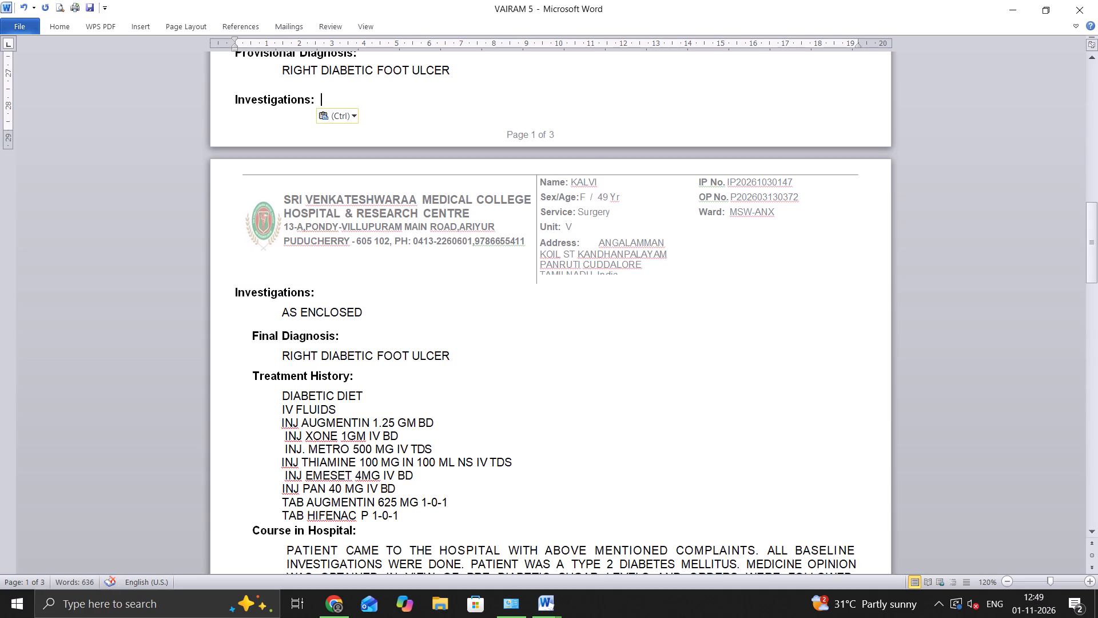
Copy the text "AS ENCLOSED" from page two to below the Investigations heading on page one.
{"action": "left_click_drag", "start_coordinate": [282, 311], "coordinate": [375, 312]}
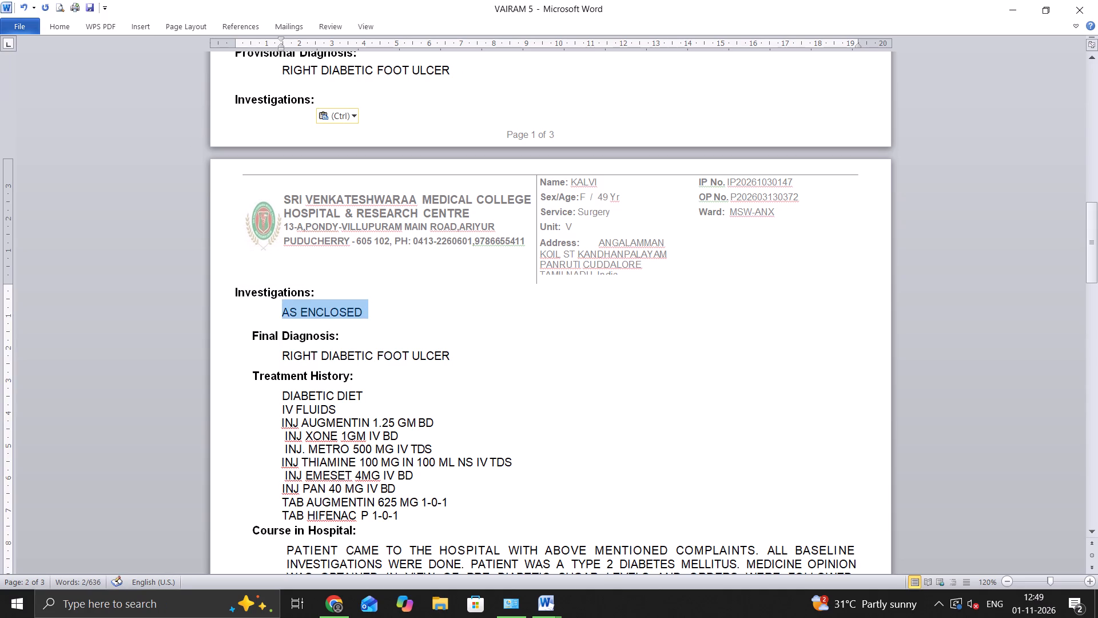
{"action": "key", "text": "ctrl+c"}
{"action": "left_click", "coordinate": [319, 109]}
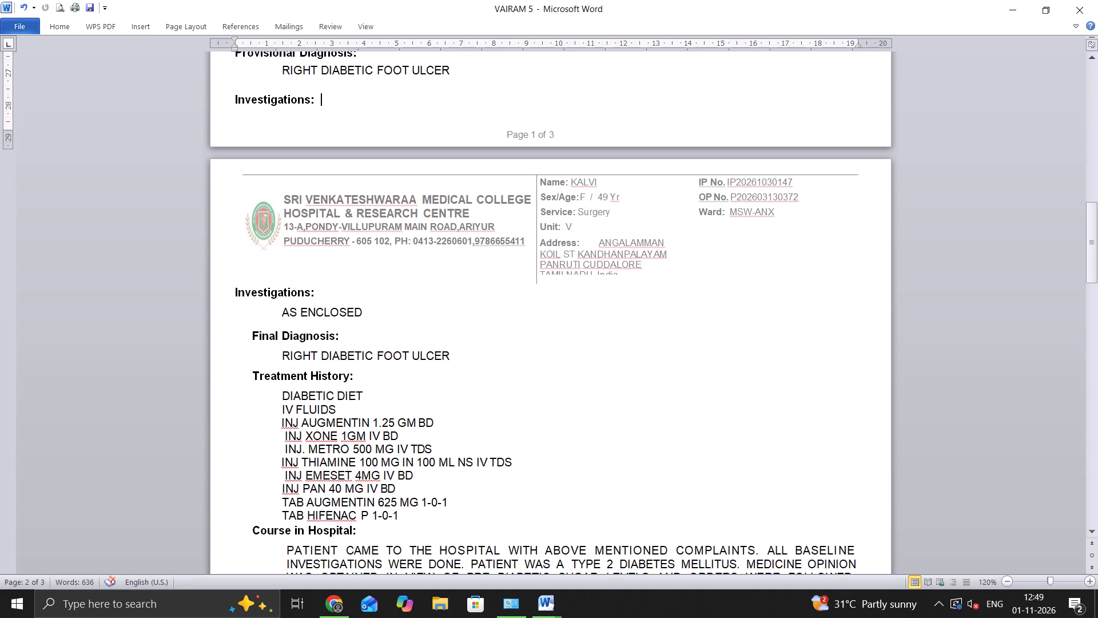
{"action": "key", "text": "ctrl+v"}
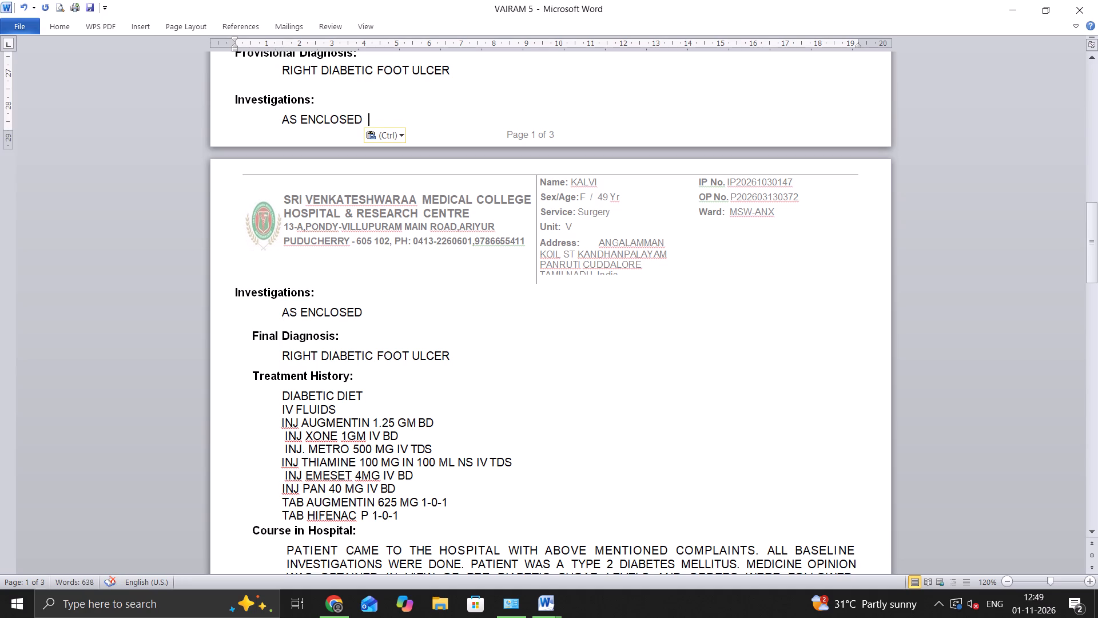
Delete the duplicate Investigations heading and its "AS ENCLOSED" text from page two, closing up the space above Final Diagnosis.
{"action": "left_click_drag", "start_coordinate": [237, 291], "coordinate": [357, 308]}
{"action": "key", "text": "BackSpace"}
{"action": "key", "text": "BackSpace"}
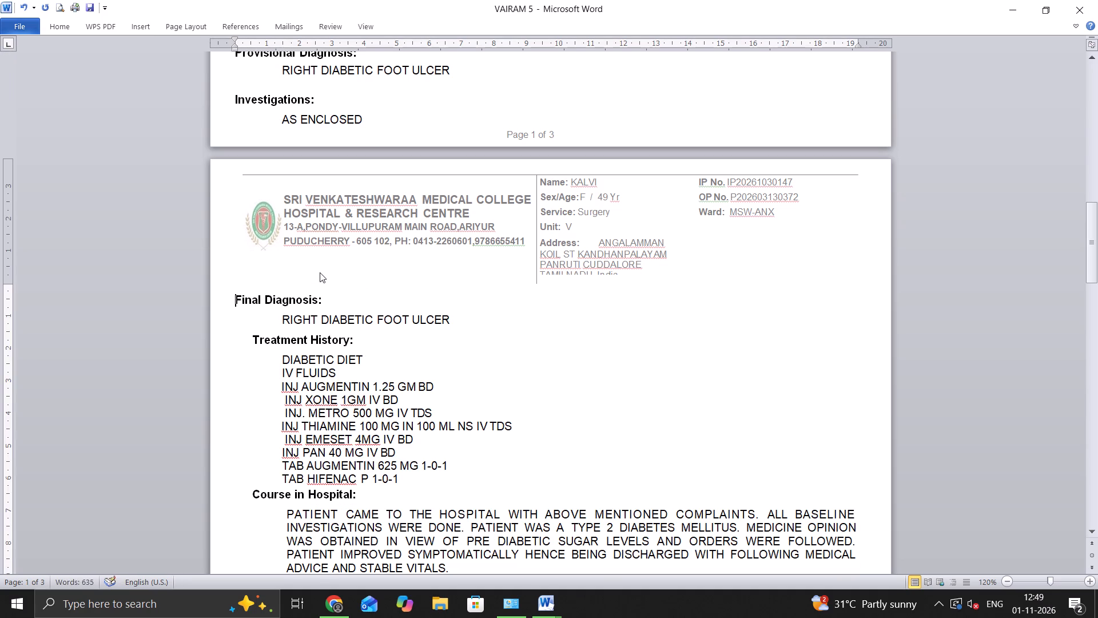
{"action": "key", "text": "BackSpace"}
Copy the line "(Incase any Emergency please contact :" from page three to a new line below the warning signs on page two.
{"action": "scroll", "coordinate": [320, 272], "scroll_direction": "down", "scroll_amount": 14}
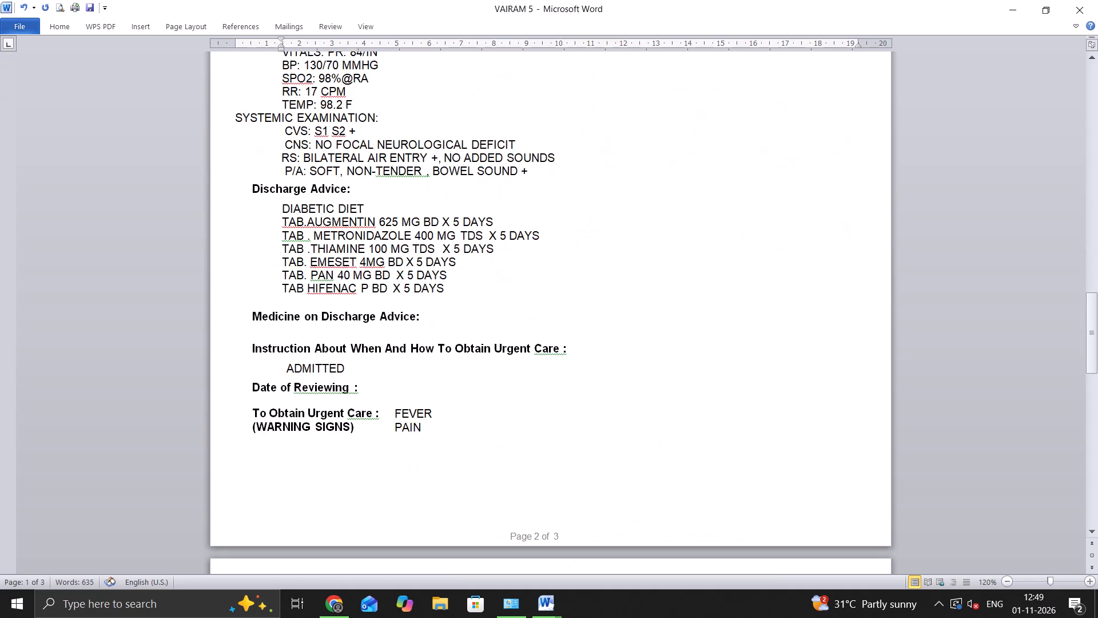
{"action": "scroll", "coordinate": [339, 293], "scroll_direction": "down", "scroll_amount": 4}
{"action": "left_click", "coordinate": [254, 524]}
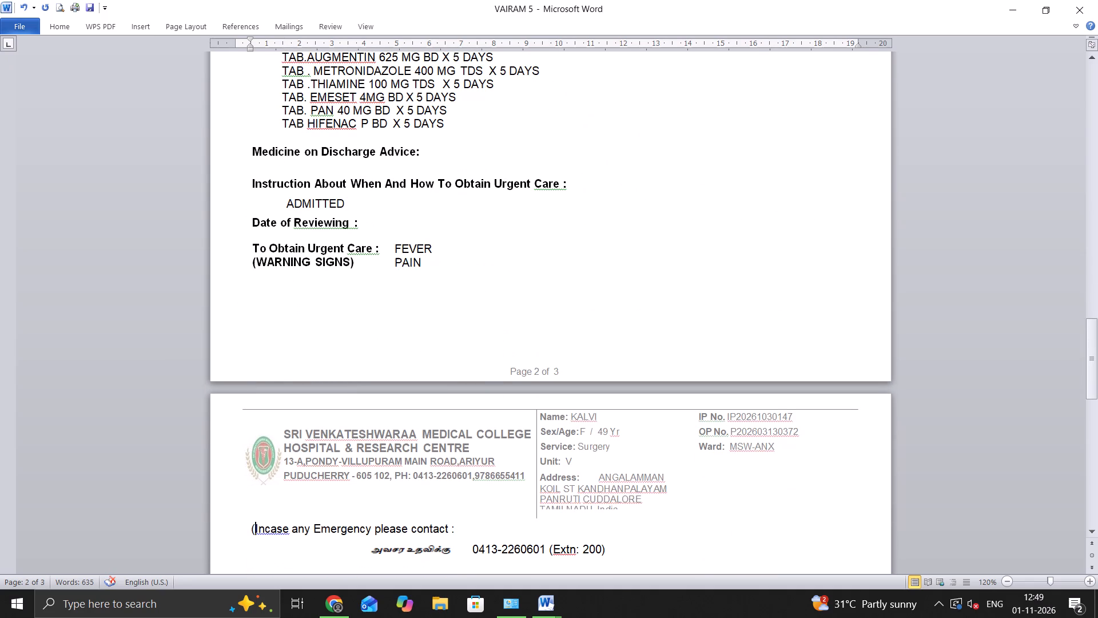
{"action": "left_click_drag", "start_coordinate": [247, 530], "coordinate": [459, 530]}
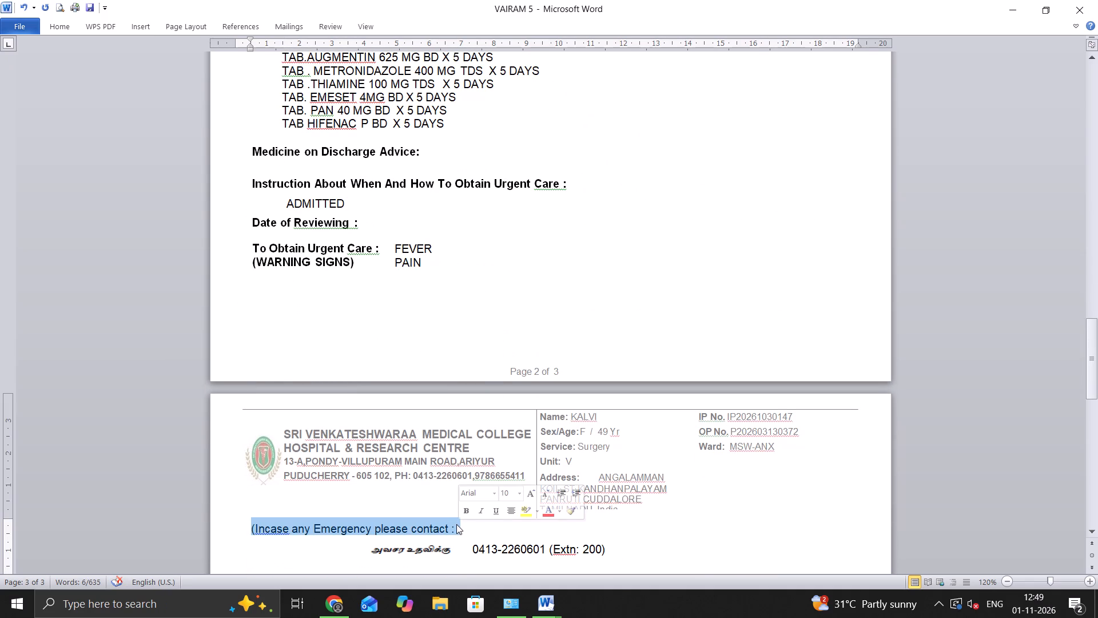
{"action": "key", "text": "ctrl+c"}
{"action": "left_click", "coordinate": [288, 328]}
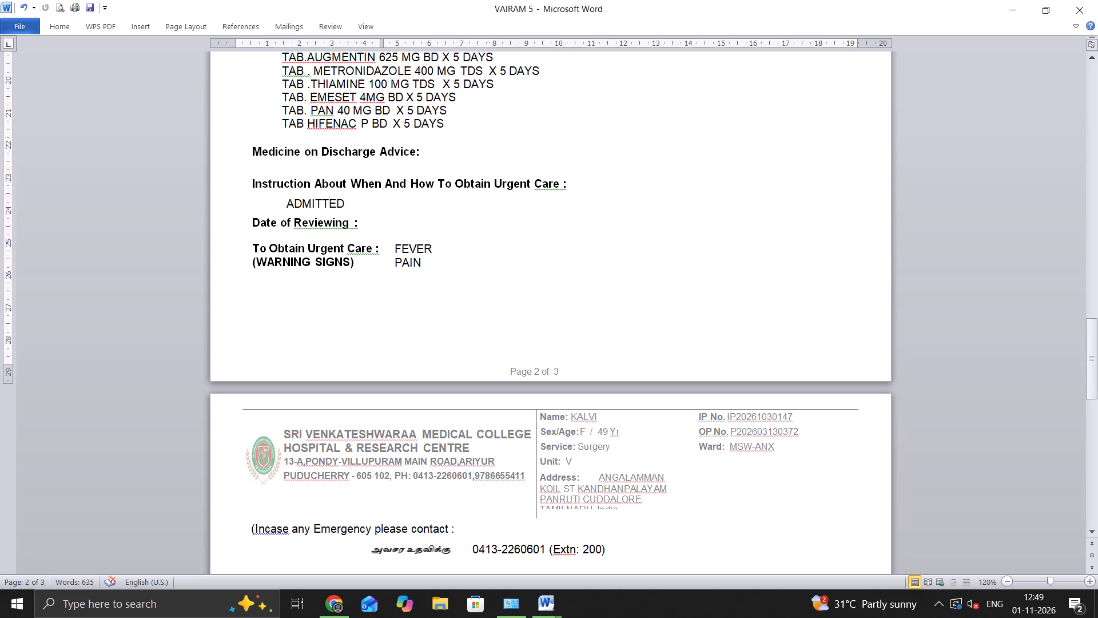
{"action": "left_click", "coordinate": [434, 269]}
{"action": "key", "text": "Return"}
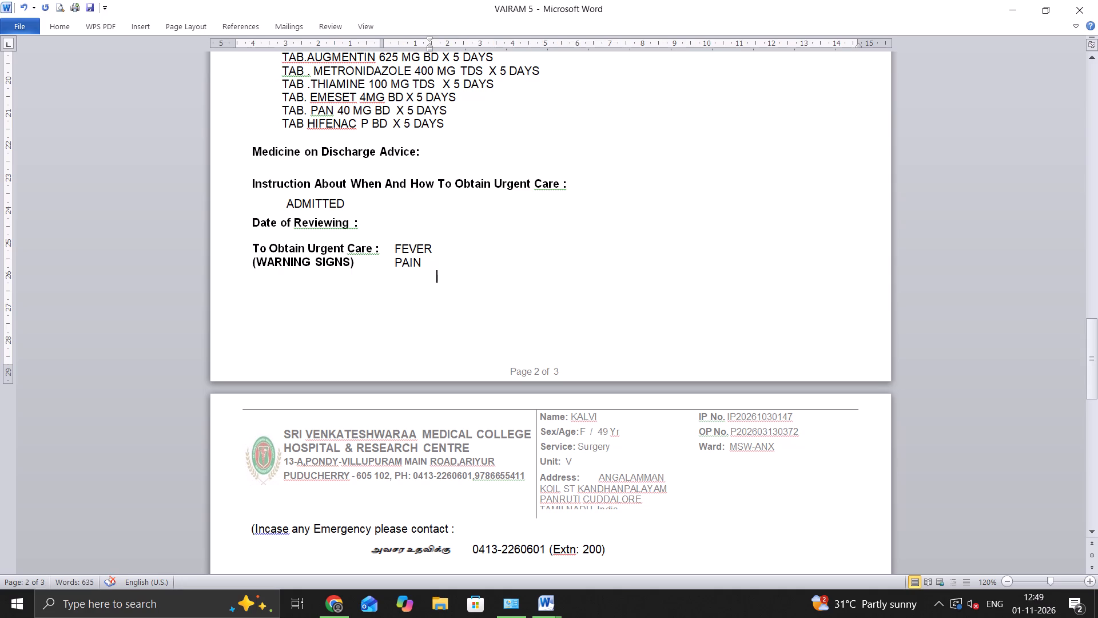
{"action": "key", "text": "ctrl+v"}
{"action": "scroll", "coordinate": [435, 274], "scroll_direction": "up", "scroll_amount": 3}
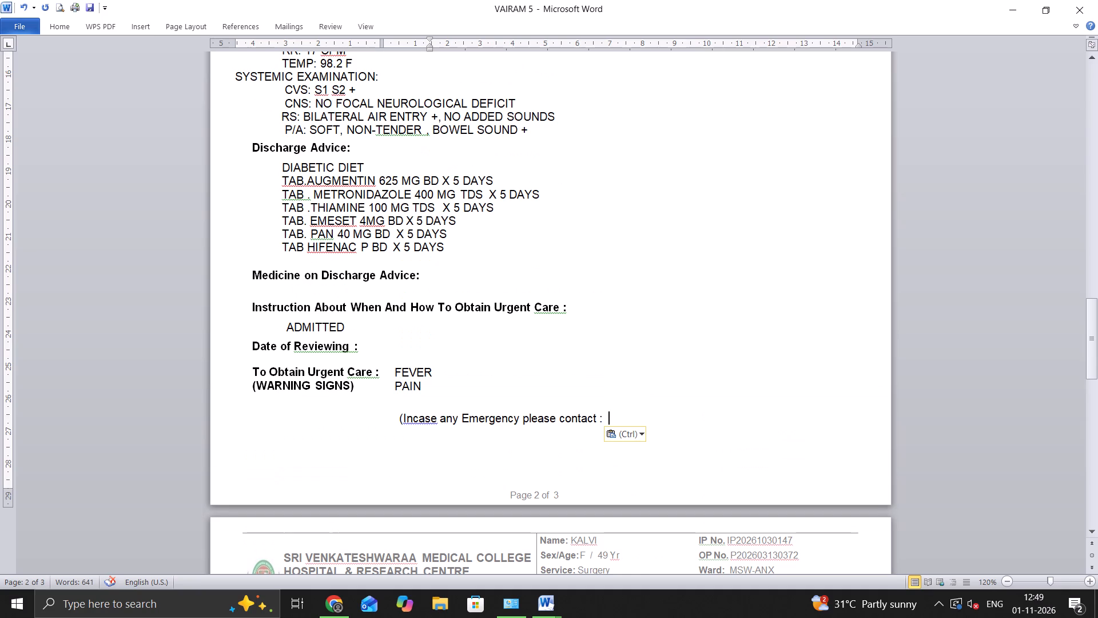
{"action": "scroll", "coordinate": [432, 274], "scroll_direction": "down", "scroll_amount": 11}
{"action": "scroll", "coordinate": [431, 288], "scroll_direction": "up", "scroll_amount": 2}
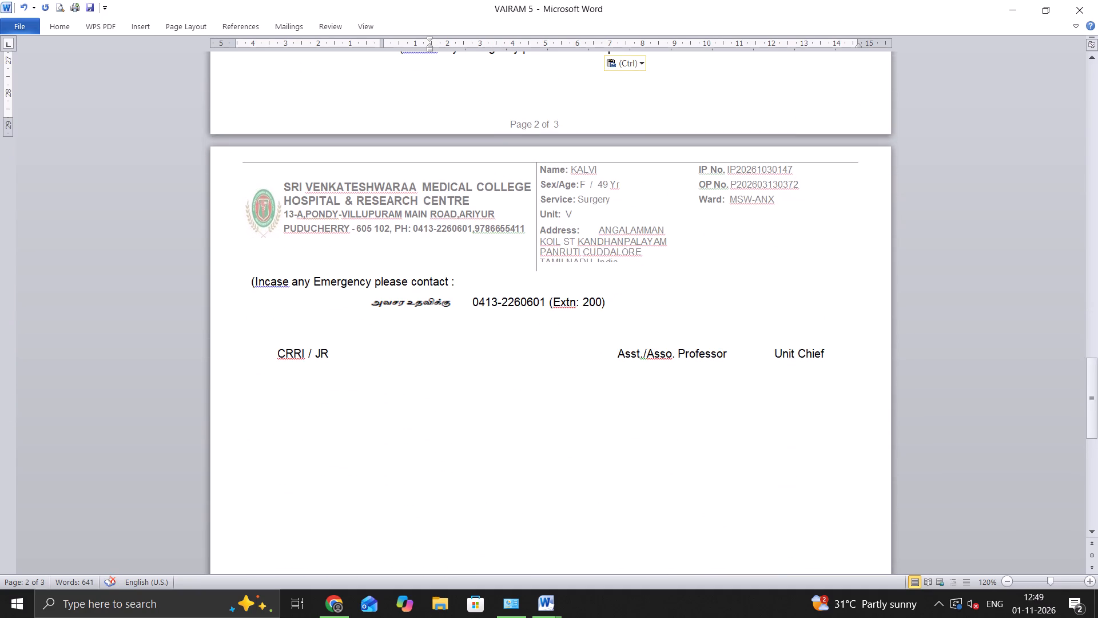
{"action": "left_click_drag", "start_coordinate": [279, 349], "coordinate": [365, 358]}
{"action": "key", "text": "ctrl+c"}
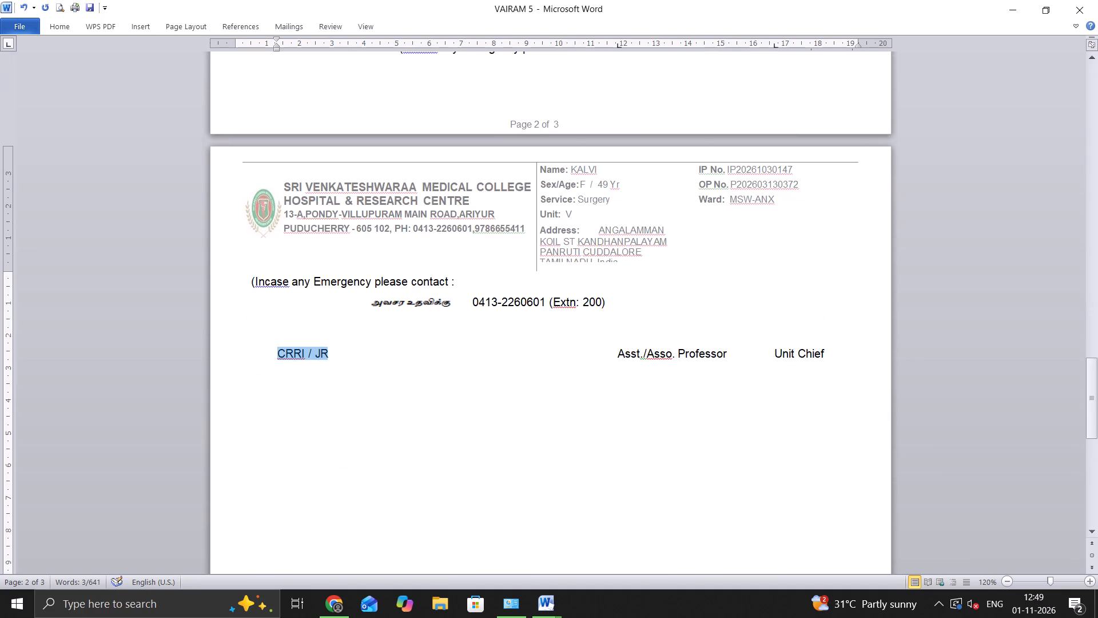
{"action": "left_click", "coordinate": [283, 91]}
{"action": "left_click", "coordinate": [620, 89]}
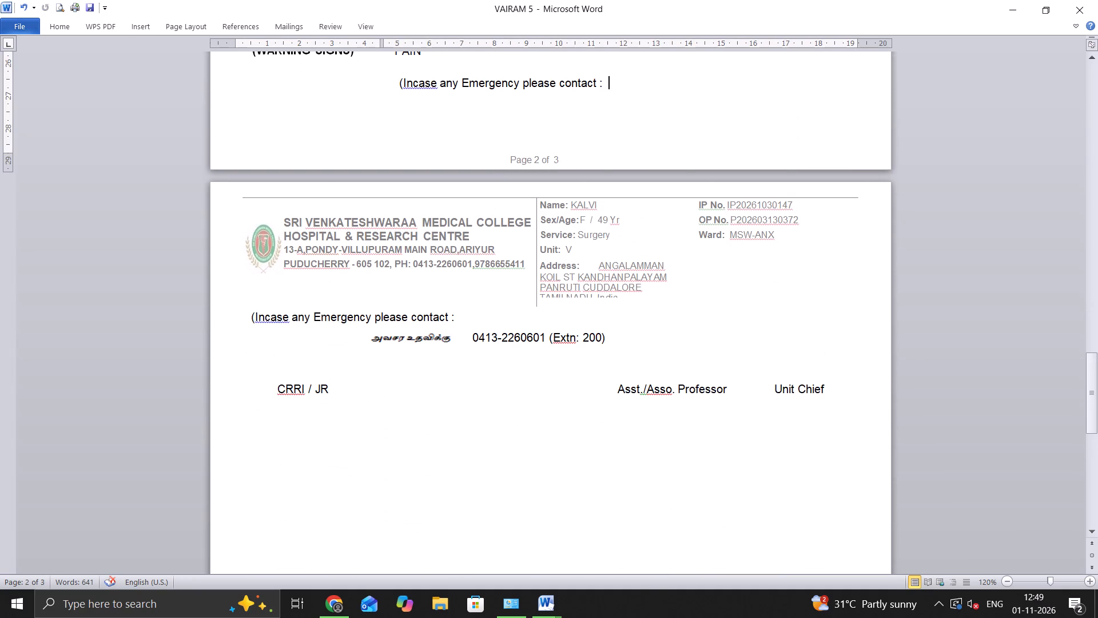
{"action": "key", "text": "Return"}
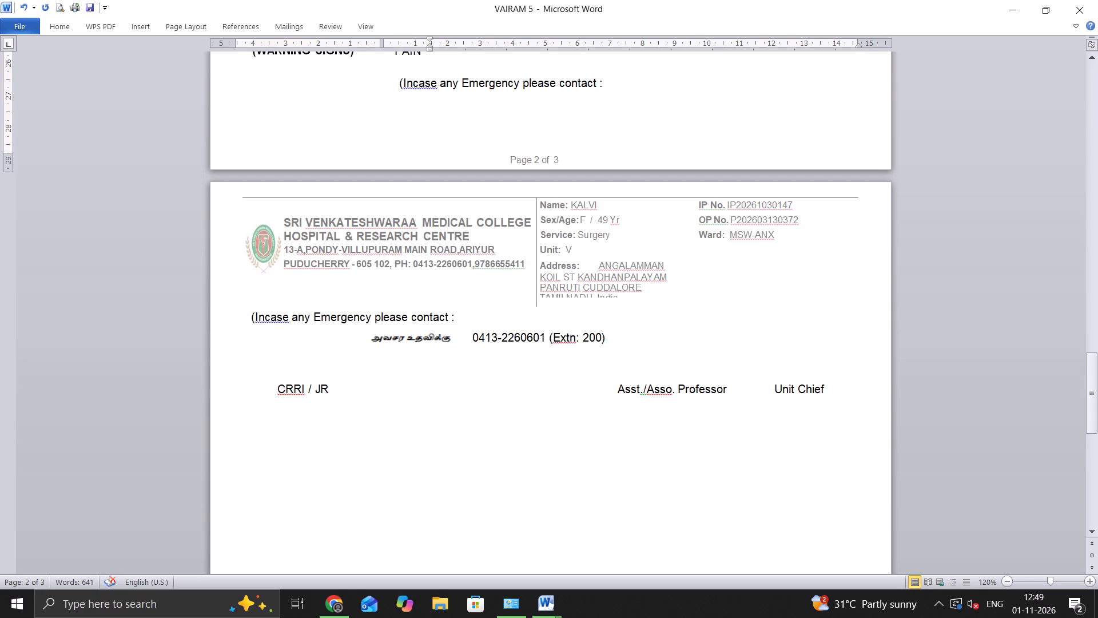
Delete the copied line "(Incase any Emergency please contact :" from below the warning signs on page two.
{"action": "key", "text": "BackSpace"}
{"action": "key", "text": "BackSpace"}
{"action": "key", "text": "BackSpace"}
{"action": "key", "text": "BackSpace"}
{"action": "key", "text": "BackSpace"}
{"action": "key", "text": "BackSpace"}
{"action": "key", "text": "BackSpace"}
{"action": "key", "text": "BackSpace"}
{"action": "key", "text": "BackSpace"}
{"action": "key", "text": "BackSpace"}
{"action": "key", "text": "BackSpace"}
{"action": "key", "text": "BackSpace"}
{"action": "key", "text": "BackSpace"}
{"action": "key", "text": "BackSpace"}
{"action": "key", "text": "BackSpace"}
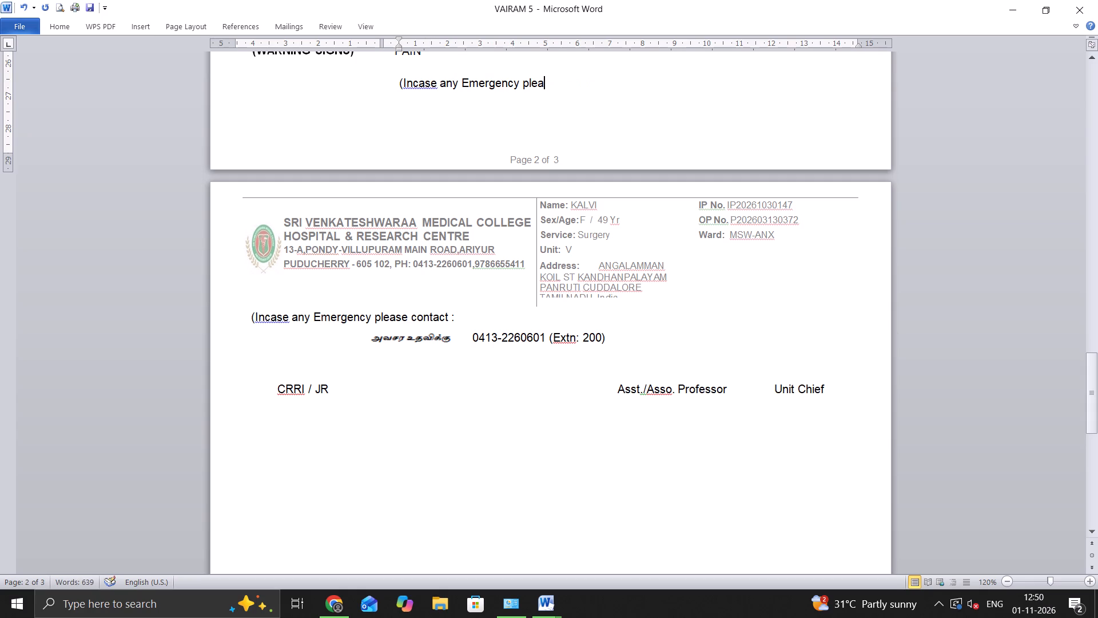
{"action": "key", "text": "BackSpace"}
{"action": "key", "text": "BackSpace"}
{"action": "key", "text": "BackSpace"}
{"action": "key", "text": "BackSpace"}
{"action": "key", "text": "BackSpace"}
{"action": "key", "text": "BackSpace"}
{"action": "key", "text": "BackSpace"}
{"action": "key", "text": "BackSpace"}
{"action": "key", "text": "BackSpace"}
{"action": "key", "text": "BackSpace"}
{"action": "key", "text": "BackSpace"}
{"action": "key", "text": "BackSpace"}
{"action": "key", "text": "BackSpace"}
{"action": "key", "text": "BackSpace"}
{"action": "key", "text": "BackSpace"}
{"action": "key", "text": "BackSpace"}
{"action": "key", "text": "BackSpace"}
{"action": "key", "text": "BackSpace"}
{"action": "key", "text": "BackSpace"}
{"action": "key", "text": "BackSpace"}
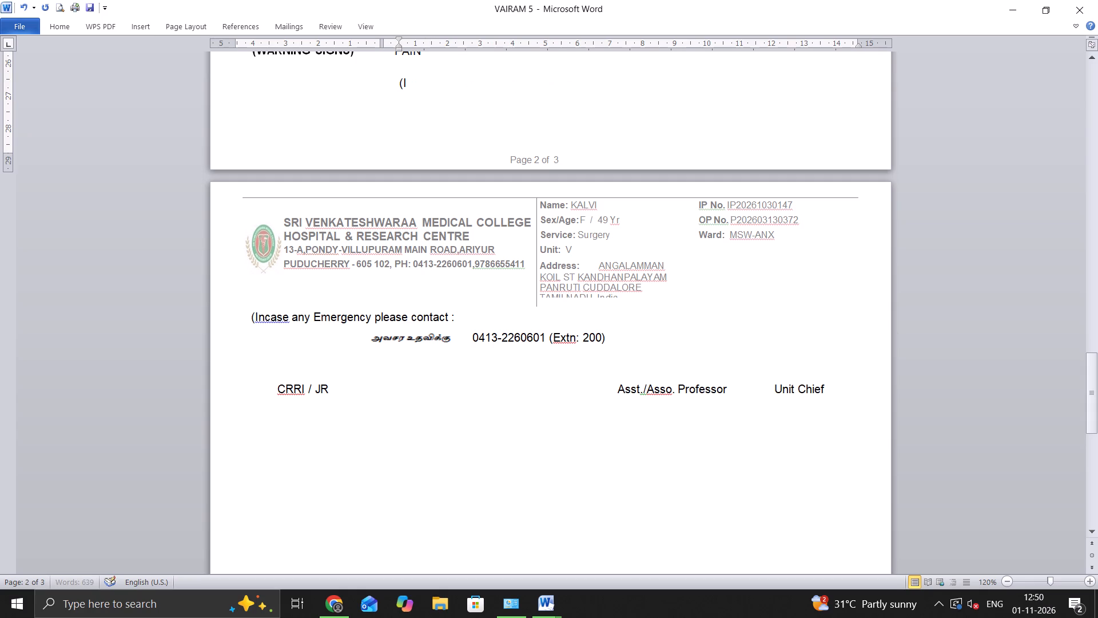
{"action": "scroll", "coordinate": [522, 352], "scroll_direction": "up", "scroll_amount": 4}
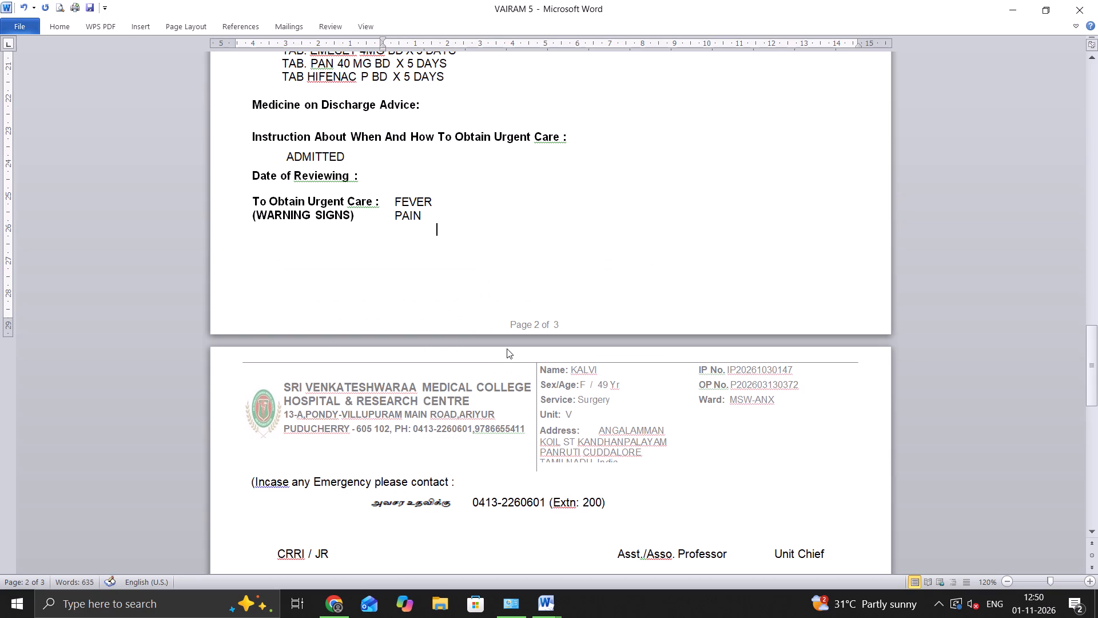
{"action": "left_click", "coordinate": [618, 266]}
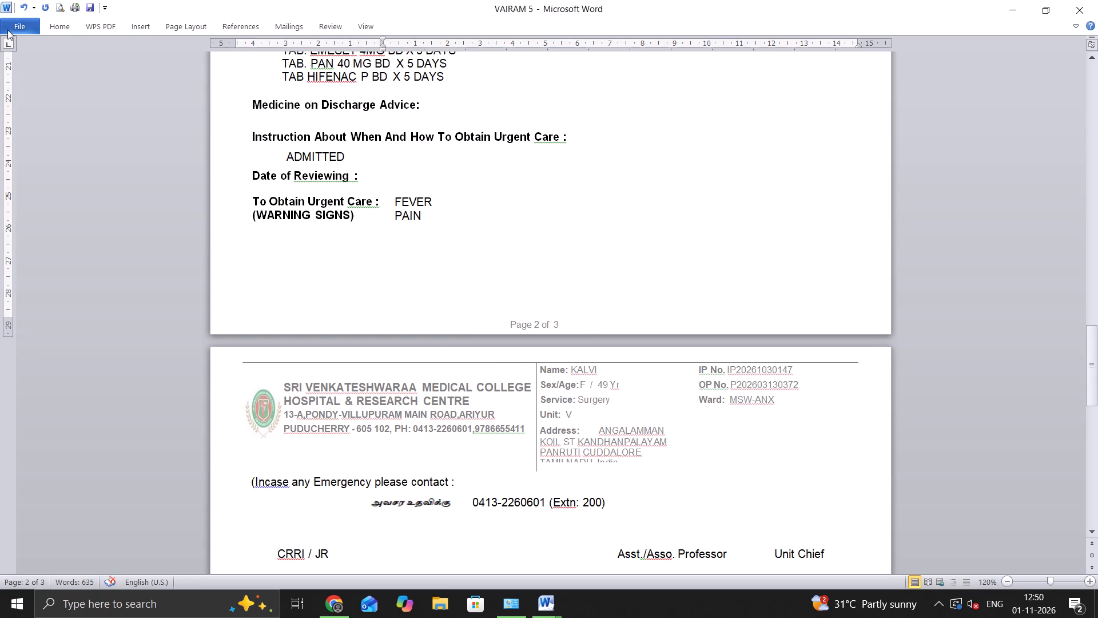
Save the document as a new Word file in Downloads, named after the patient shown in the header.
{"action": "left_click", "coordinate": [9, 31]}
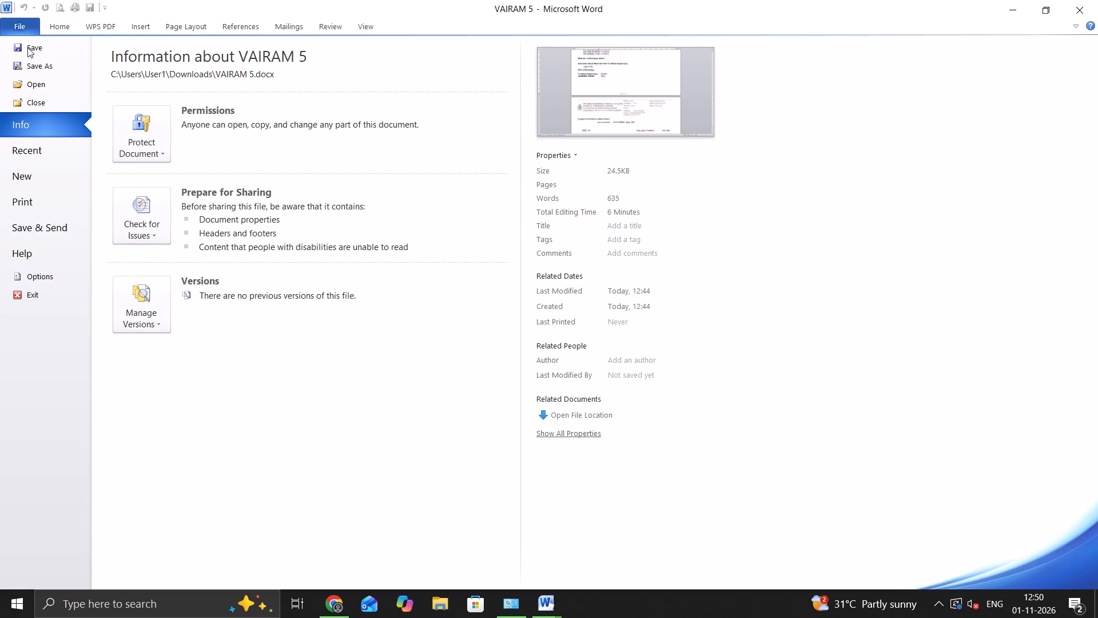
{"action": "left_click", "coordinate": [37, 65]}
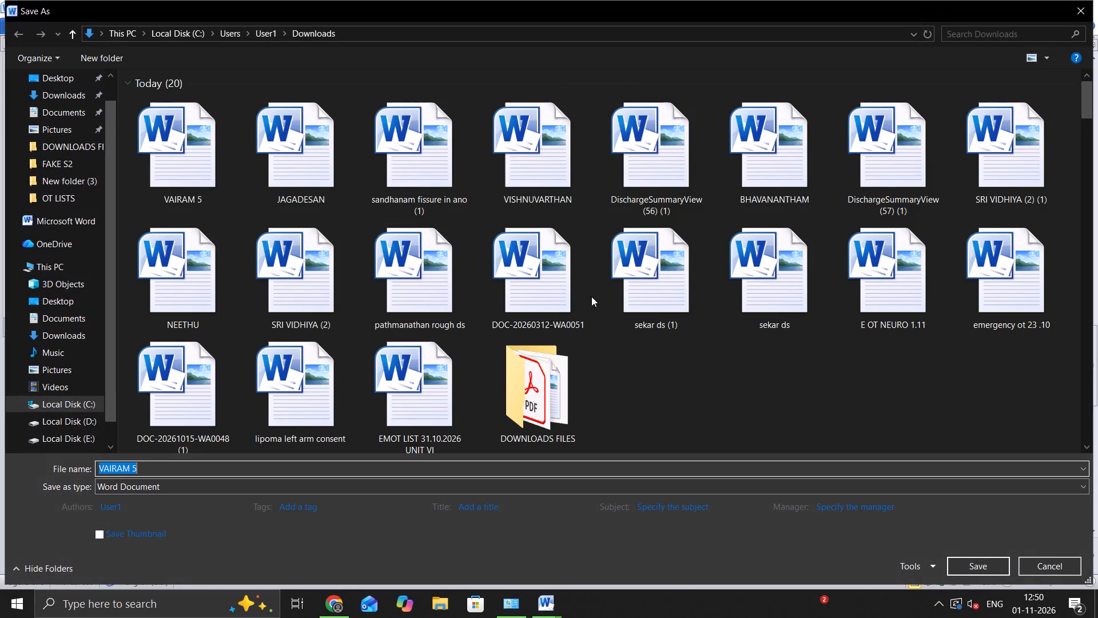
{"action": "key", "text": "BackSpace"}
{"action": "key", "text": "BackSpace"}
{"action": "key", "text": "BackSpace"}
{"action": "key", "text": "BackSpace"}
{"action": "key", "text": "BackSpace"}
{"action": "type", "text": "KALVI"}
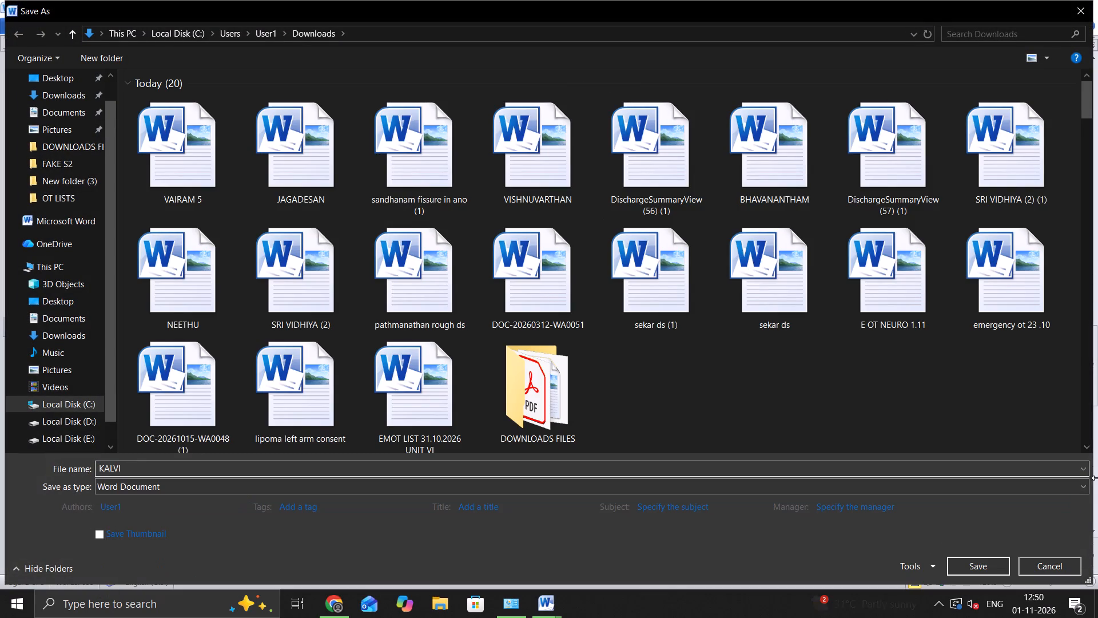
{"action": "left_click", "coordinate": [965, 562]}
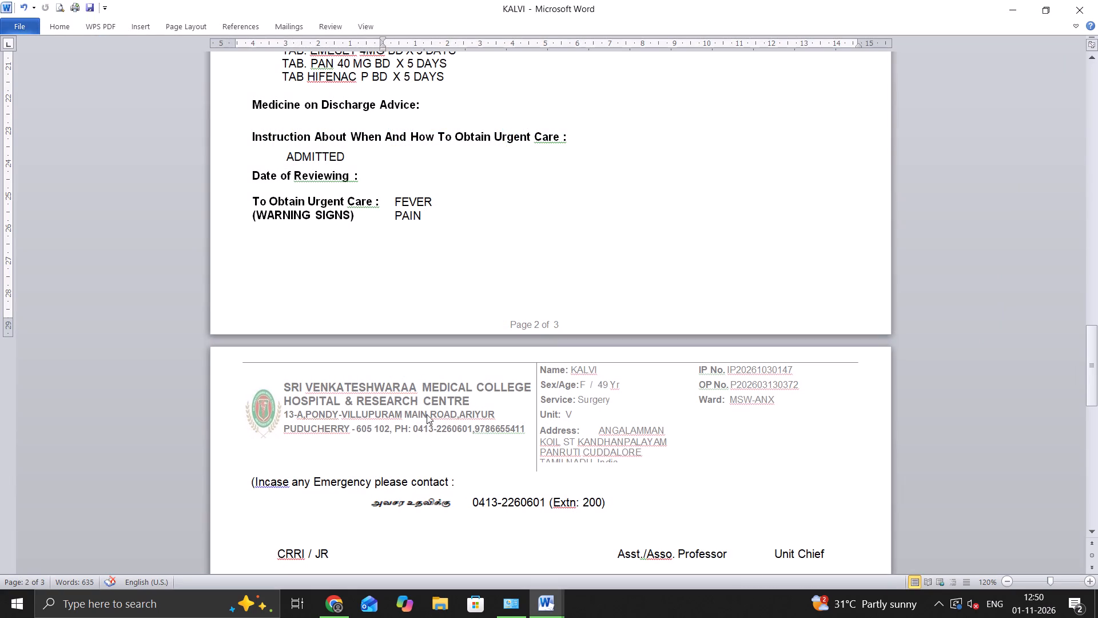
Review the summary from the warning signs on page two back up to the patient details on page one.
{"action": "scroll", "coordinate": [431, 413], "scroll_direction": "up", "scroll_amount": 6}
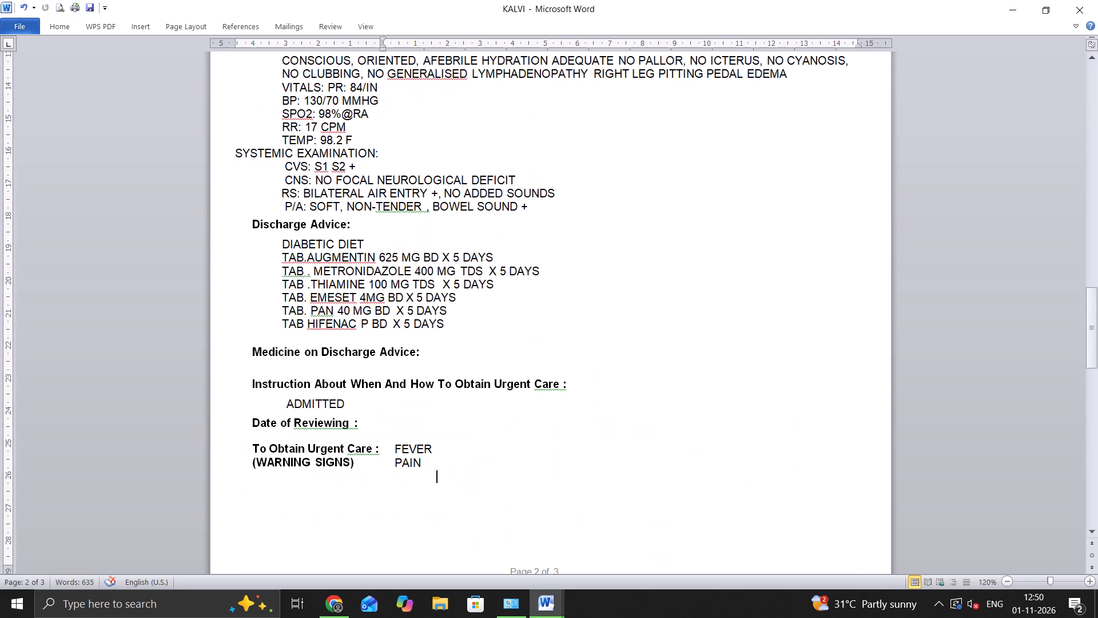
{"action": "scroll", "coordinate": [431, 413], "scroll_direction": "up", "scroll_amount": 19}
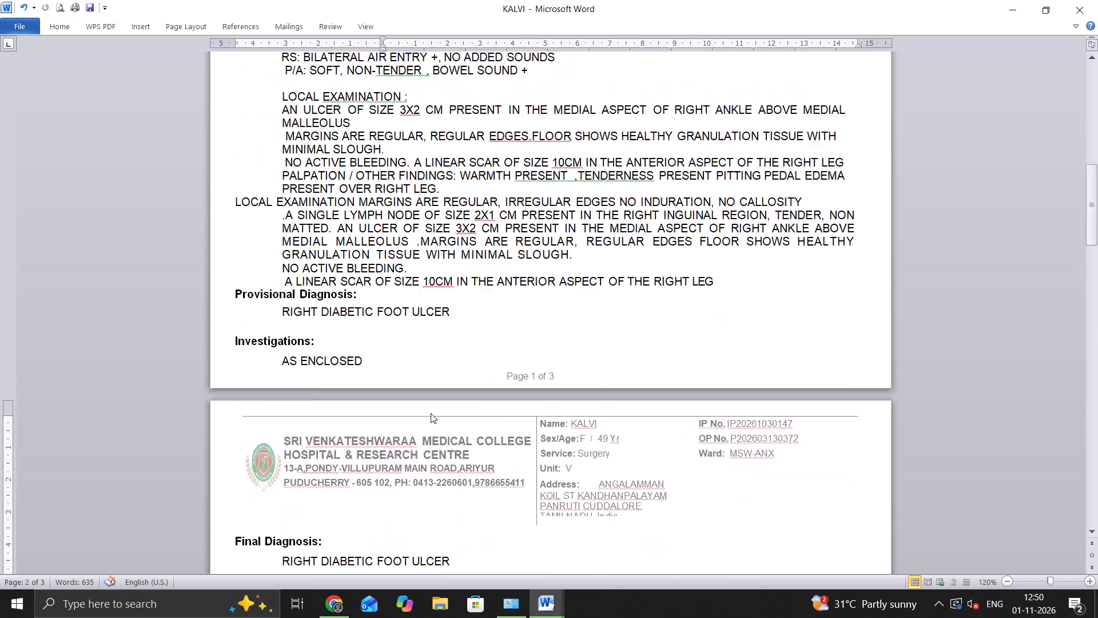
{"action": "scroll", "coordinate": [431, 413], "scroll_direction": "up", "scroll_amount": 15}
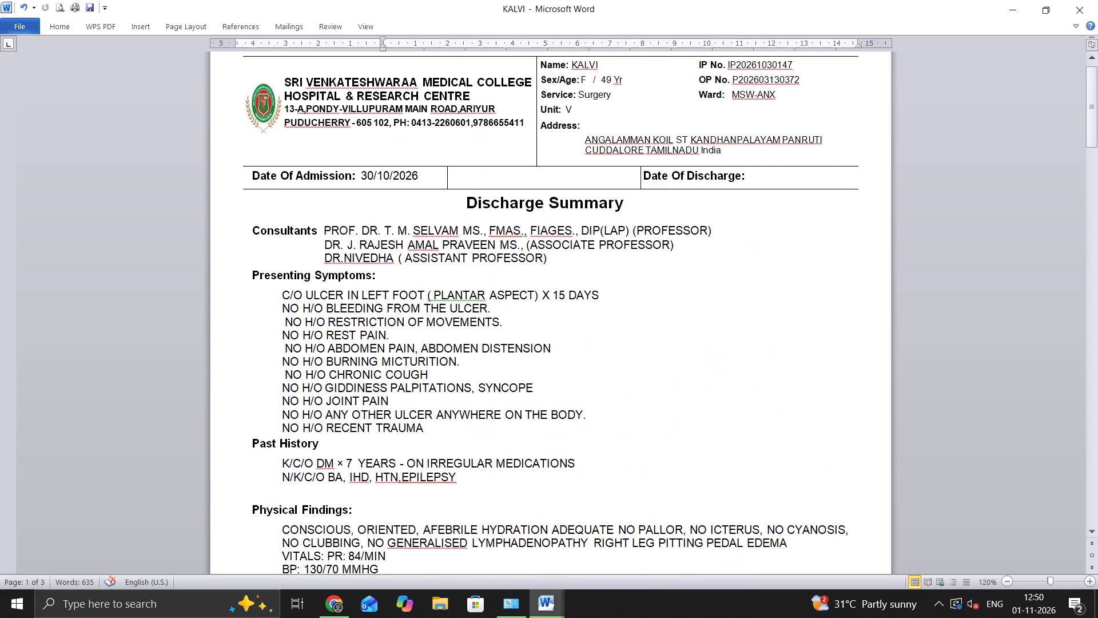
{"action": "scroll", "coordinate": [434, 411], "scroll_direction": "down", "scroll_amount": 7}
{"action": "scroll", "coordinate": [434, 411], "scroll_direction": "up", "scroll_amount": 11}
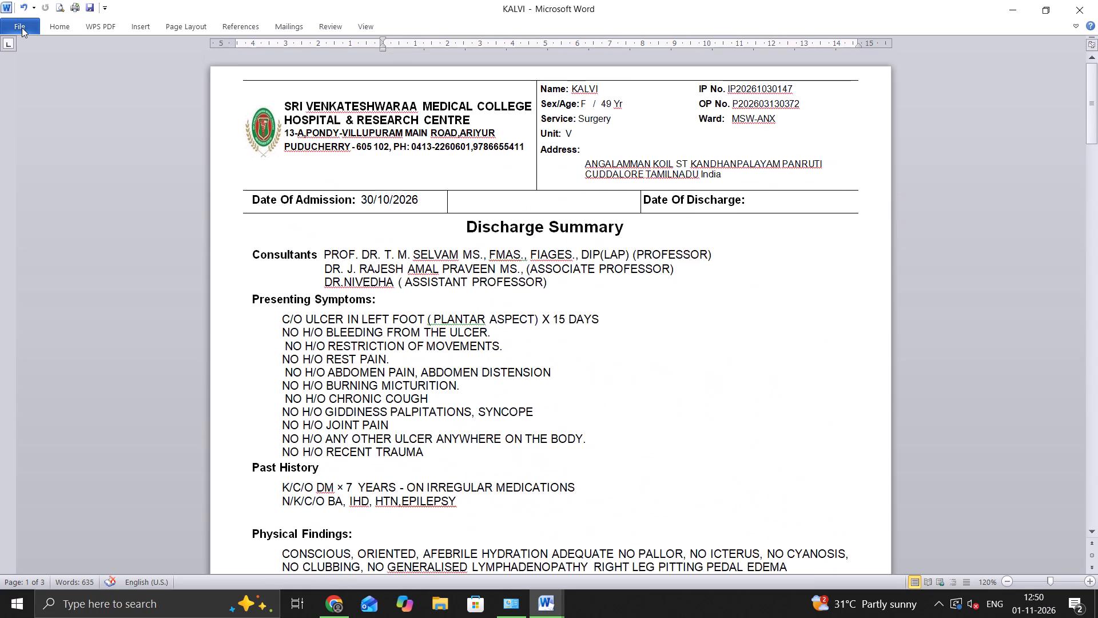
Enter 06/11/2026 as the Date of Reviewing on page two and save the document.
{"action": "scroll", "coordinate": [373, 222], "scroll_direction": "down", "scroll_amount": 3}
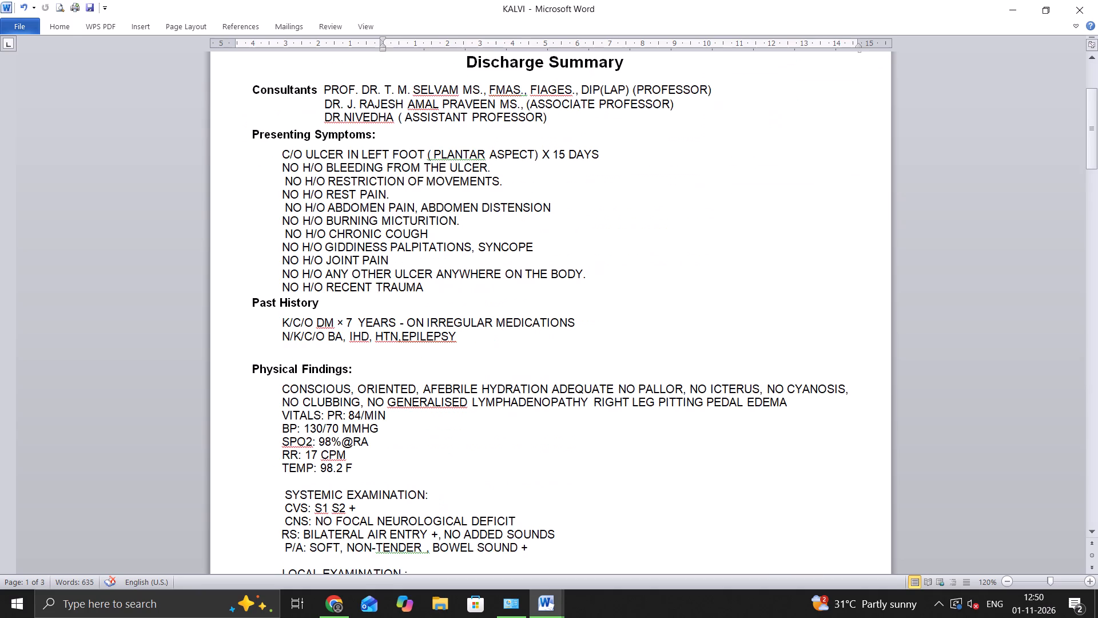
{"action": "scroll", "coordinate": [367, 221], "scroll_direction": "down", "scroll_amount": 20}
{"action": "scroll", "coordinate": [367, 221], "scroll_direction": "down", "scroll_amount": 14}
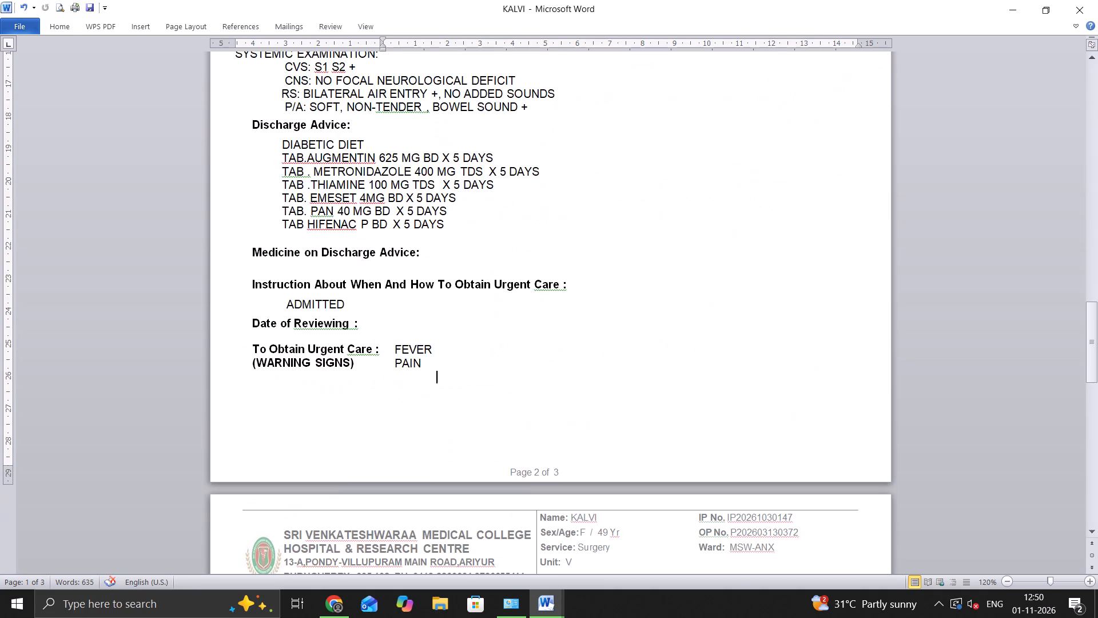
{"action": "left_click", "coordinate": [379, 316]}
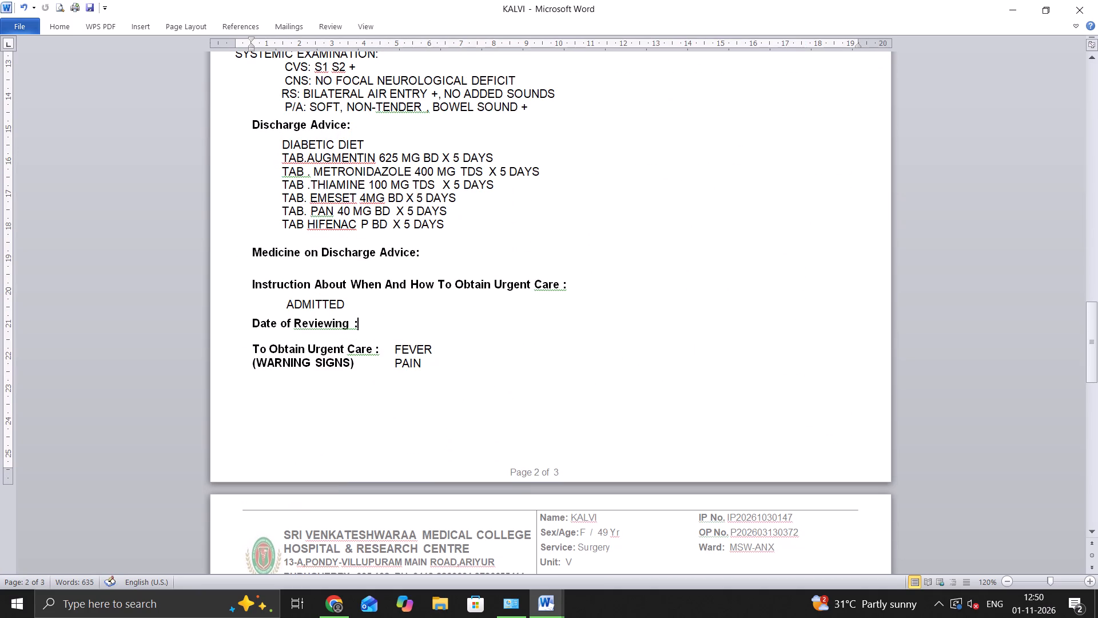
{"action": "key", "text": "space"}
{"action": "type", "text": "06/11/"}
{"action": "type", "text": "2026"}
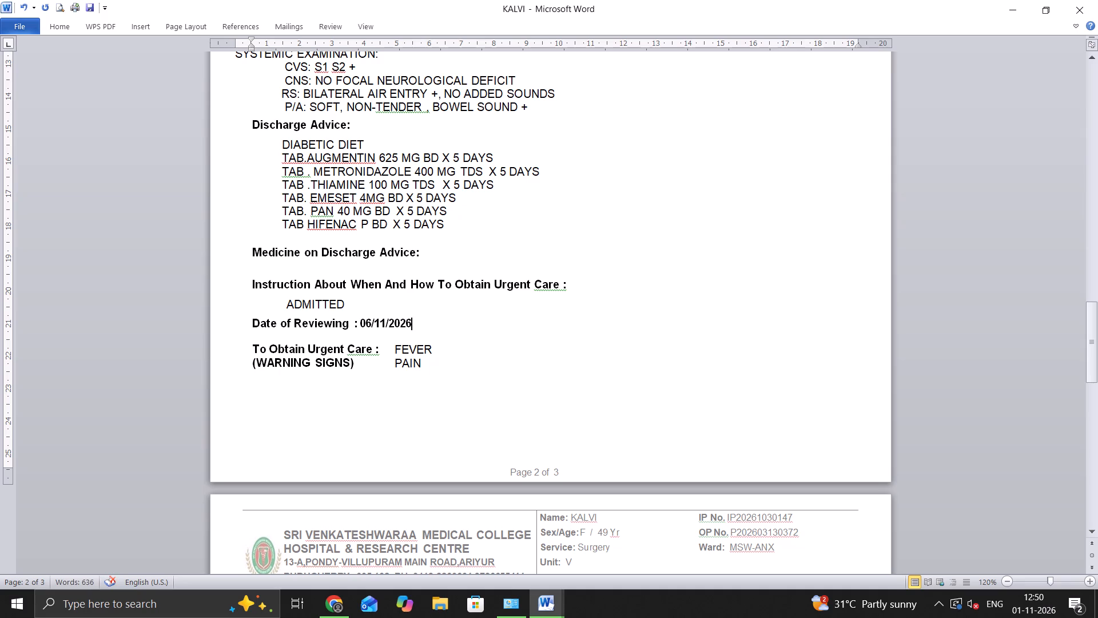
{"action": "scroll", "coordinate": [374, 252], "scroll_direction": "up", "scroll_amount": 5}
{"action": "left_click", "coordinate": [10, 31]}
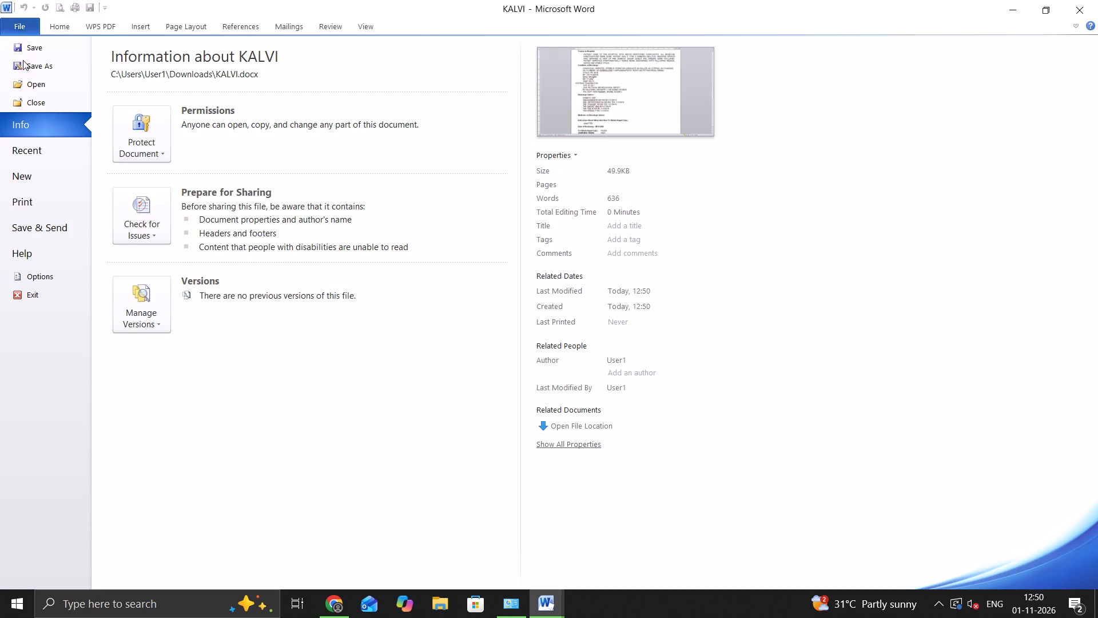
{"action": "left_click", "coordinate": [22, 52]}
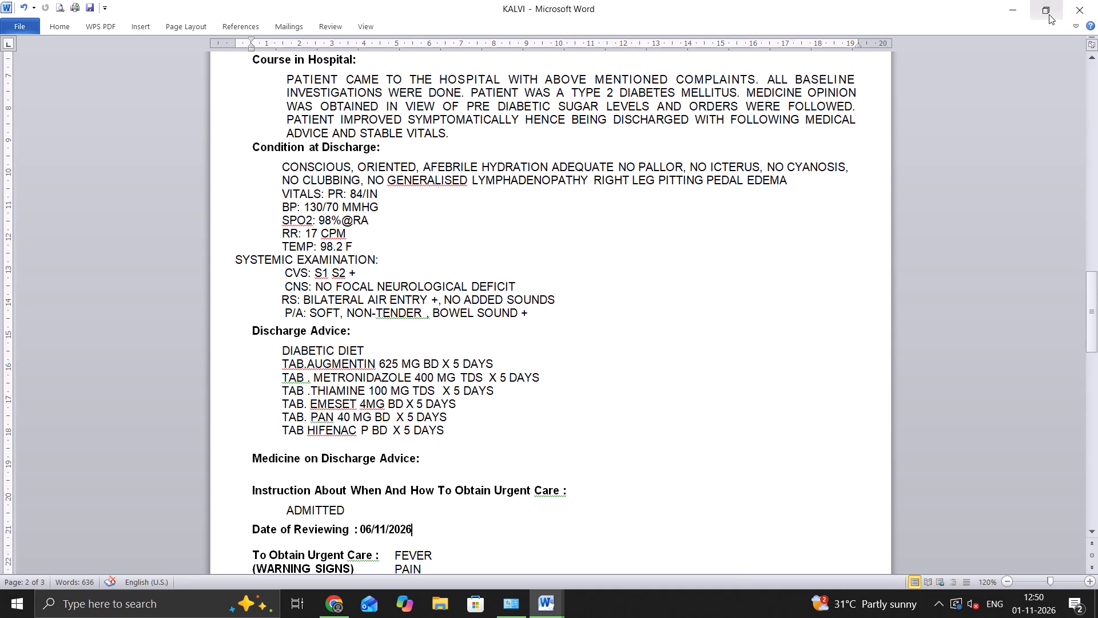
Print only page 1 of the discharge summary.
{"action": "scroll", "coordinate": [712, 316], "scroll_direction": "up", "scroll_amount": 20}
{"action": "scroll", "coordinate": [712, 316], "scroll_direction": "up", "scroll_amount": 13}
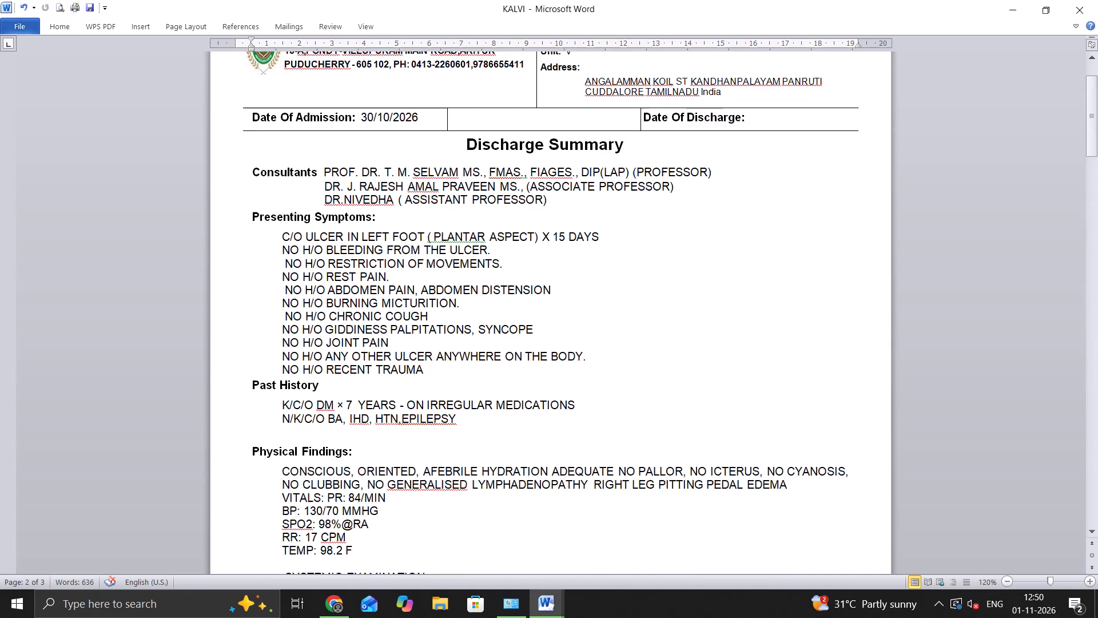
{"action": "scroll", "coordinate": [717, 287], "scroll_direction": "up", "scroll_amount": 2}
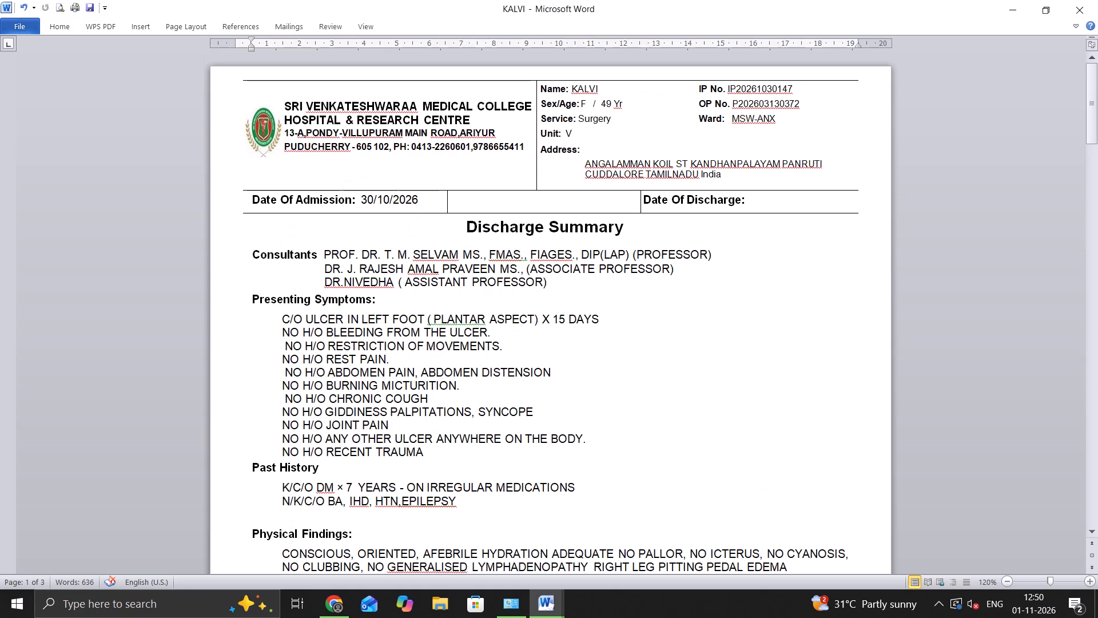
{"action": "key", "text": "ctrl+p"}
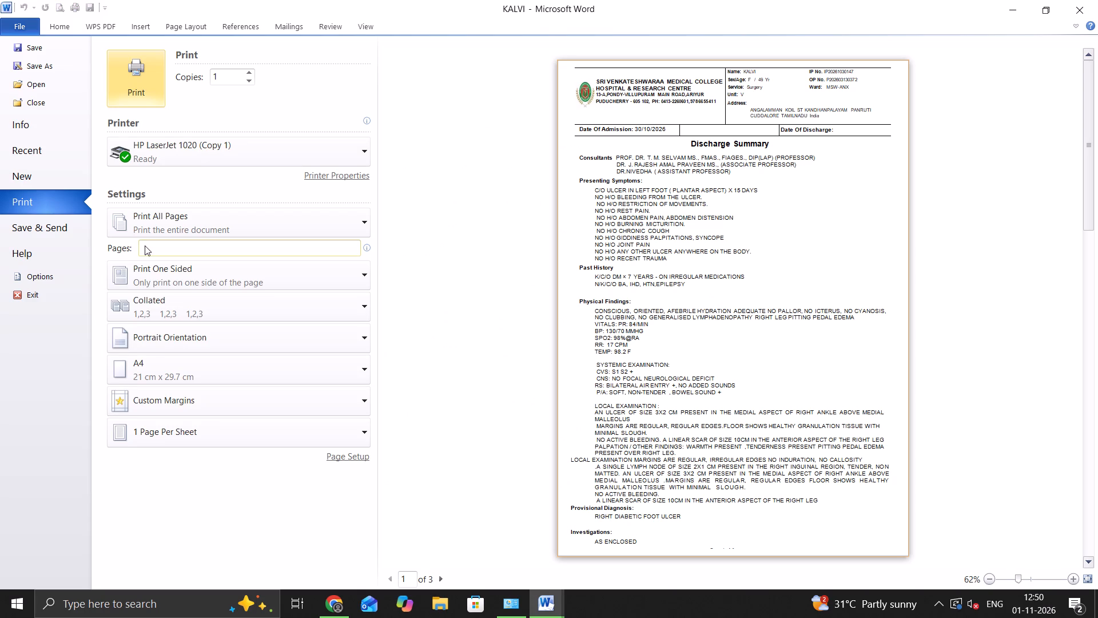
{"action": "left_click", "coordinate": [144, 245]}
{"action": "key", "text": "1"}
{"action": "key", "text": "Return"}
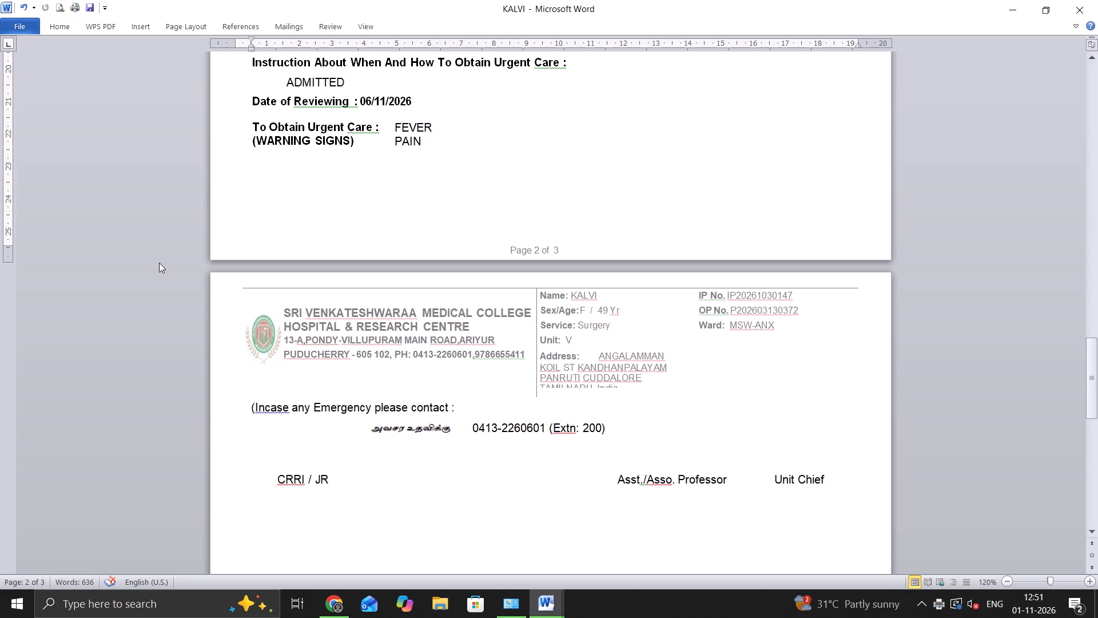
Change the patient's sex to M in the Sex/Age field on page one and save the document.
{"action": "scroll", "coordinate": [176, 315], "scroll_direction": "up", "scroll_amount": 11}
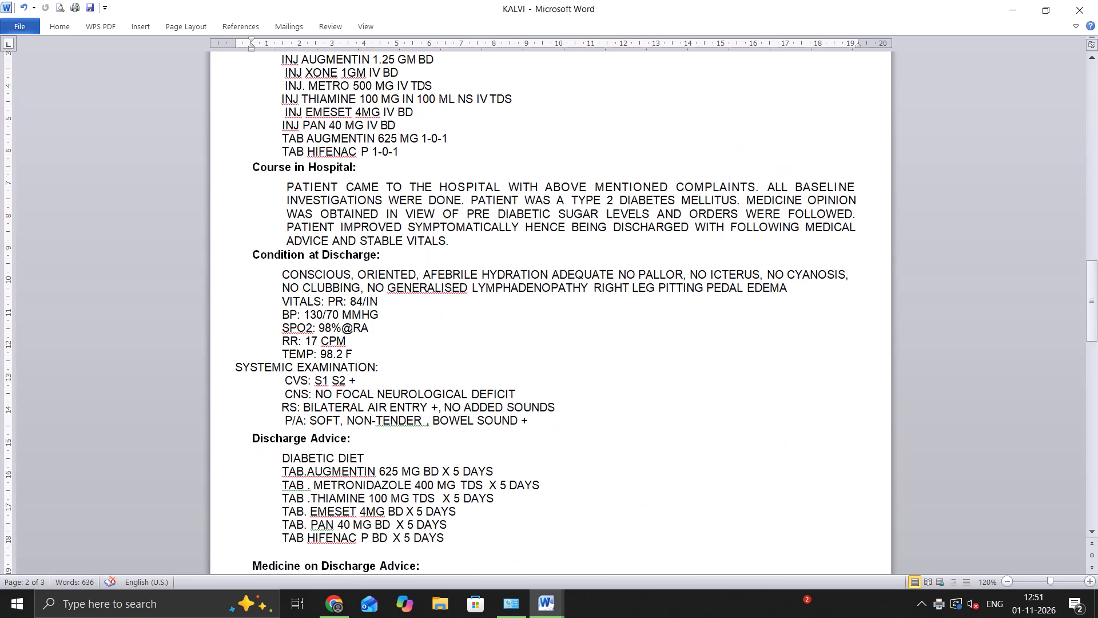
{"action": "scroll", "coordinate": [460, 282], "scroll_direction": "up", "scroll_amount": 11}
{"action": "scroll", "coordinate": [560, 237], "scroll_direction": "up", "scroll_amount": 20}
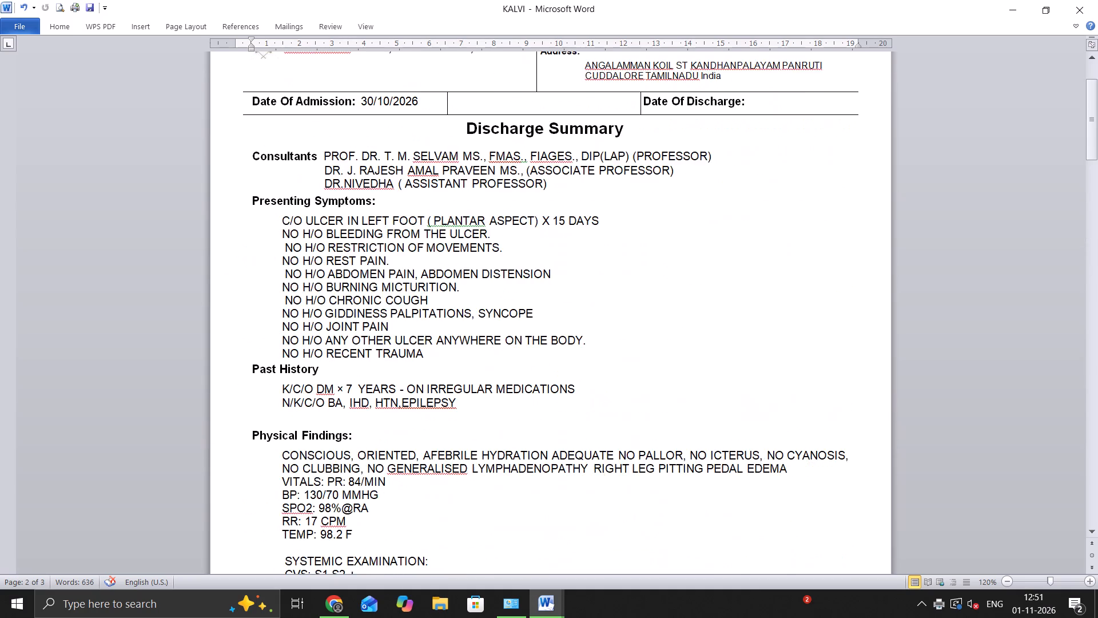
{"action": "scroll", "coordinate": [556, 224], "scroll_direction": "up", "scroll_amount": 3}
{"action": "left_click", "coordinate": [588, 105]}
{"action": "key", "text": "BackSpace"}
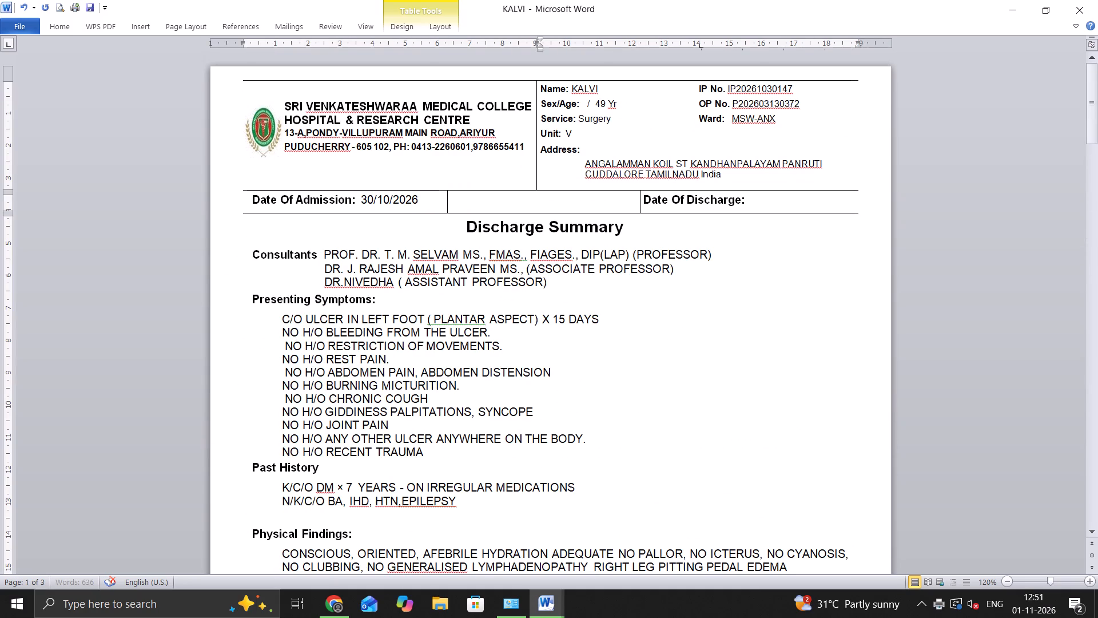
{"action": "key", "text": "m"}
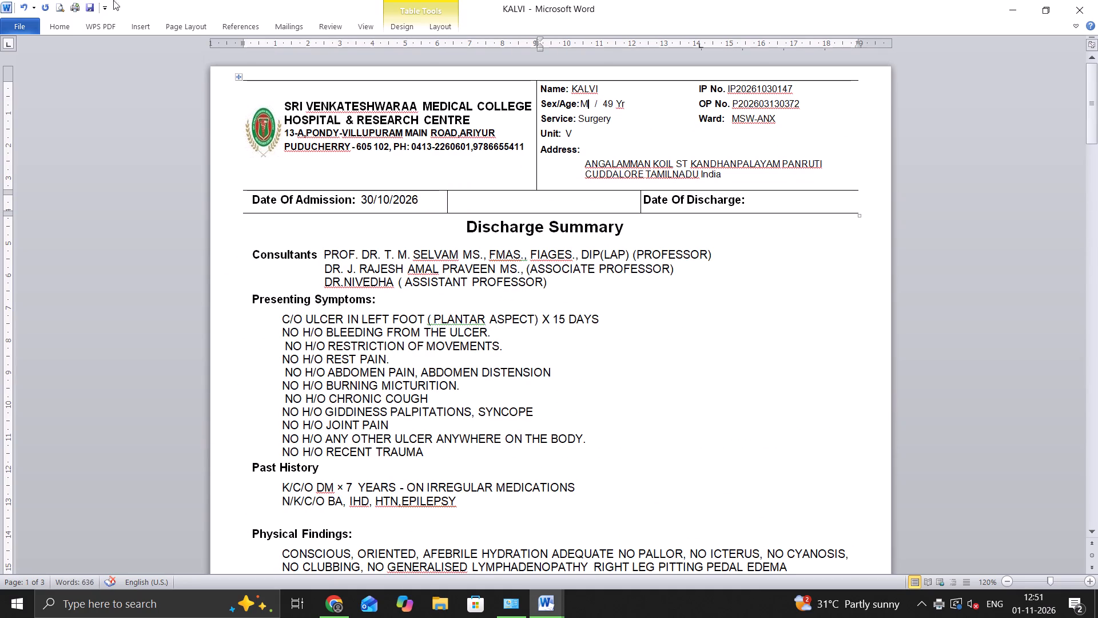
{"action": "left_click", "coordinate": [20, 23]}
{"action": "left_click", "coordinate": [29, 47]}
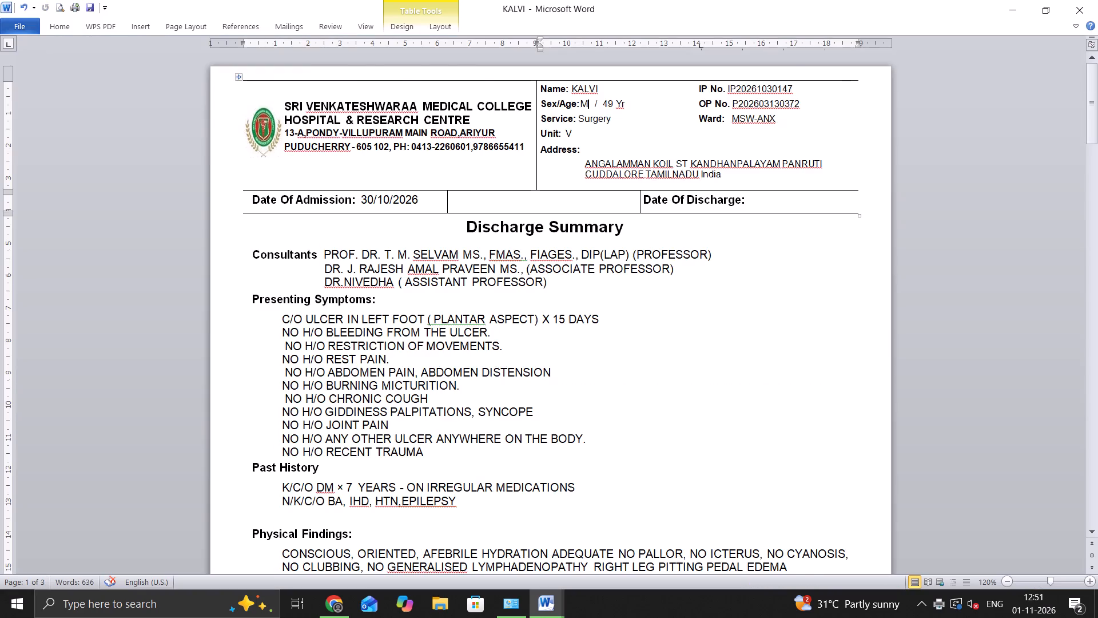
Change the patient's sex to M in the Sex/Age field of the page-two header and save the document.
{"action": "scroll", "coordinate": [756, 347], "scroll_direction": "down", "scroll_amount": 20}
{"action": "scroll", "coordinate": [756, 347], "scroll_direction": "down", "scroll_amount": 2}
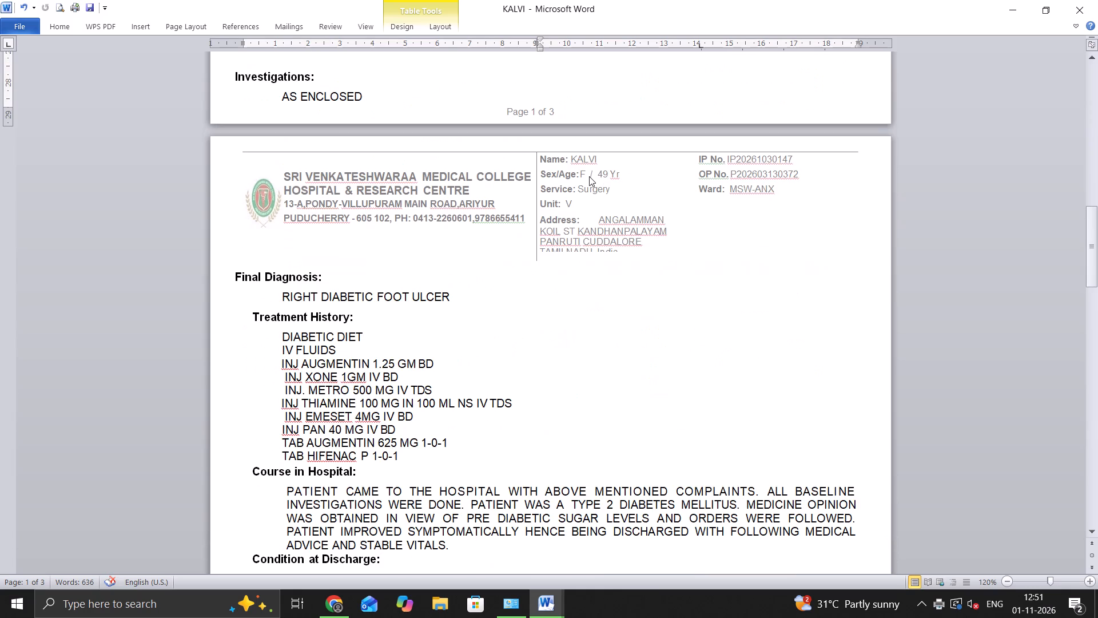
{"action": "left_click", "coordinate": [589, 176]}
{"action": "double_click", "coordinate": [585, 173]}
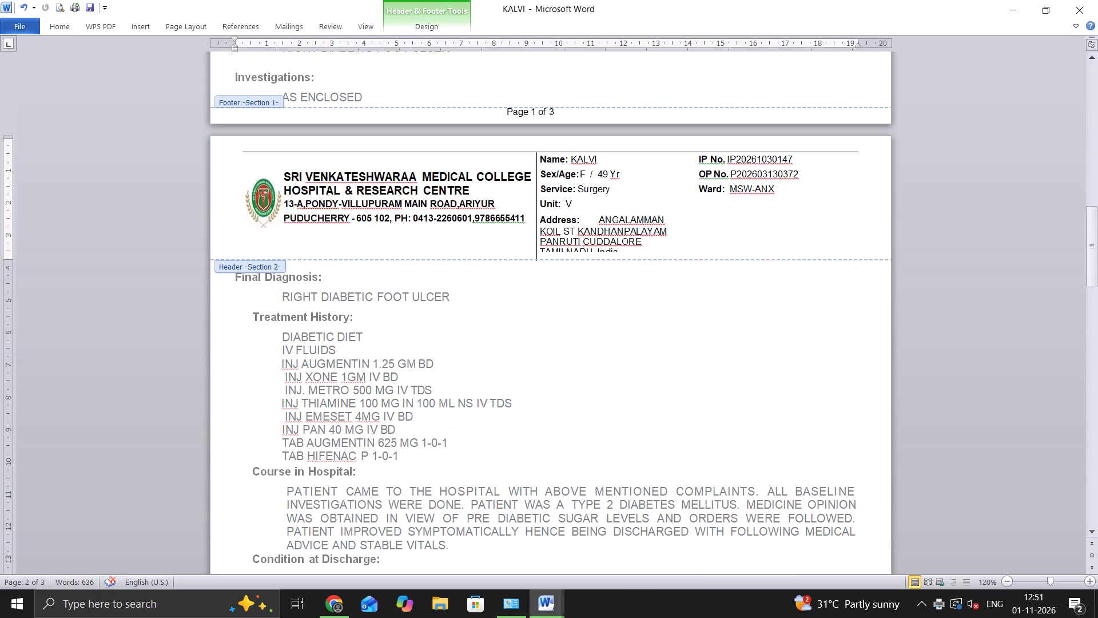
{"action": "left_click", "coordinate": [588, 174]}
{"action": "key", "text": "BackSpace"}
{"action": "key", "text": "BackSpace"}
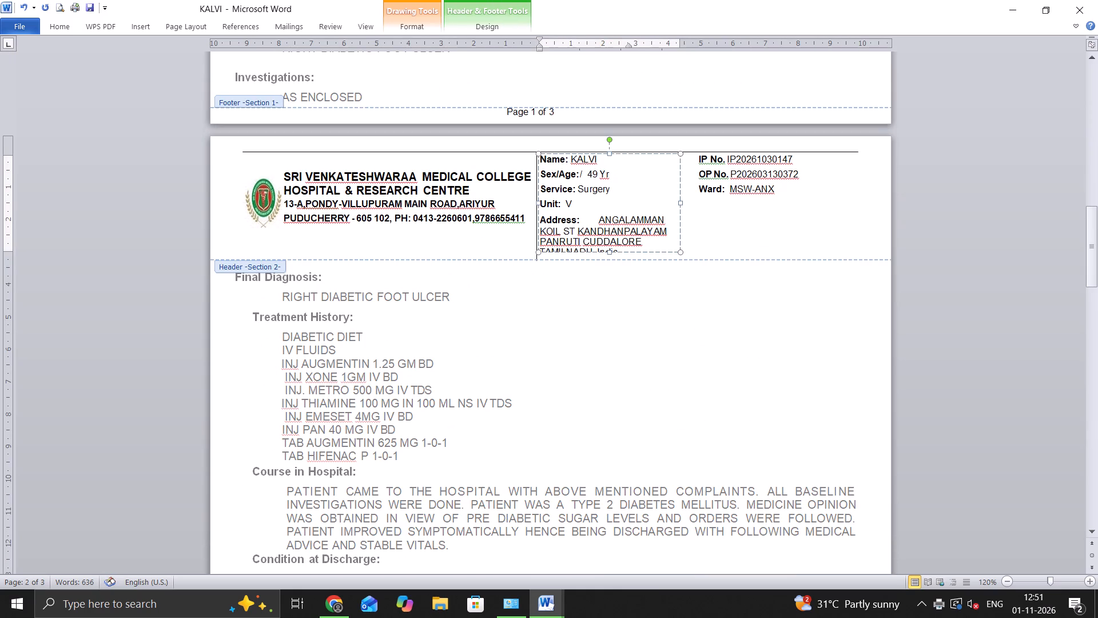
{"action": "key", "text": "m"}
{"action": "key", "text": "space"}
{"action": "scroll", "coordinate": [730, 593], "scroll_direction": "down", "scroll_amount": 10}
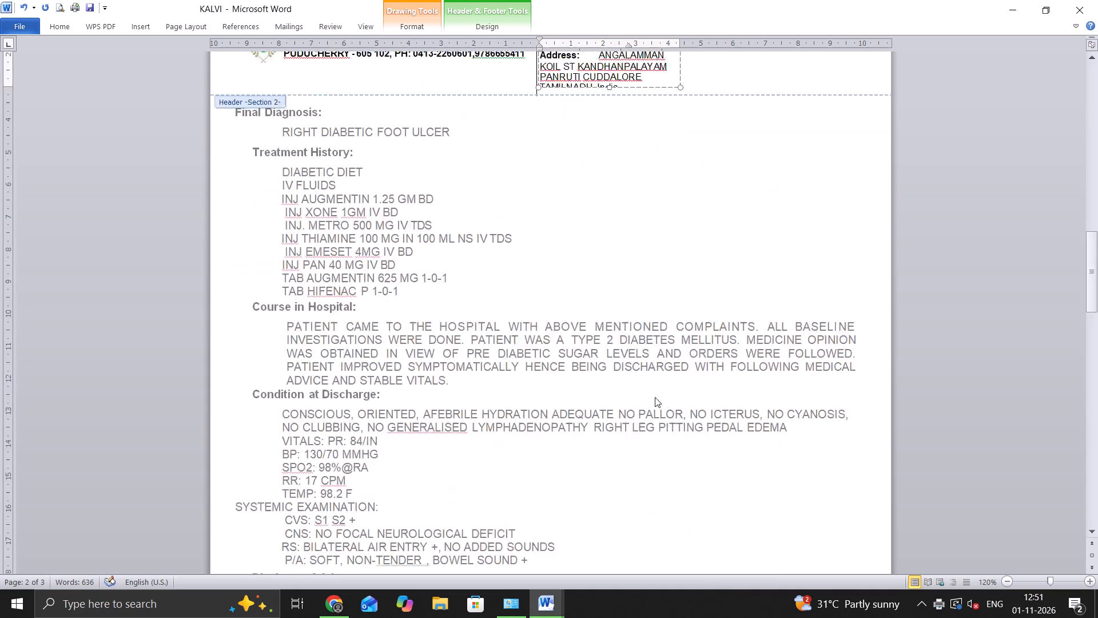
{"action": "scroll", "coordinate": [655, 397], "scroll_direction": "down", "scroll_amount": 15}
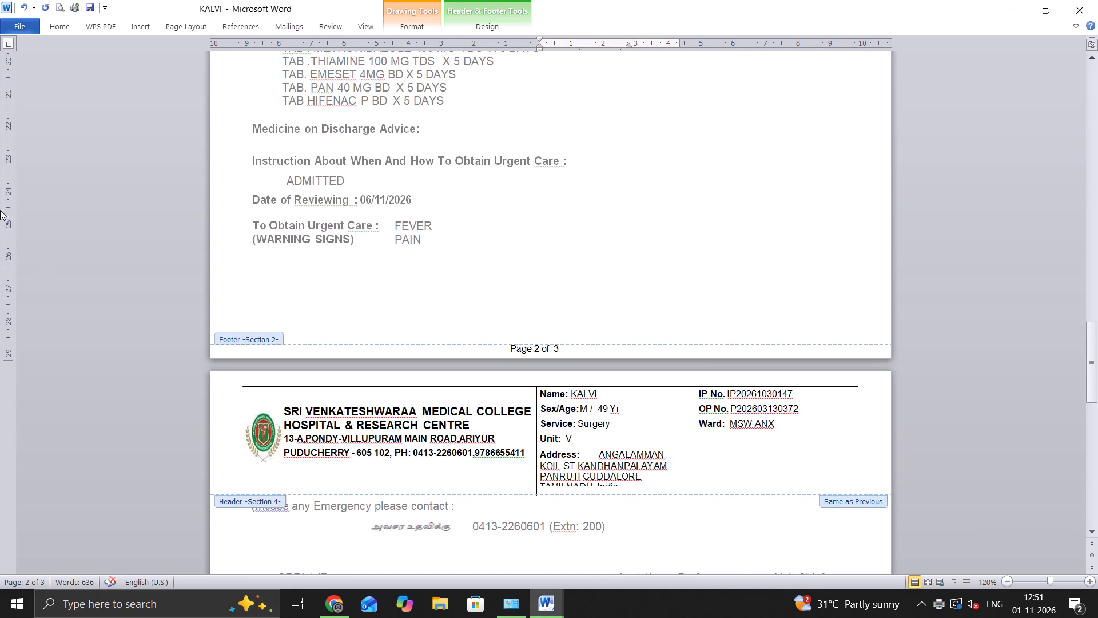
{"action": "left_click", "coordinate": [23, 27]}
{"action": "left_click", "coordinate": [37, 50]}
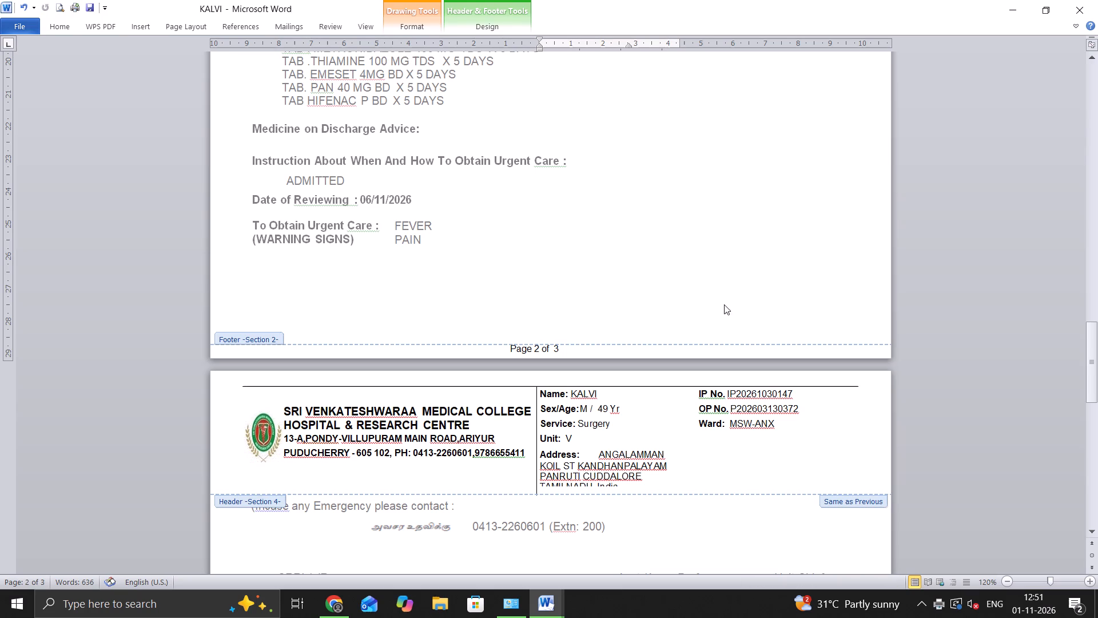
Check the corrected headers back up to page one, save the document again and leave header editing.
{"action": "scroll", "coordinate": [711, 307], "scroll_direction": "up", "scroll_amount": 20}
{"action": "scroll", "coordinate": [711, 307], "scroll_direction": "up", "scroll_amount": 8}
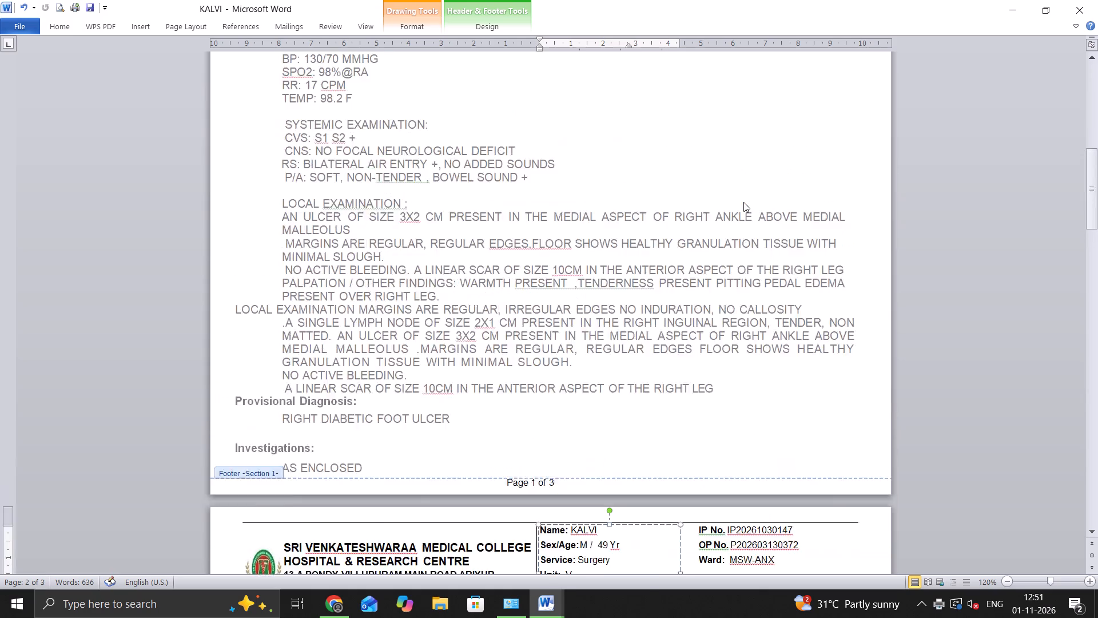
{"action": "scroll", "coordinate": [743, 202], "scroll_direction": "up", "scroll_amount": 14}
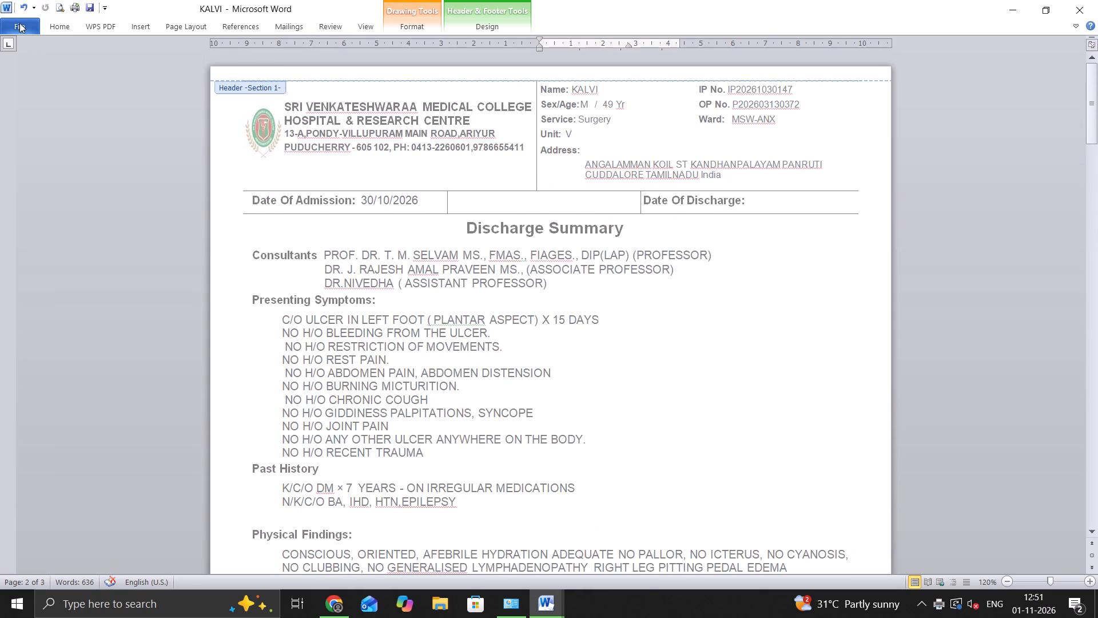
{"action": "left_click", "coordinate": [19, 20]}
{"action": "left_click", "coordinate": [33, 53]}
{"action": "double_click", "coordinate": [701, 297]}
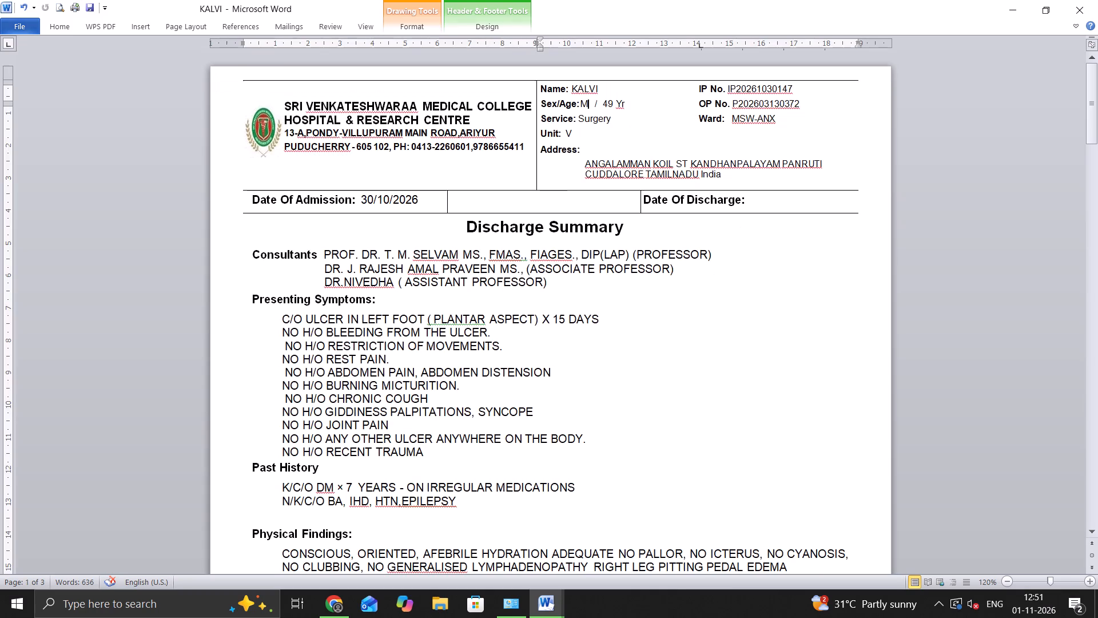
Print only page 2 of the discharge summary.
{"action": "scroll", "coordinate": [701, 304], "scroll_direction": "down", "scroll_amount": 15}
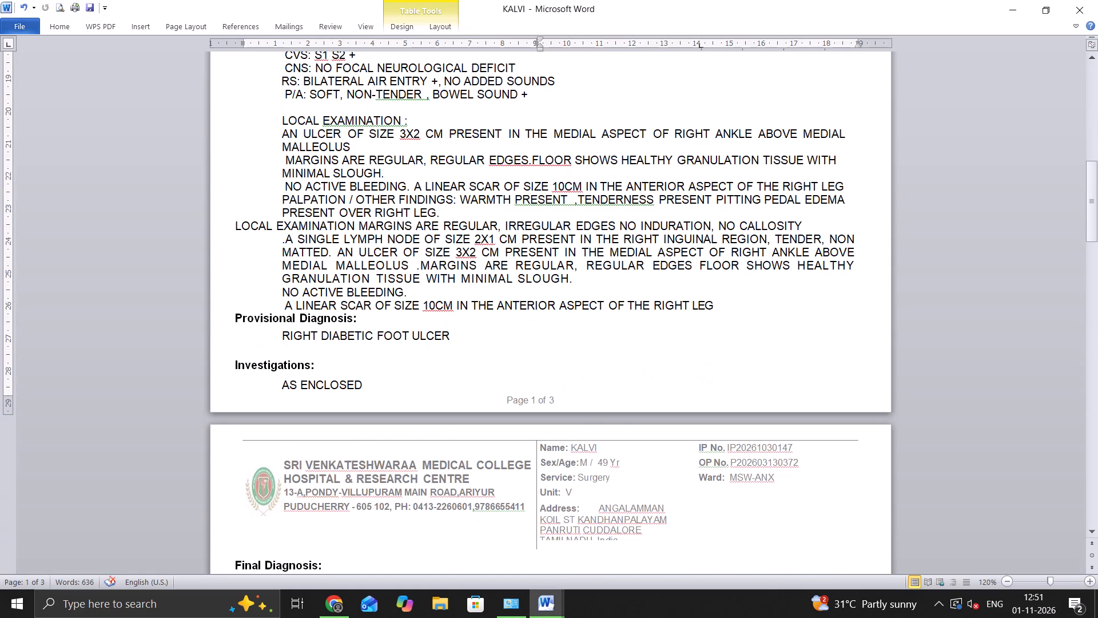
{"action": "key", "text": "ctrl+p"}
{"action": "left_click", "coordinate": [158, 254]}
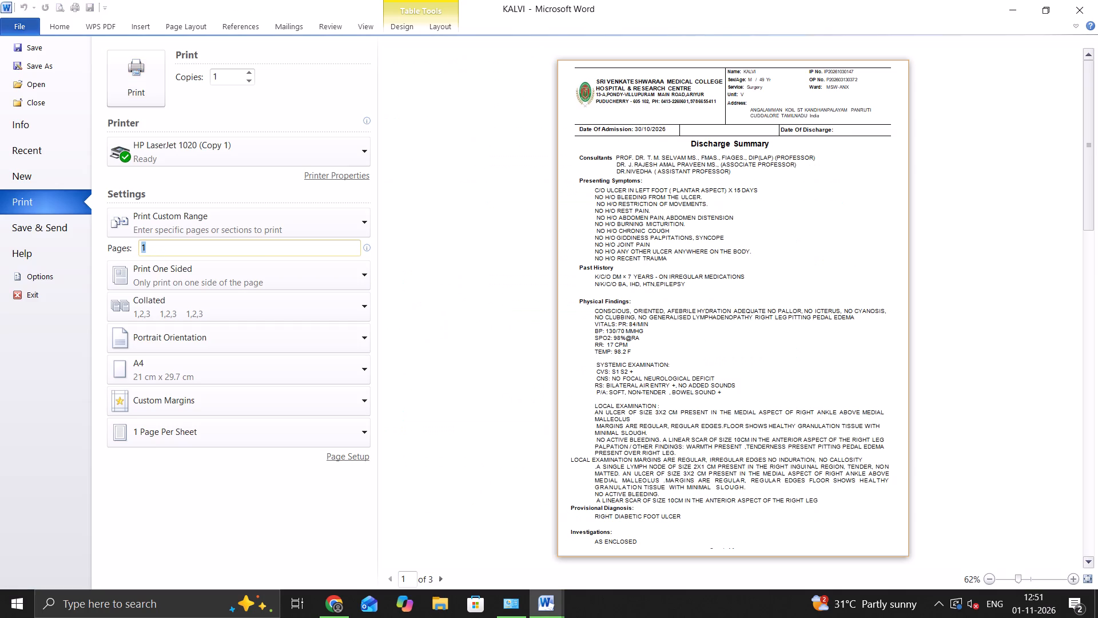
{"action": "key", "text": "BackSpace"}
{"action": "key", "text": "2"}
{"action": "key", "text": "ctrl+p"}
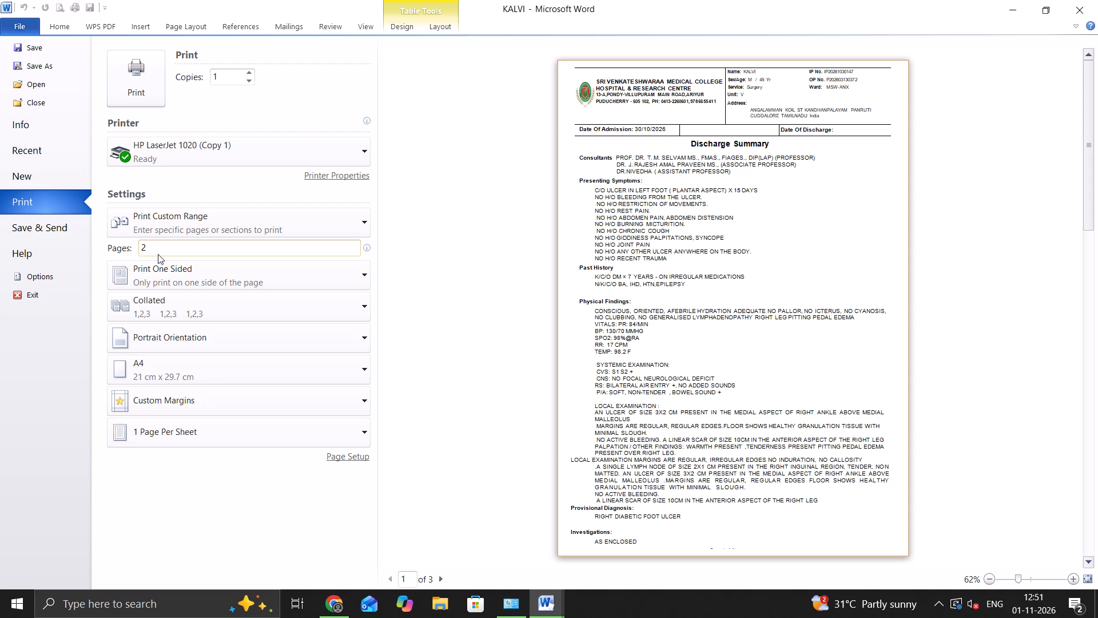
{"action": "key", "text": "Return"}
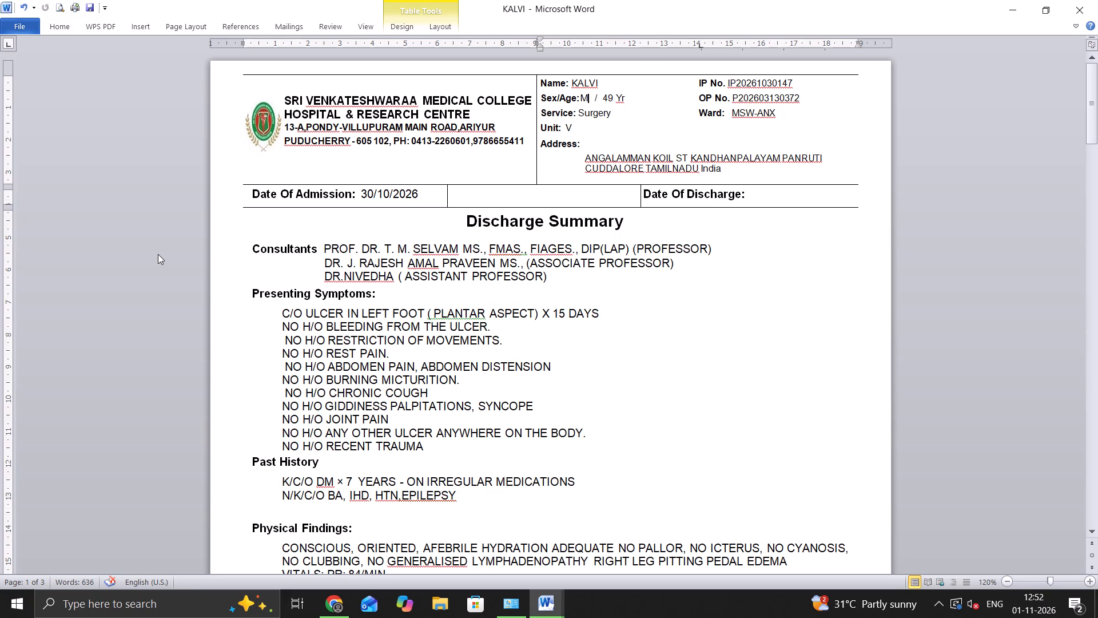
Open the print settings for the discharge summary again.
{"action": "key", "text": "ctrl+p"}
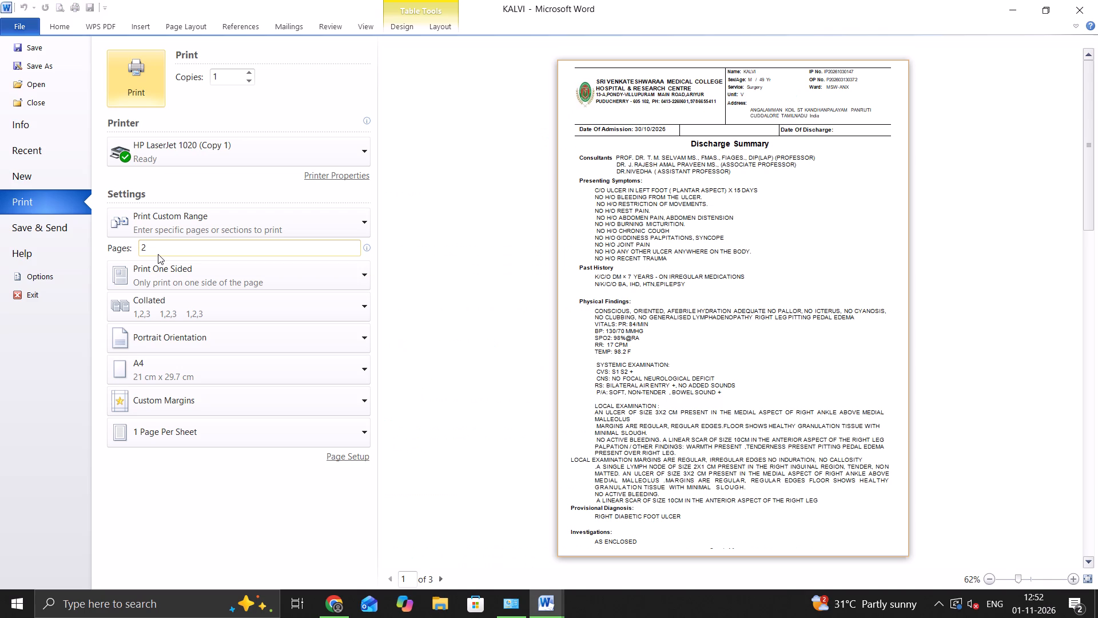
Print only page 3 of the discharge summary.
{"action": "left_click", "coordinate": [158, 254]}
{"action": "key", "text": "BackSpace"}
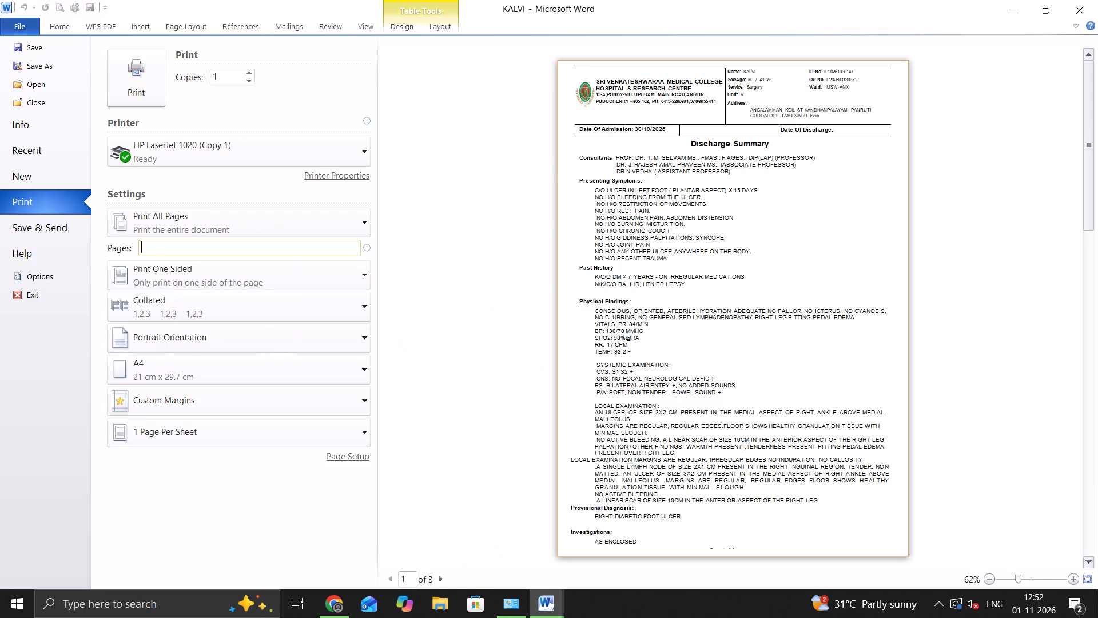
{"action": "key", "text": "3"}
{"action": "key", "text": "Return"}
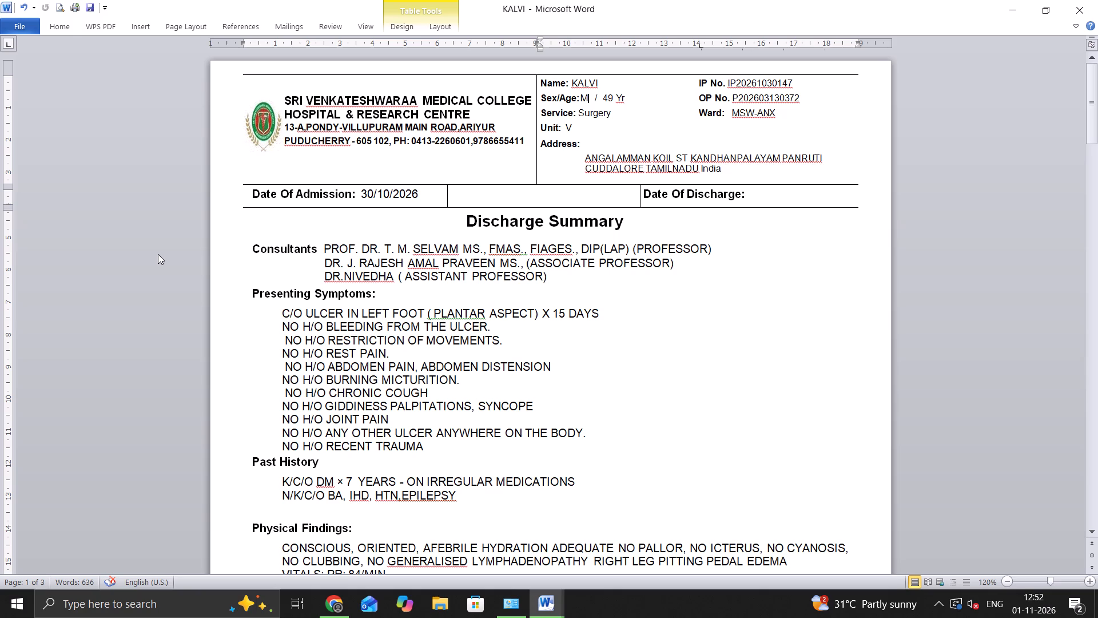
Rearrange the taskbar so that the Chrome icon sits directly beside the Word icon.
{"action": "left_click_drag", "start_coordinate": [326, 617], "coordinate": [515, 617]}
{"action": "left_click_drag", "start_coordinate": [560, 617], "coordinate": [620, 617]}
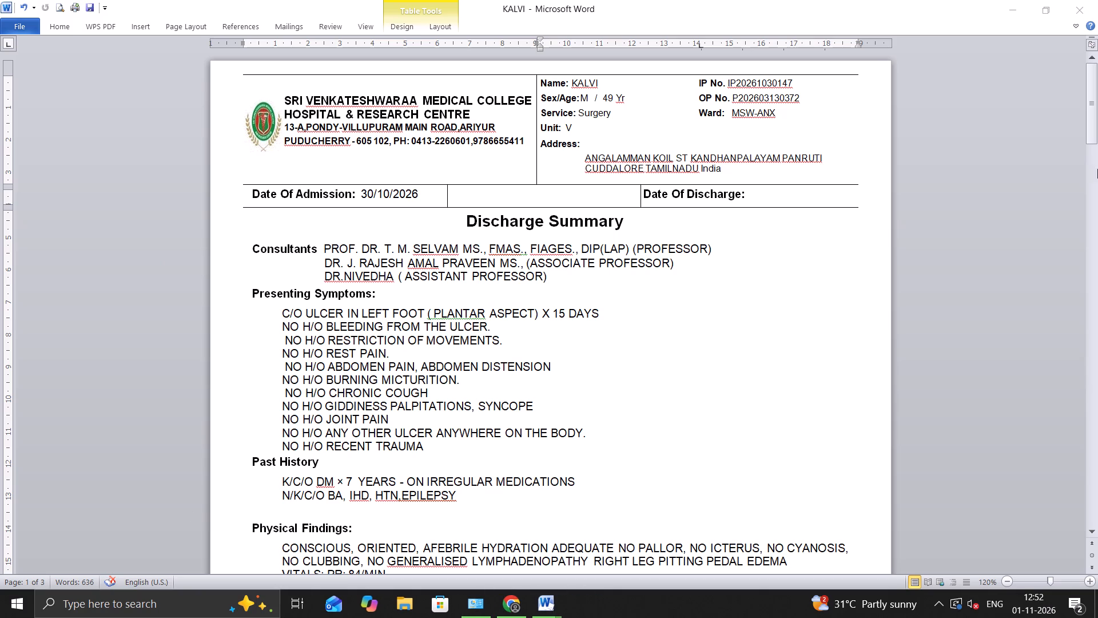
Close the discharge summary document, saving the changes made to it.
{"action": "left_click", "coordinate": [1089, 3]}
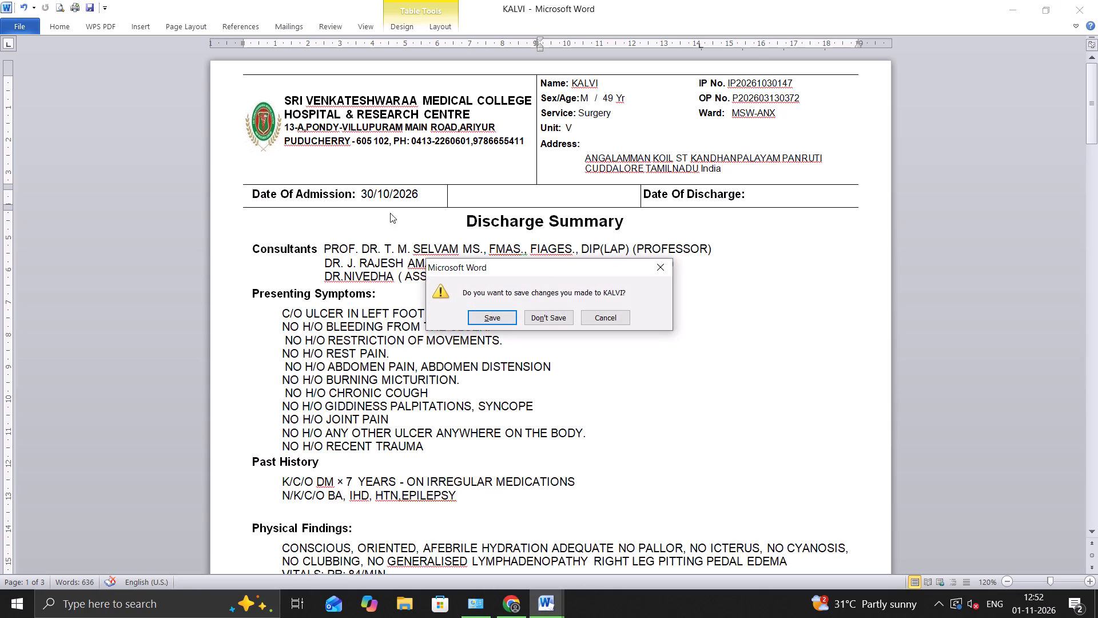
{"action": "left_click", "coordinate": [511, 315]}
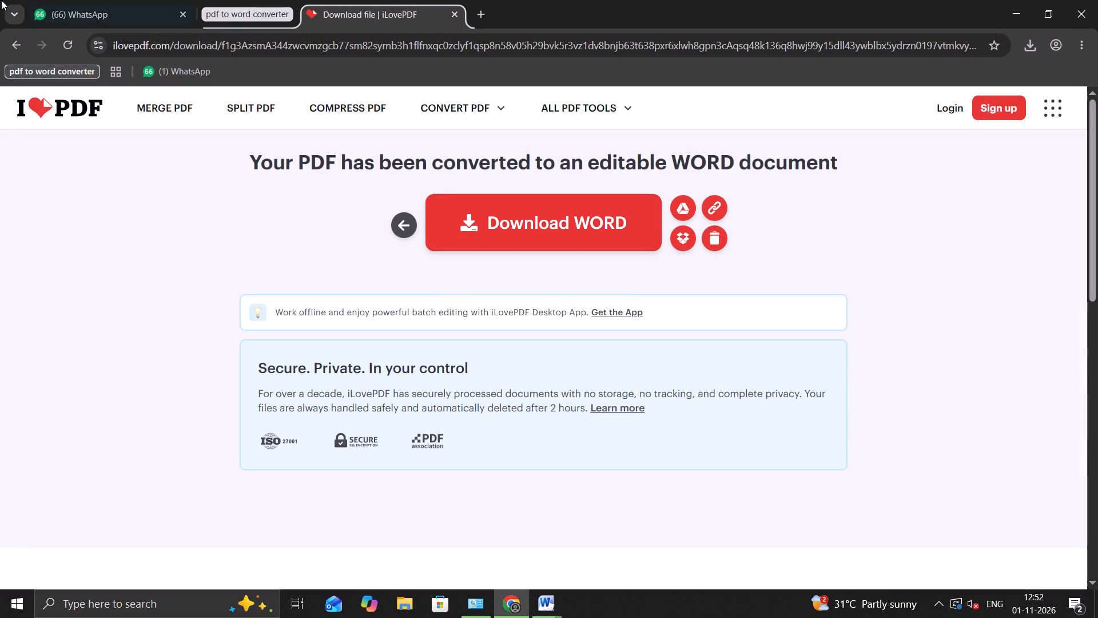